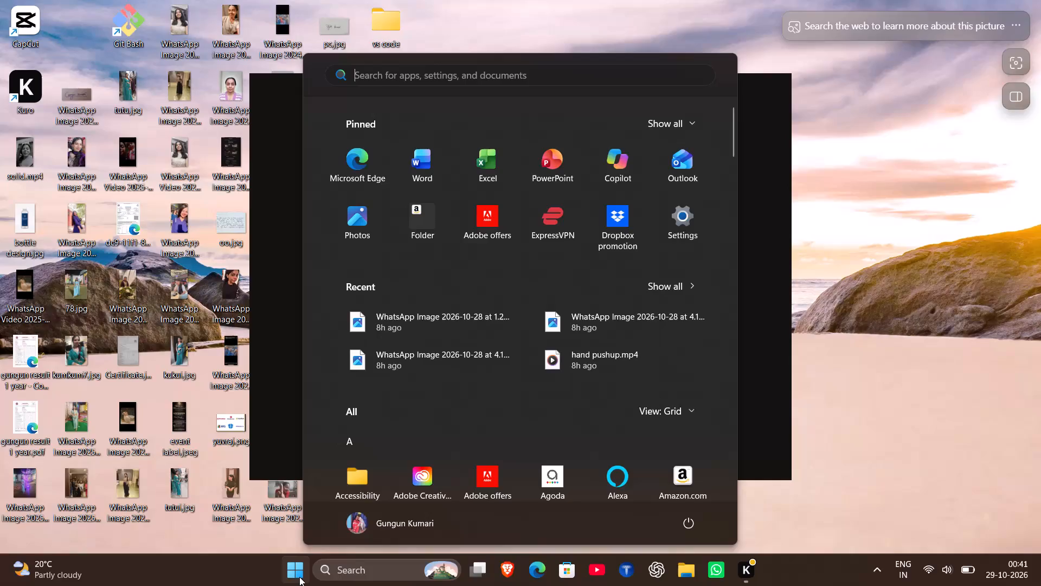
Search the computer for Canva and launch the app.
text(ca)
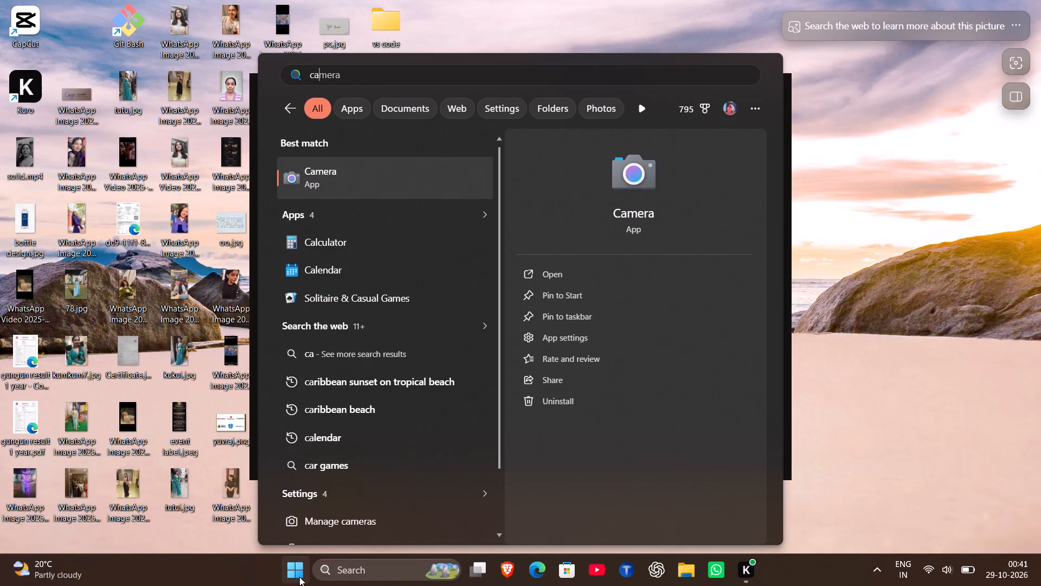
key(n)
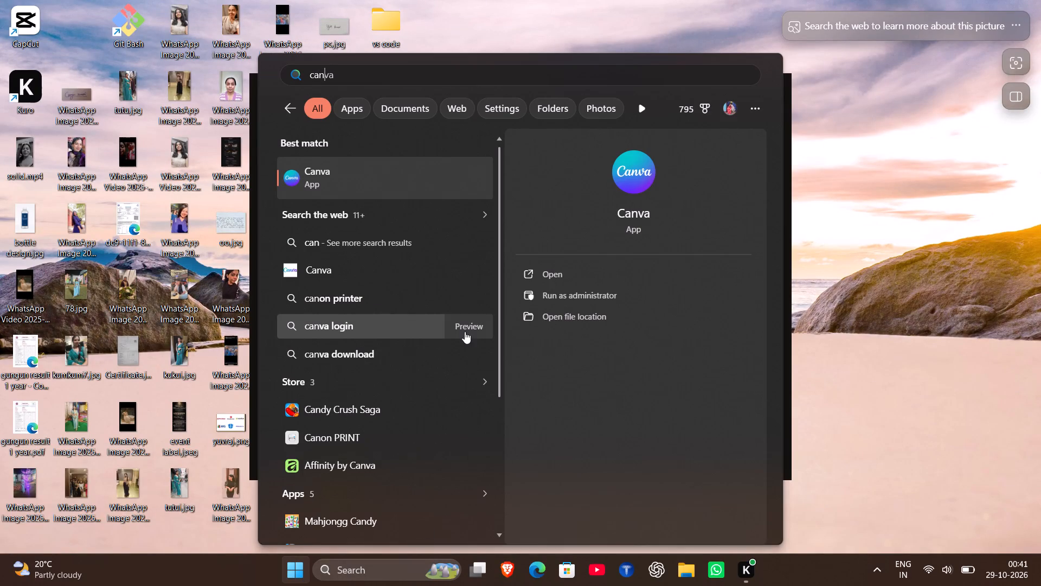
click(581, 269)
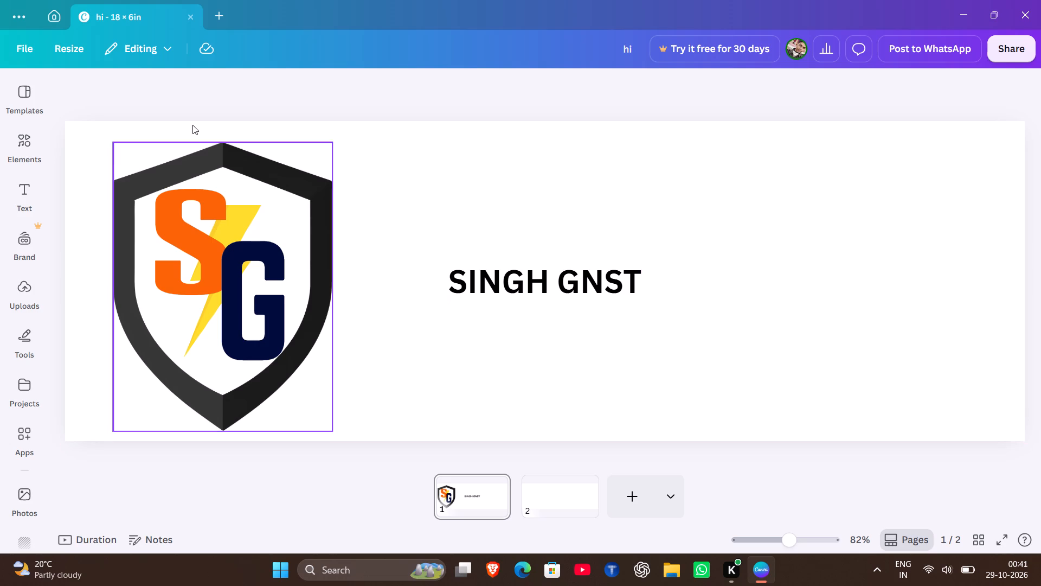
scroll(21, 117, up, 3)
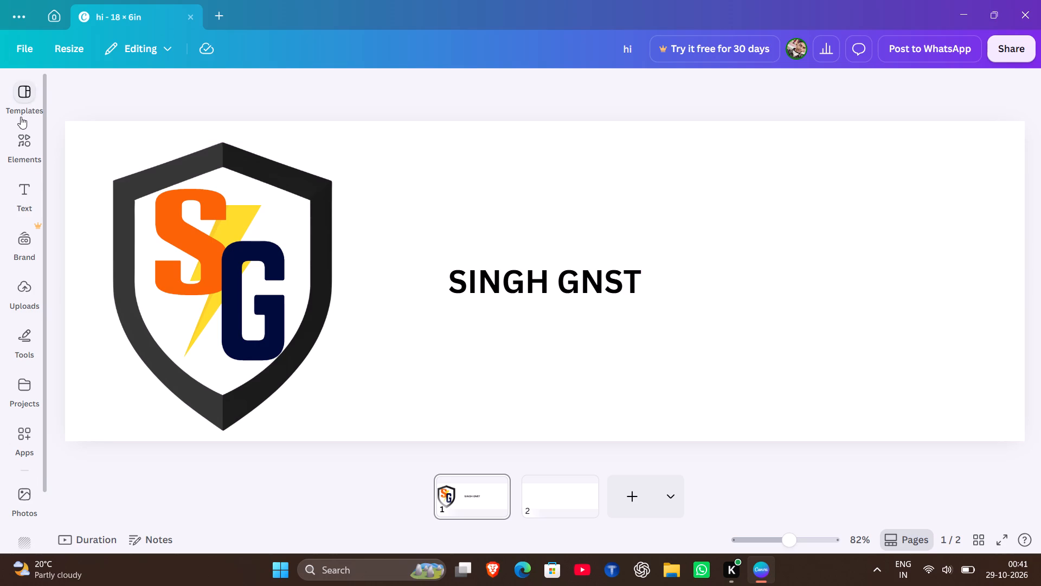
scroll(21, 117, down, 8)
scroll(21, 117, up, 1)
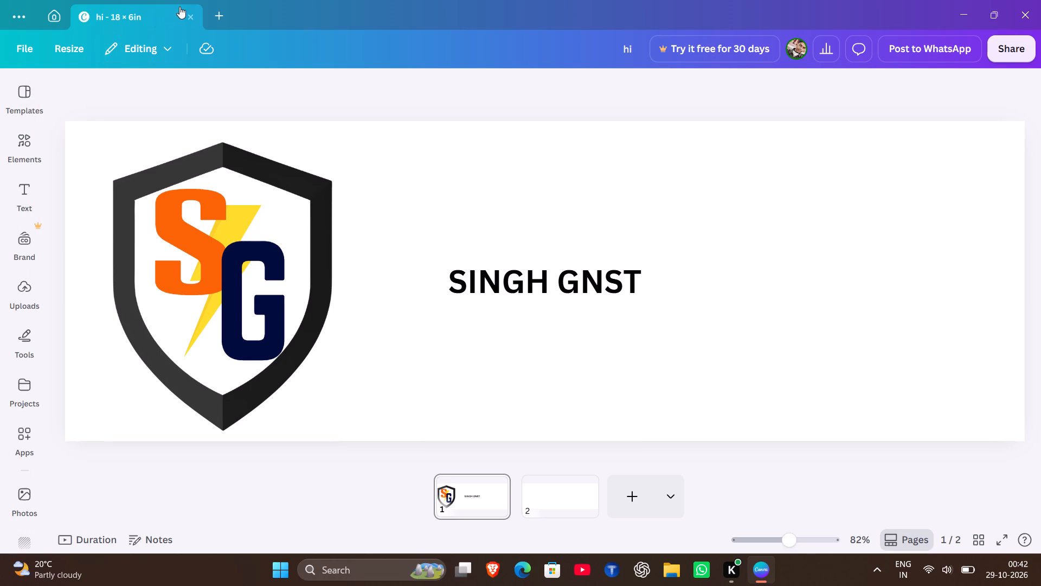
click(215, 12)
click(44, 10)
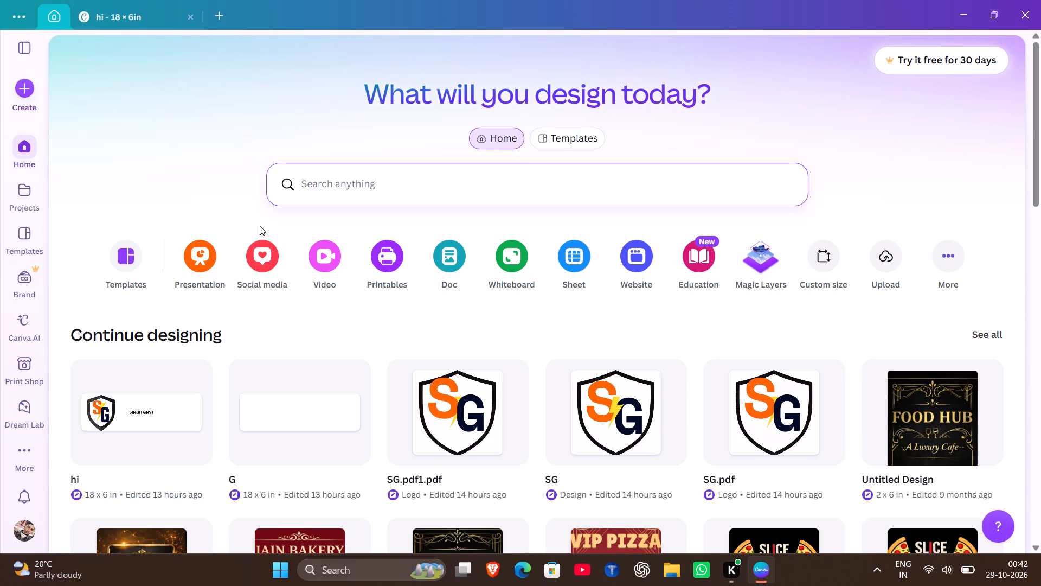
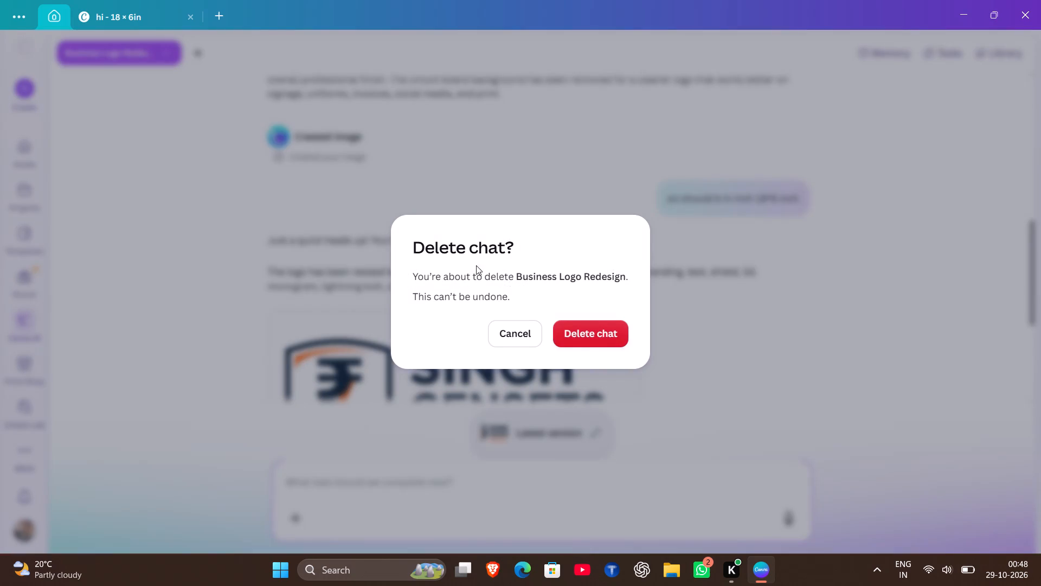
click(584, 339)
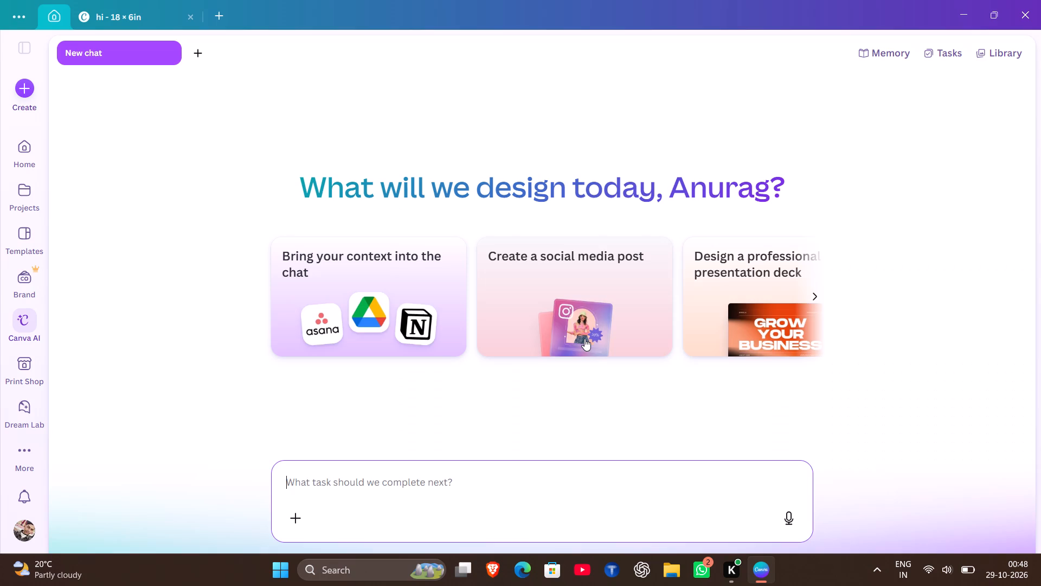
Open Canva's templates, choose the Presentation category, and look through the available presentation designs.
click(21, 225)
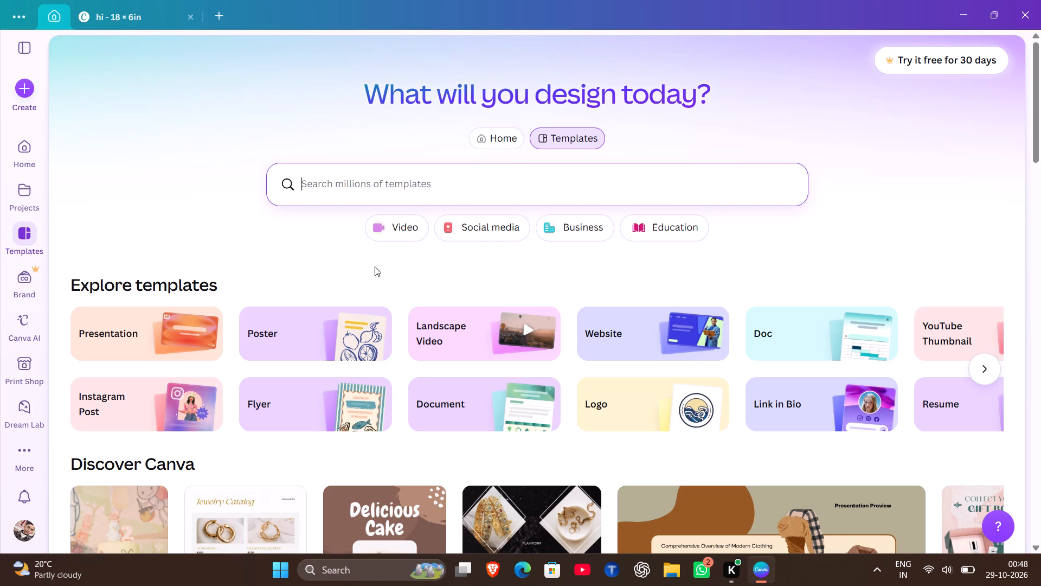
scroll(375, 266, down, 1)
click(178, 301)
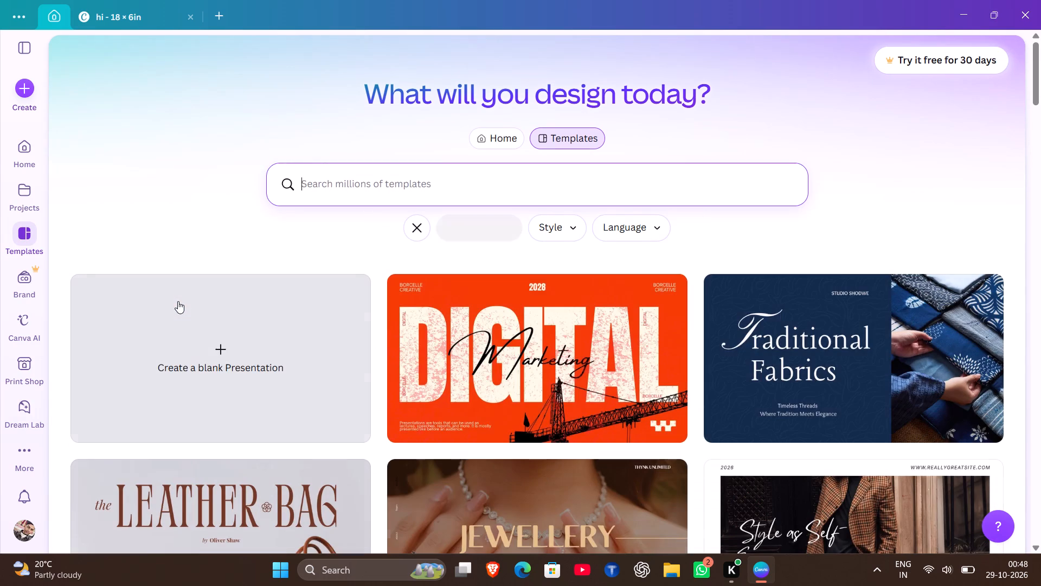
scroll(390, 273, down, 1)
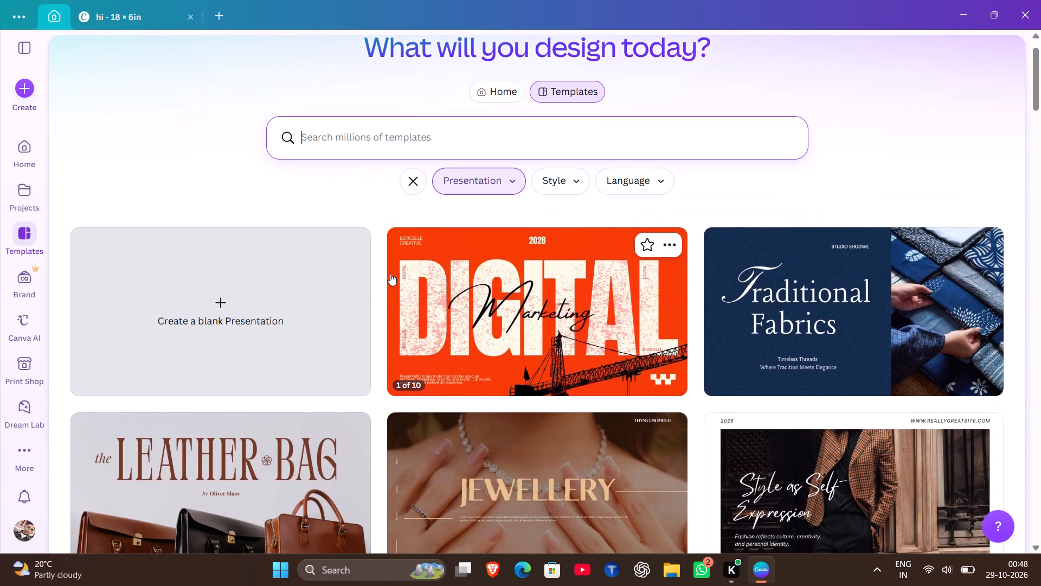
scroll(390, 273, down, 4)
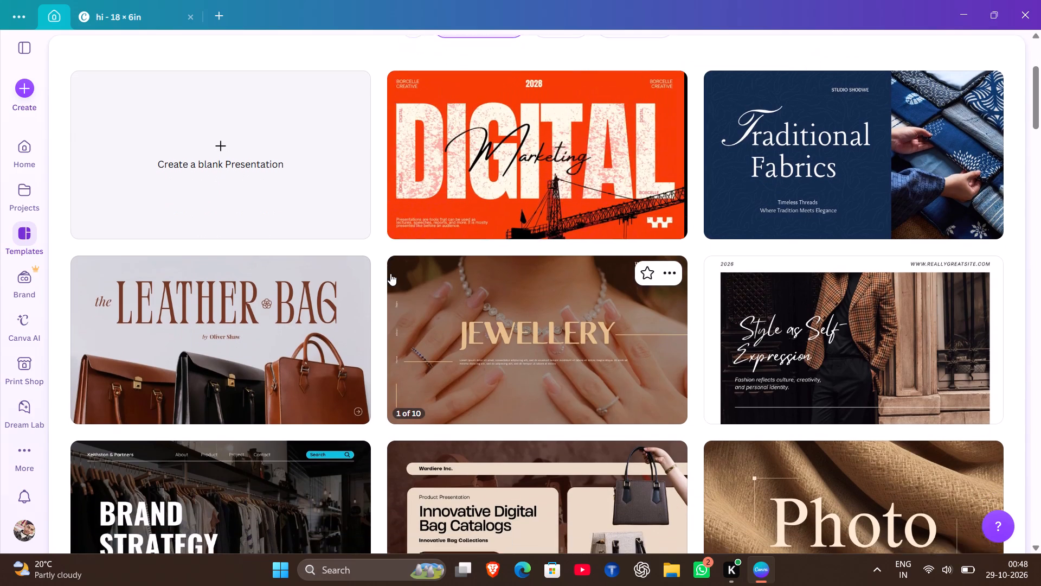
scroll(390, 273, down, 2)
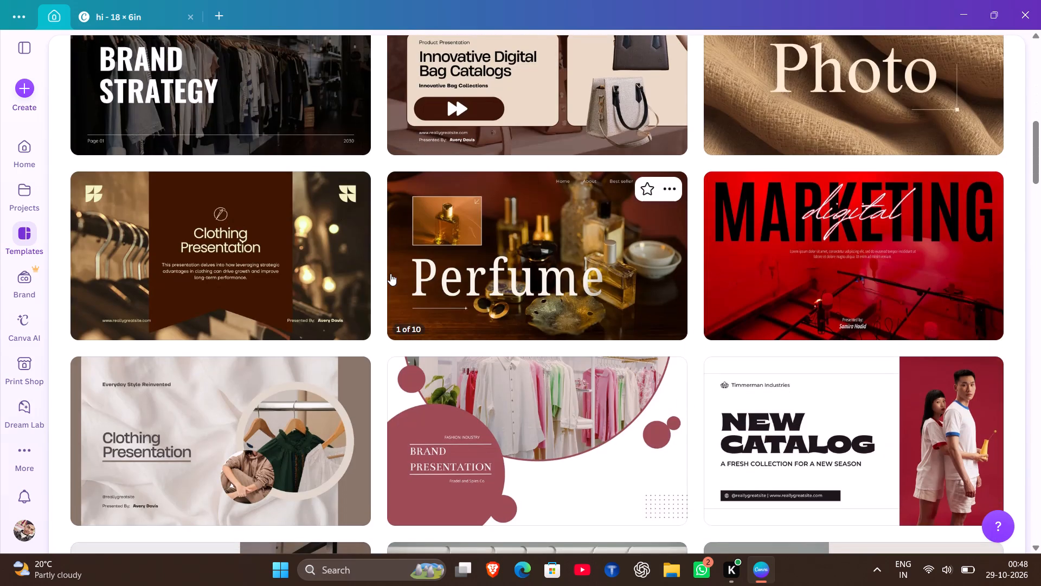
scroll(390, 273, down, 4)
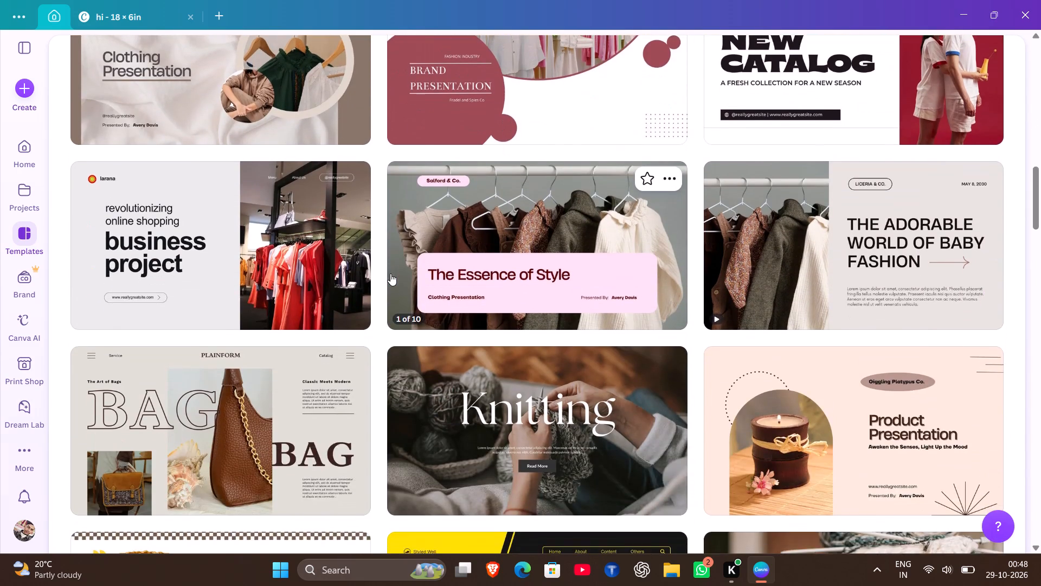
scroll(390, 273, down, 5)
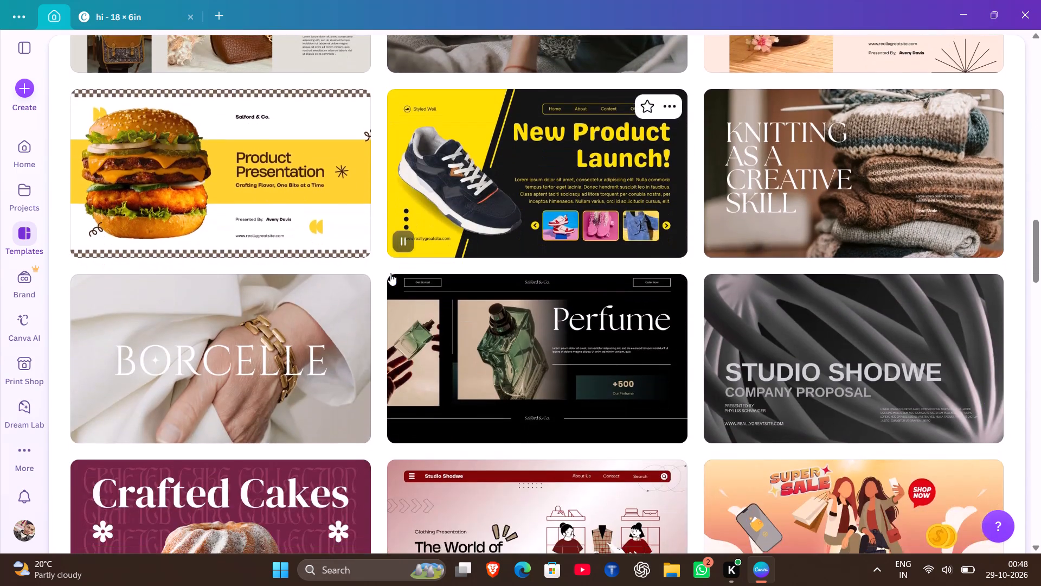
scroll(390, 273, down, 4)
scroll(390, 273, up, 9)
Search the presentation templates for "file", using the matching search suggestion.
click(431, 193)
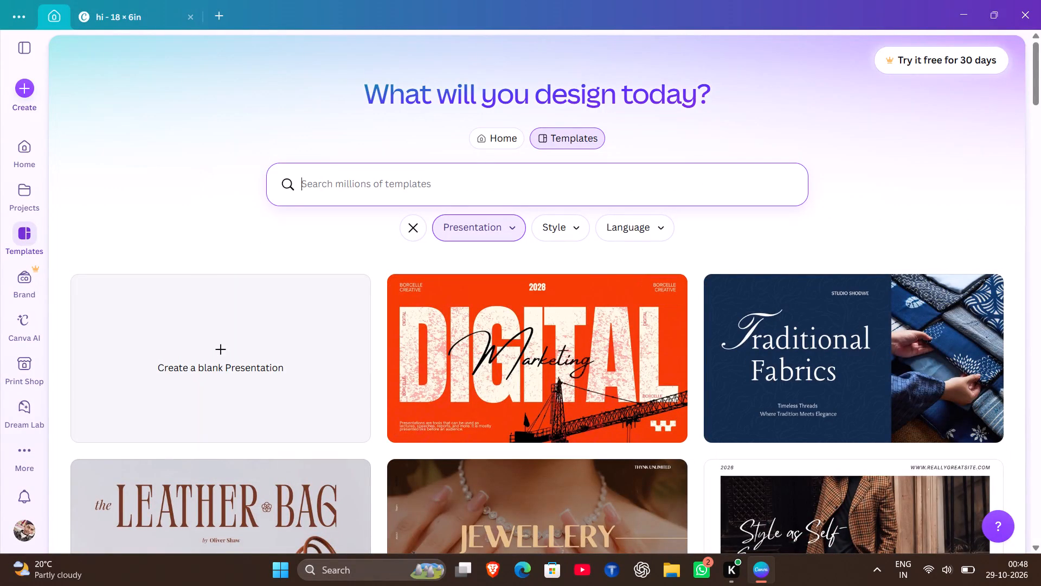
text(fil)
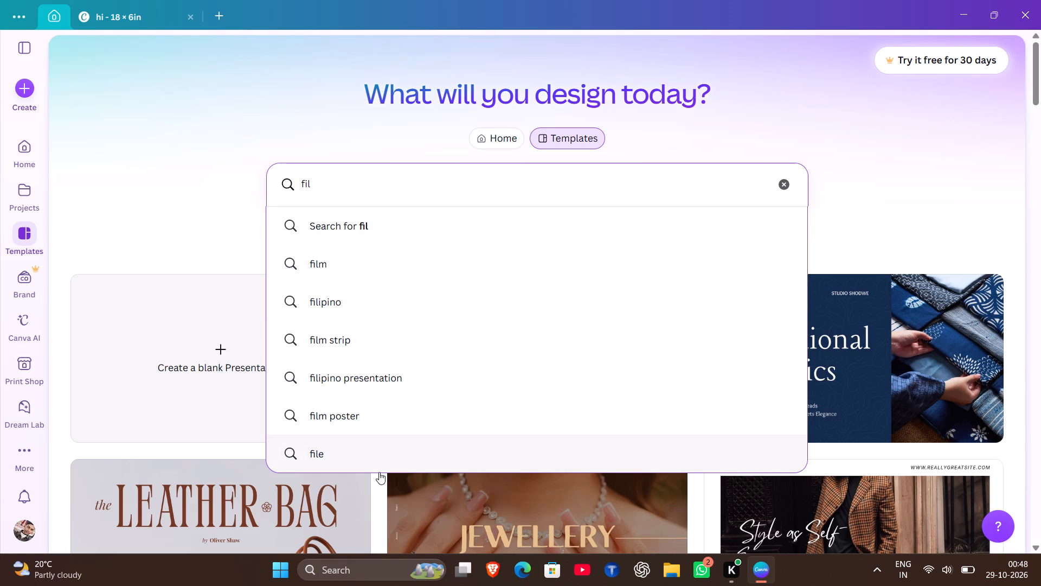
click(385, 451)
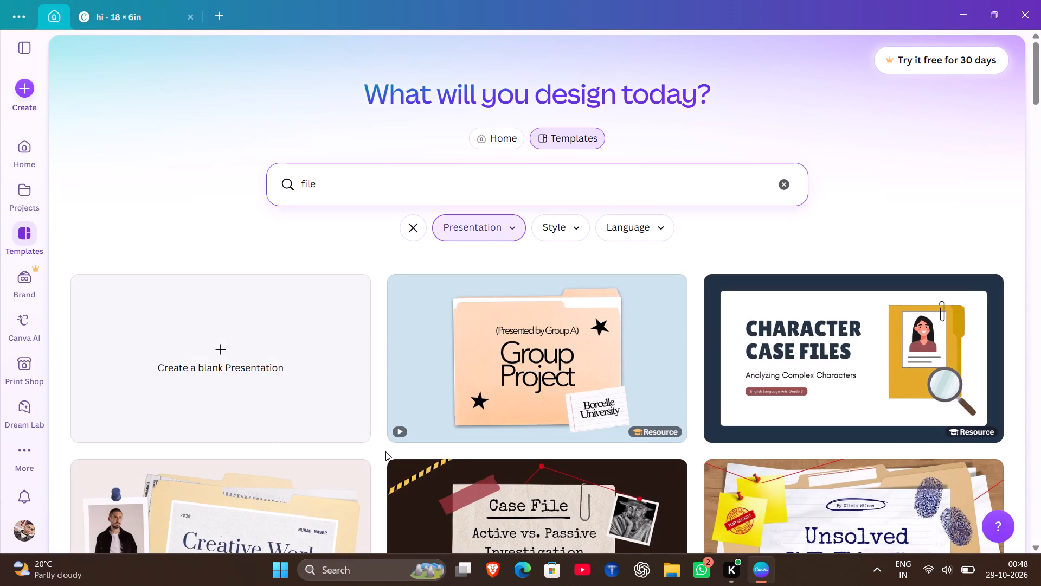
Preview the Paper File Folder Group Project Presentation template, look through several of its pages, and close the preview.
scroll(385, 451, down, 1)
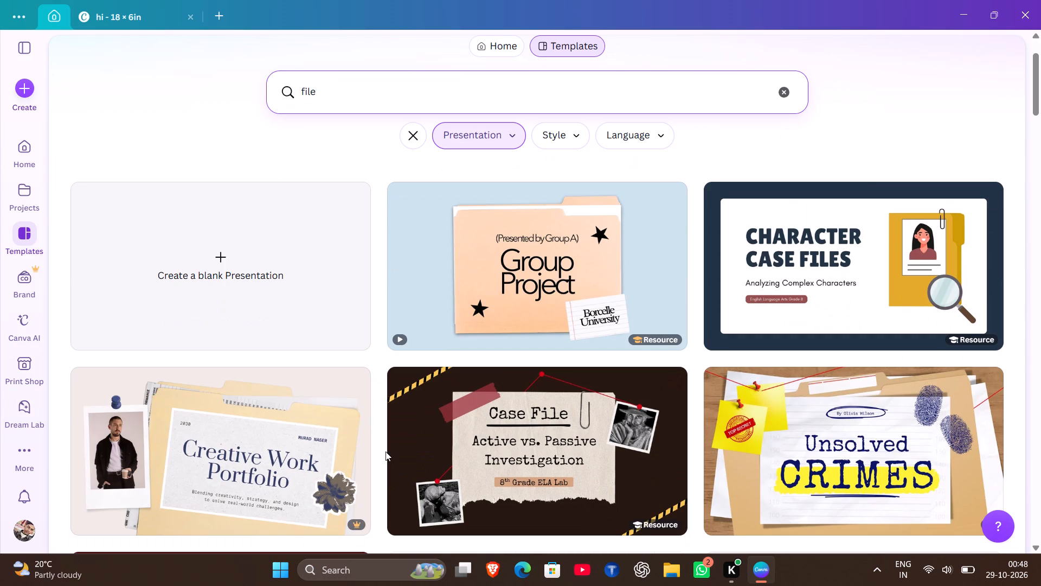
click(533, 290)
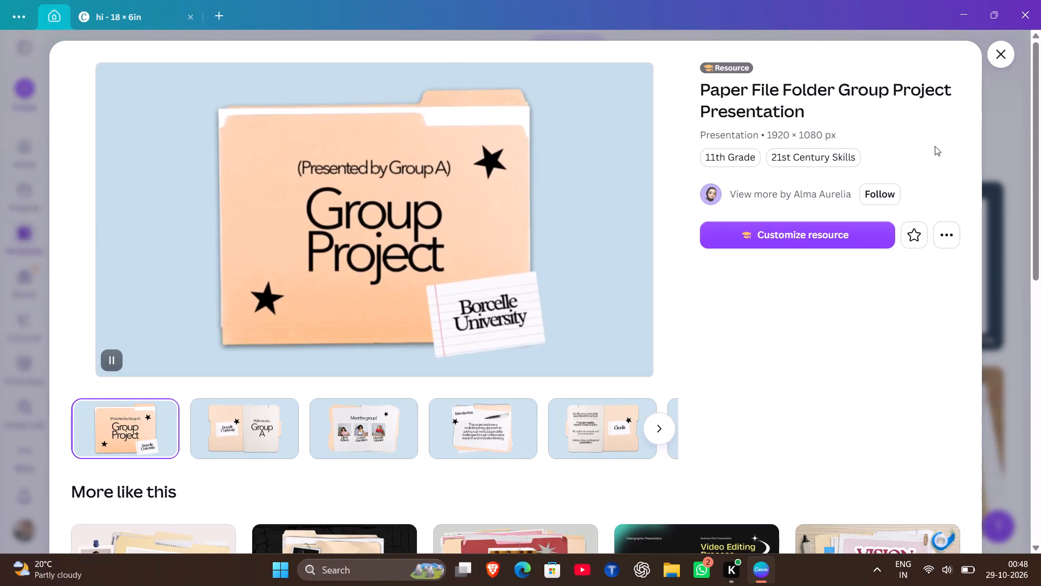
click(252, 428)
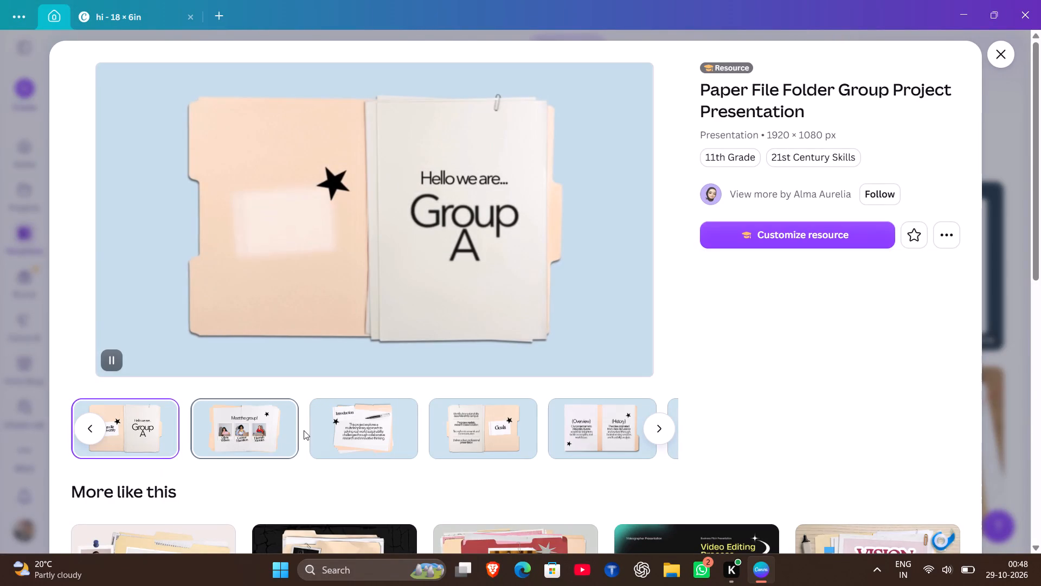
click(339, 429)
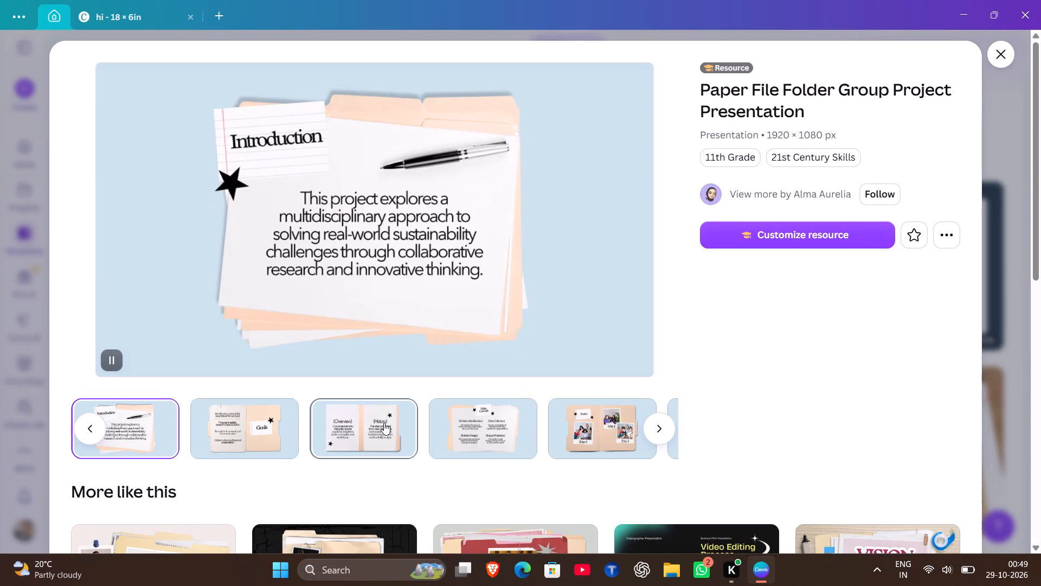
click(442, 441)
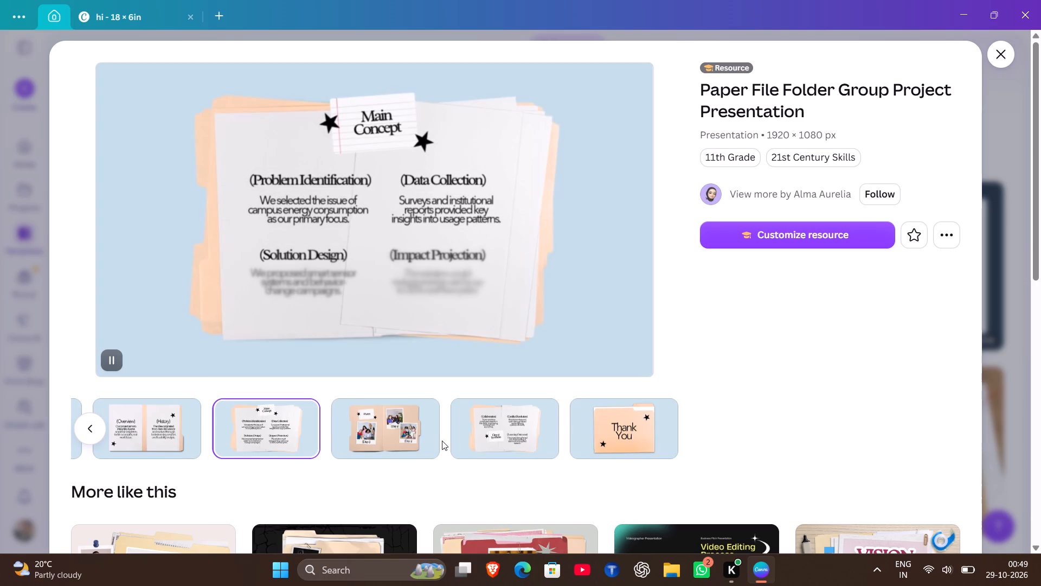
click(484, 440)
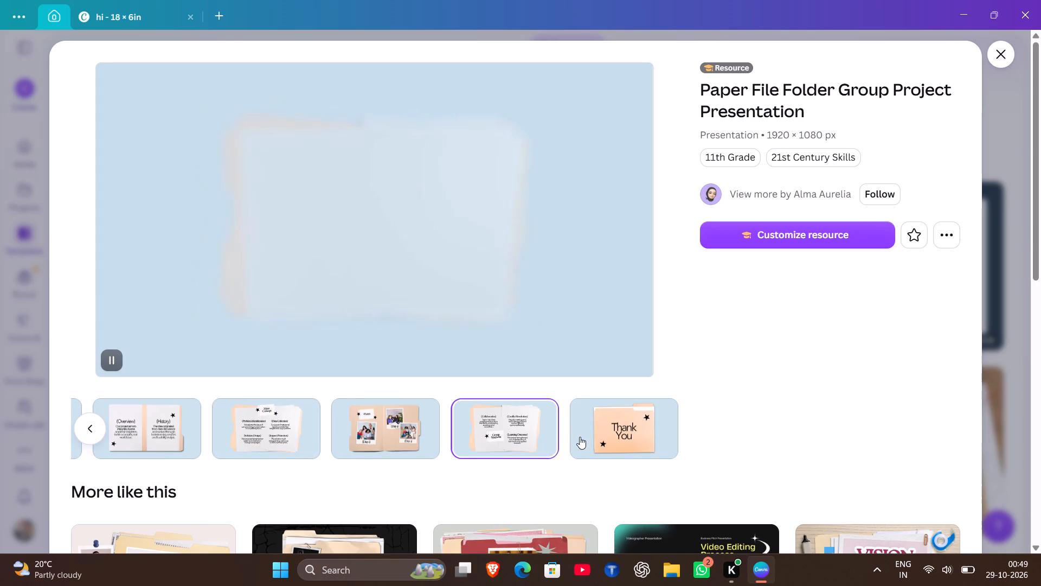
click(580, 437)
click(516, 432)
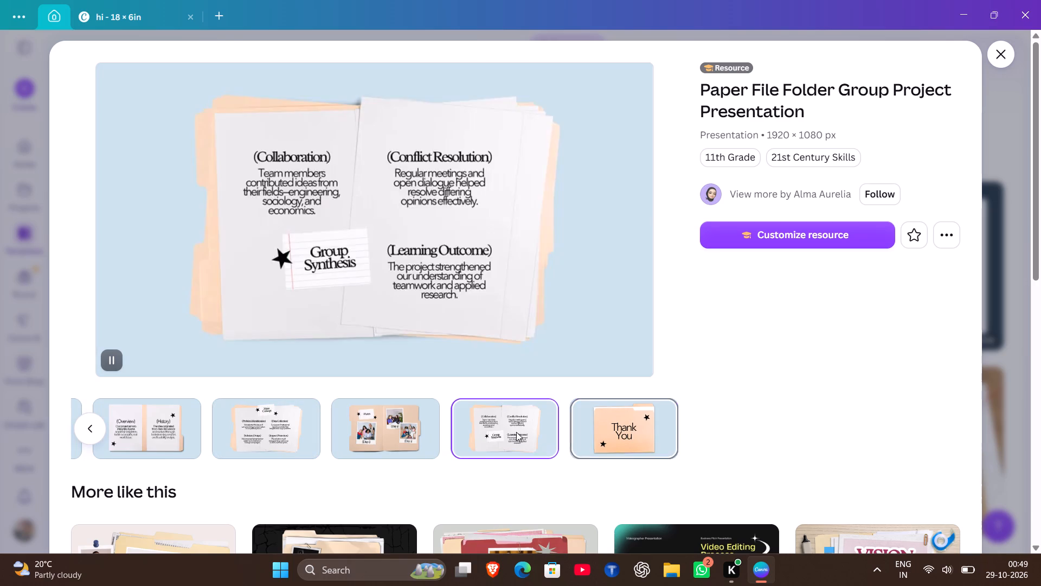
click(999, 61)
Look through the "file" presentation template results for a suitable design and return to the top of the page.
scroll(761, 162, down, 1)
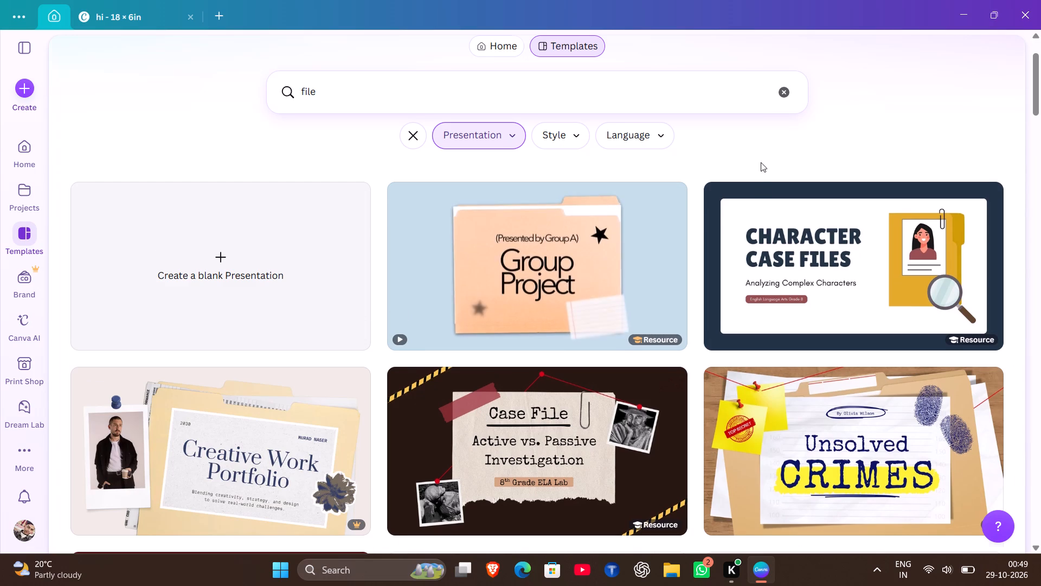
scroll(761, 162, down, 1)
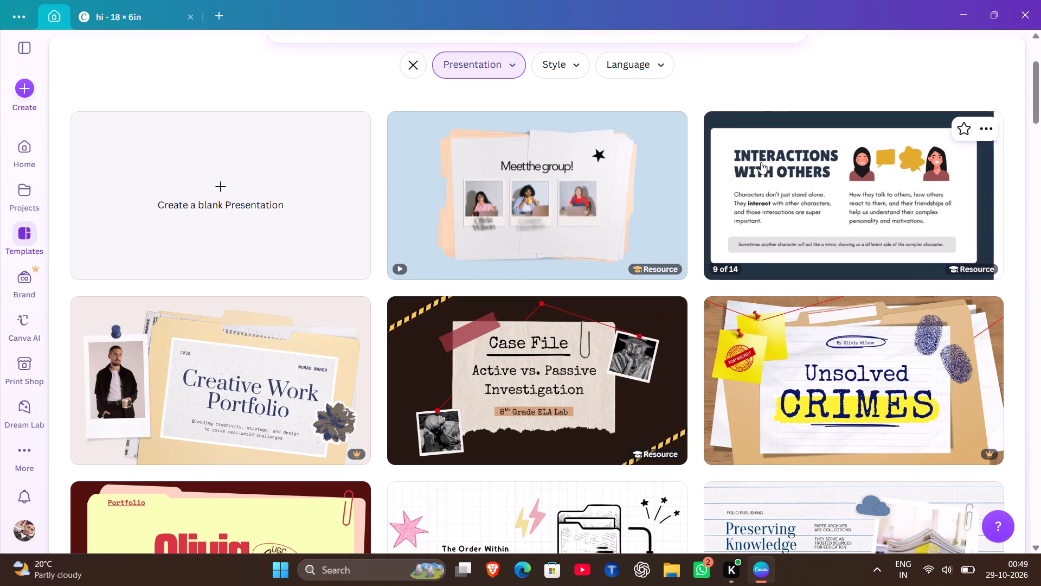
scroll(761, 162, down, 2)
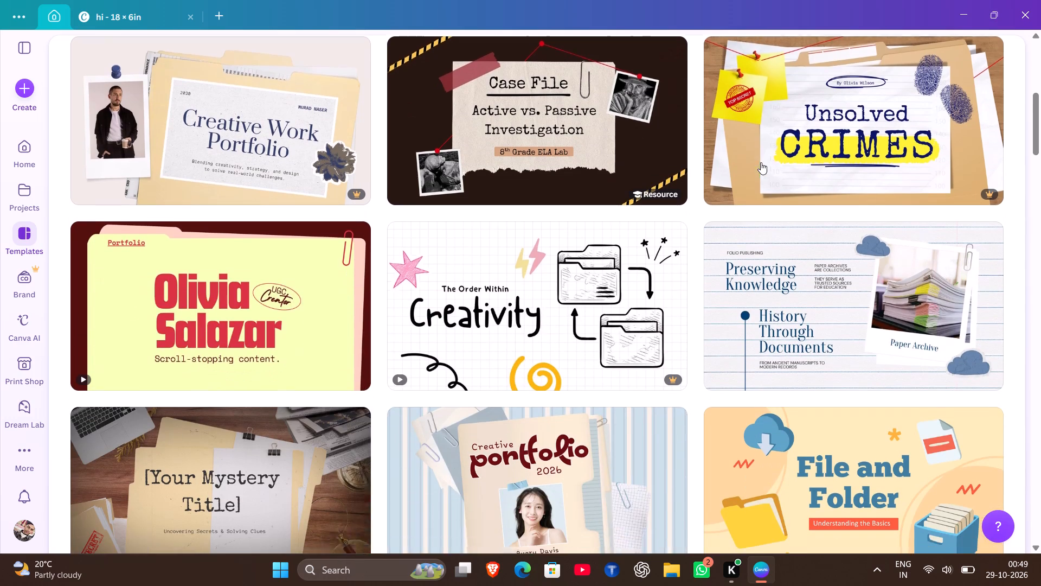
scroll(761, 162, down, 1)
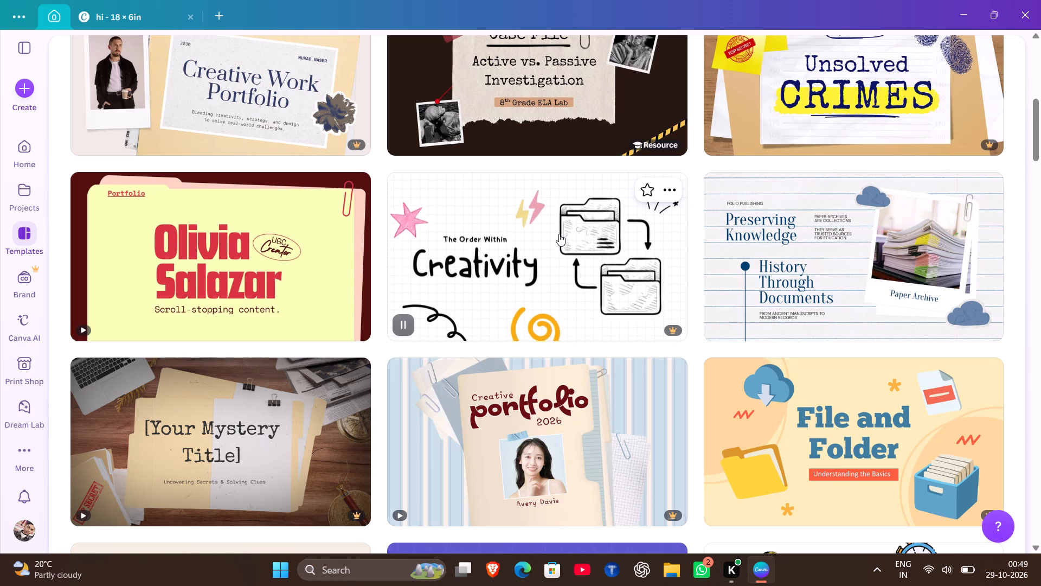
scroll(559, 234, down, 2)
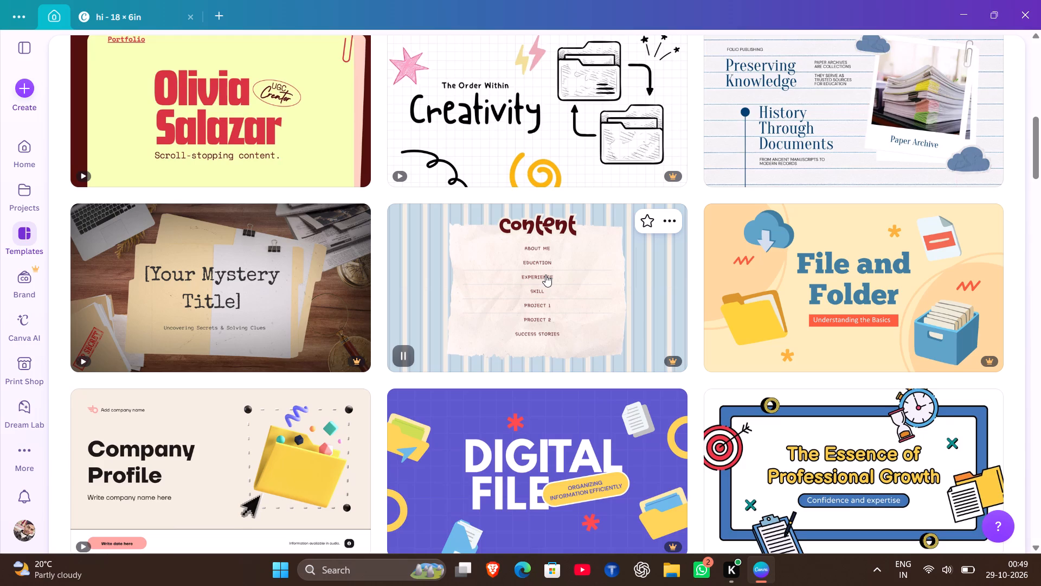
scroll(545, 275, down, 1)
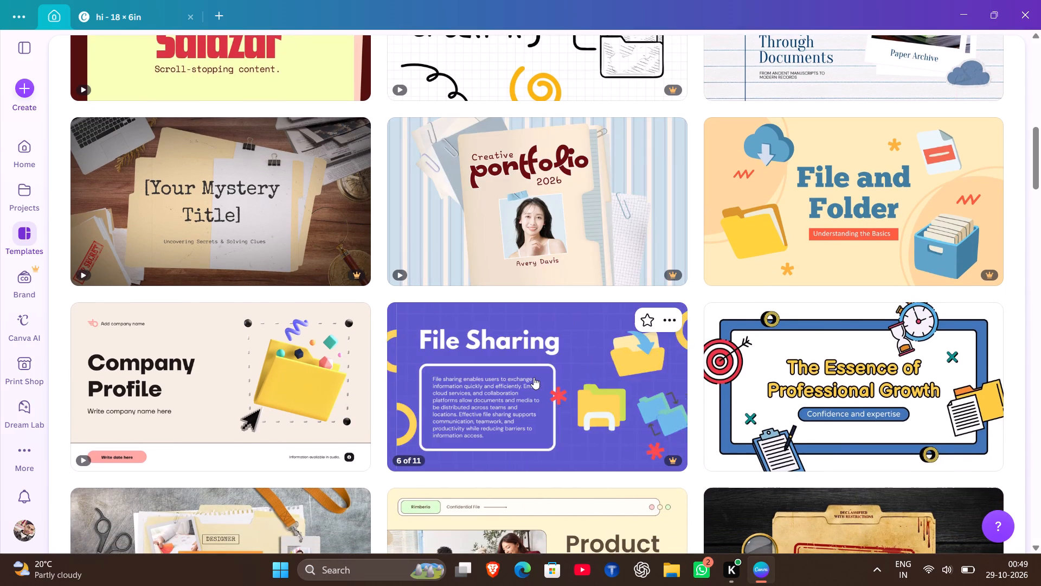
scroll(534, 377, down, 6)
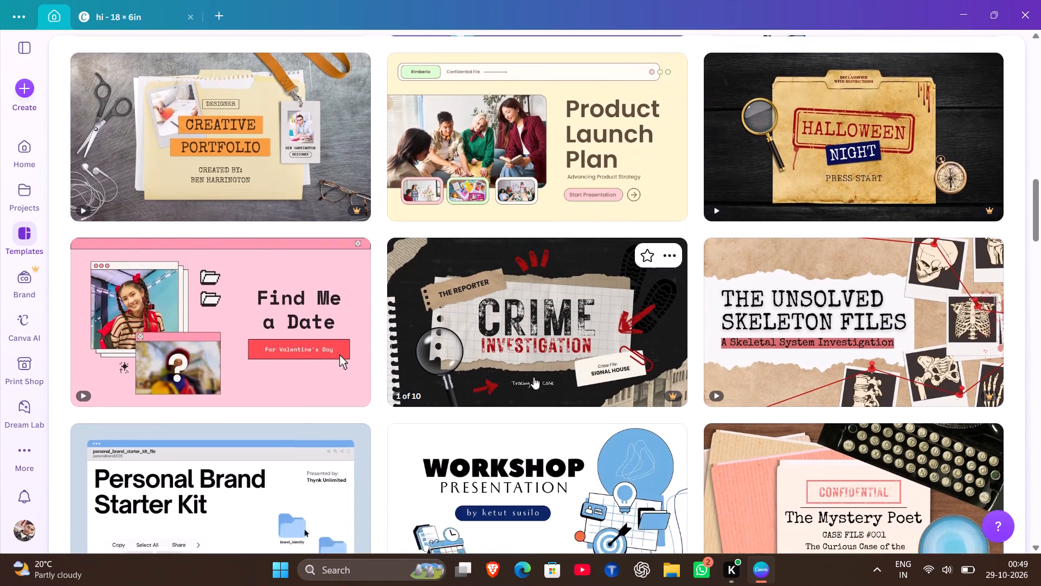
scroll(534, 377, down, 9)
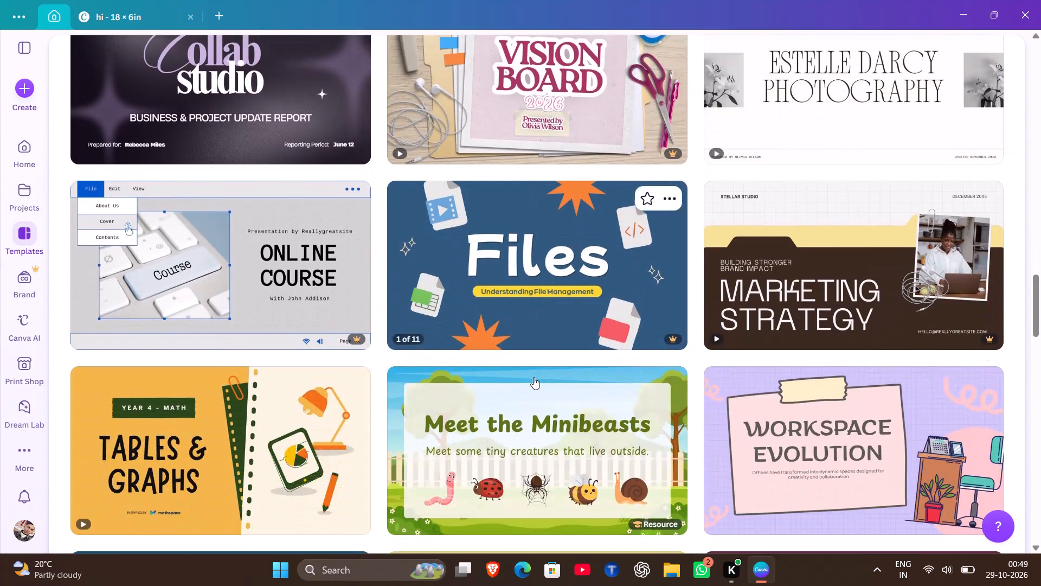
scroll(534, 377, down, 5)
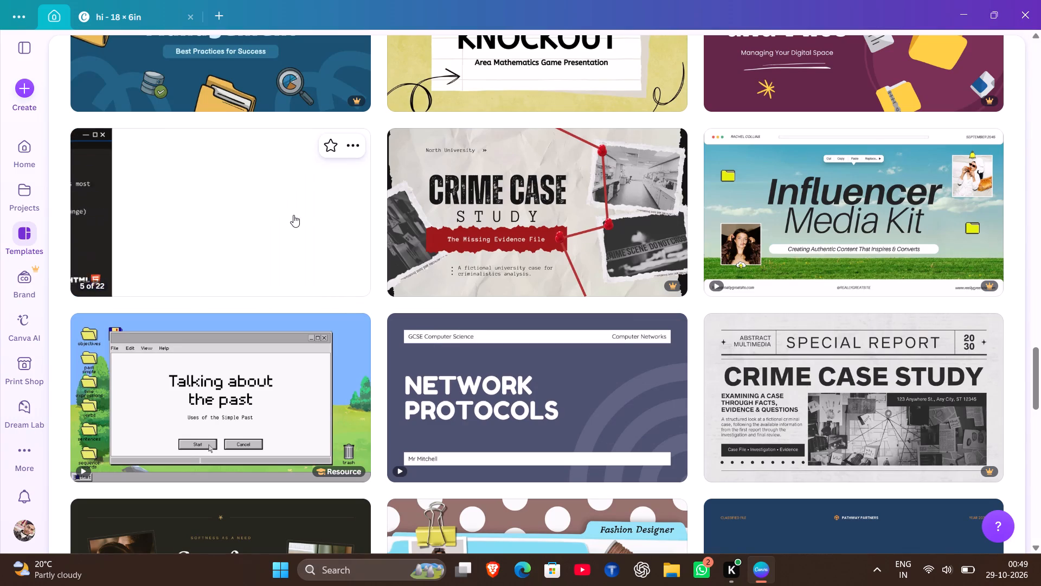
scroll(293, 215, down, 3)
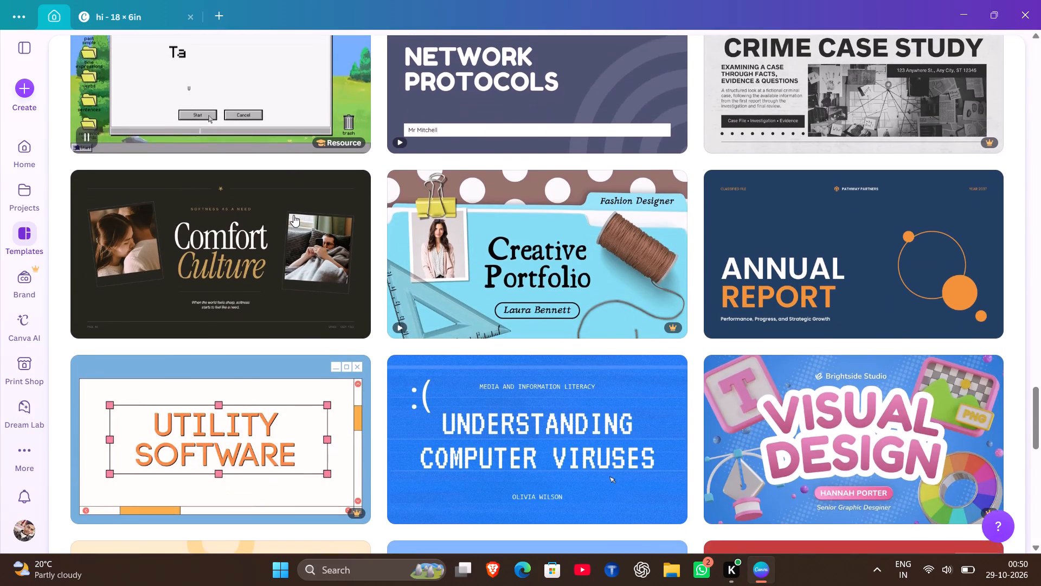
scroll(293, 215, down, 3)
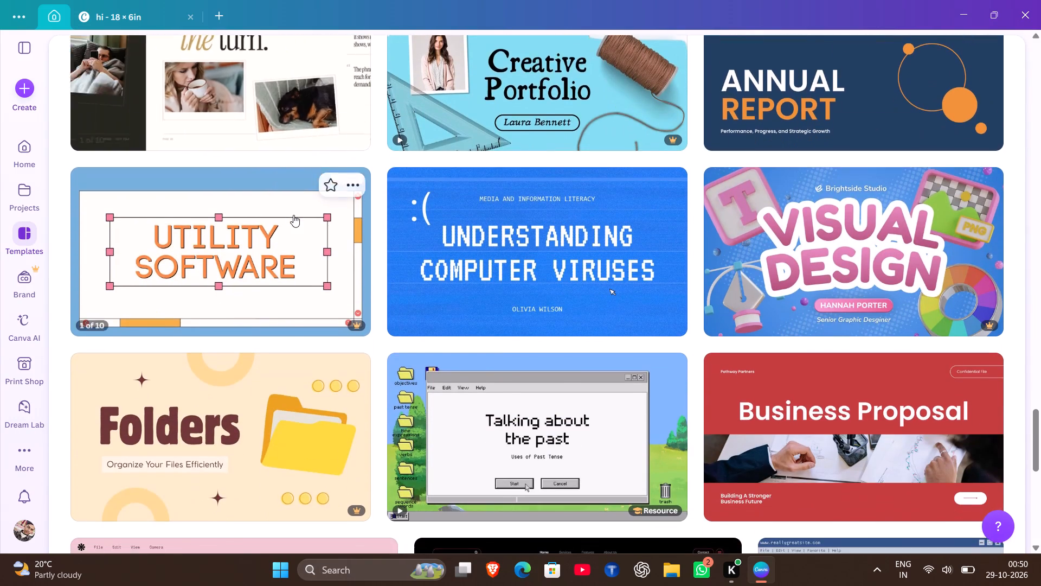
scroll(293, 215, down, 1)
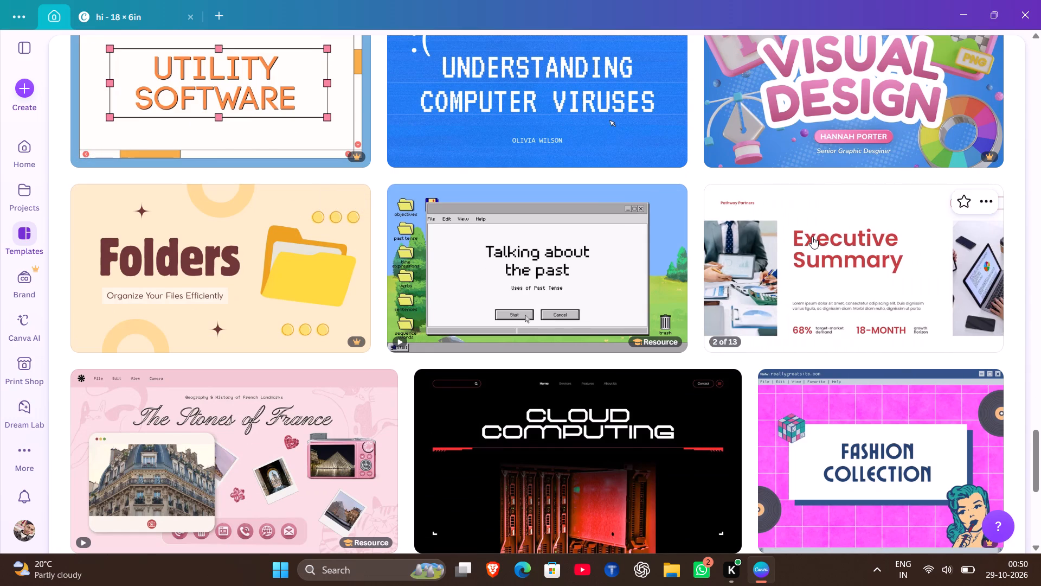
scroll(812, 237, up, 19)
scroll(812, 237, up, 4)
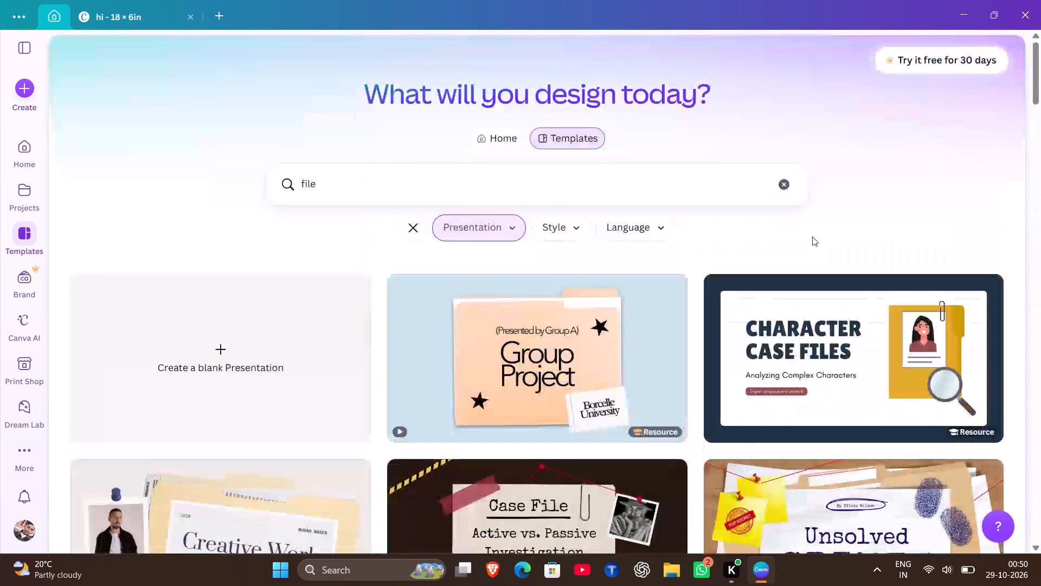
Go to All projects and look over the recent designs, folders and saved designs.
click(499, 135)
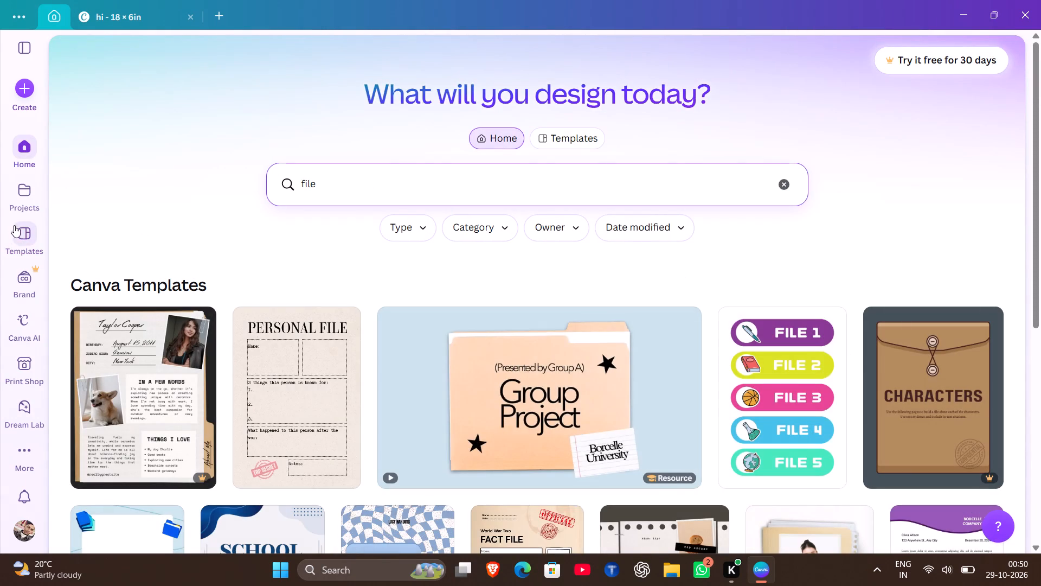
click(30, 189)
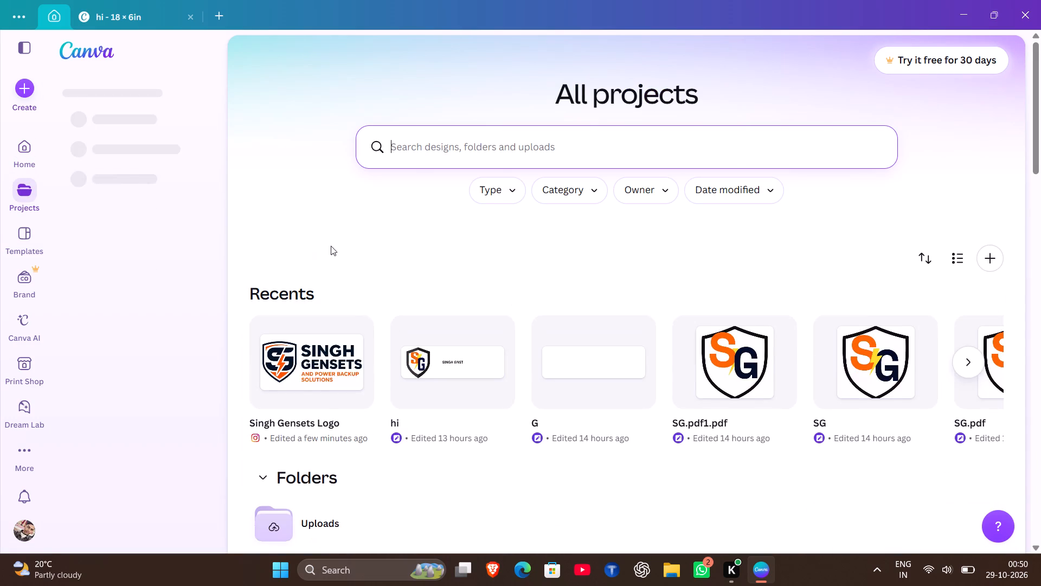
scroll(331, 246, down, 2)
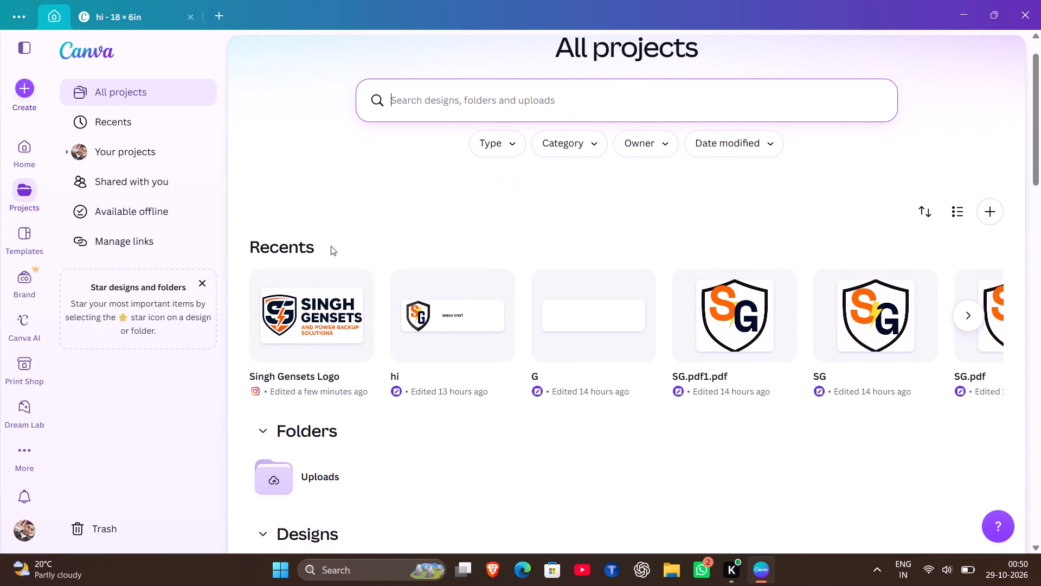
scroll(331, 246, down, 3)
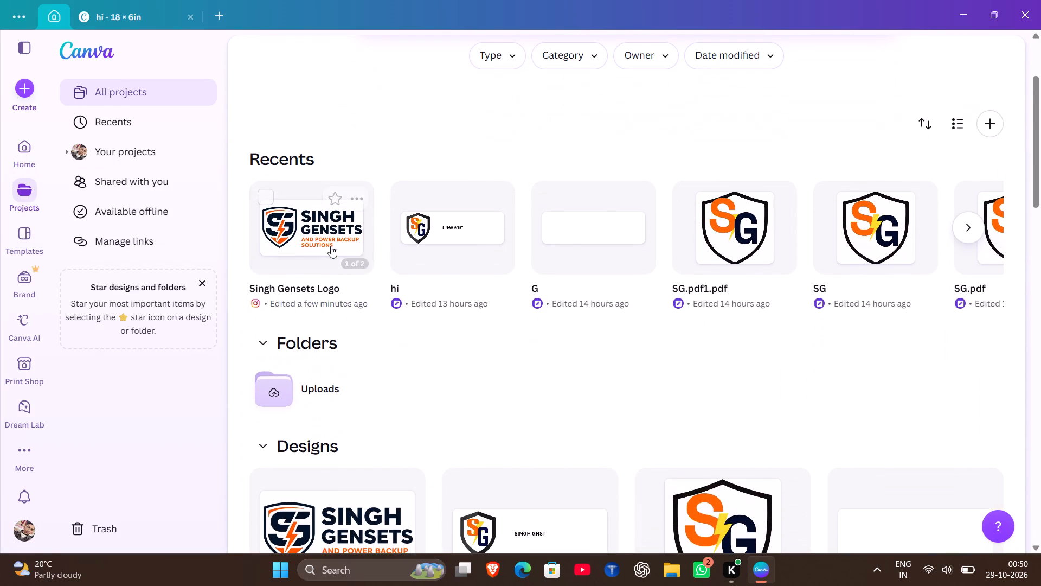
scroll(331, 246, down, 1)
Move the recent designs G, SG.pdf1.pdf and SG.pdf to Trash.
click(636, 202)
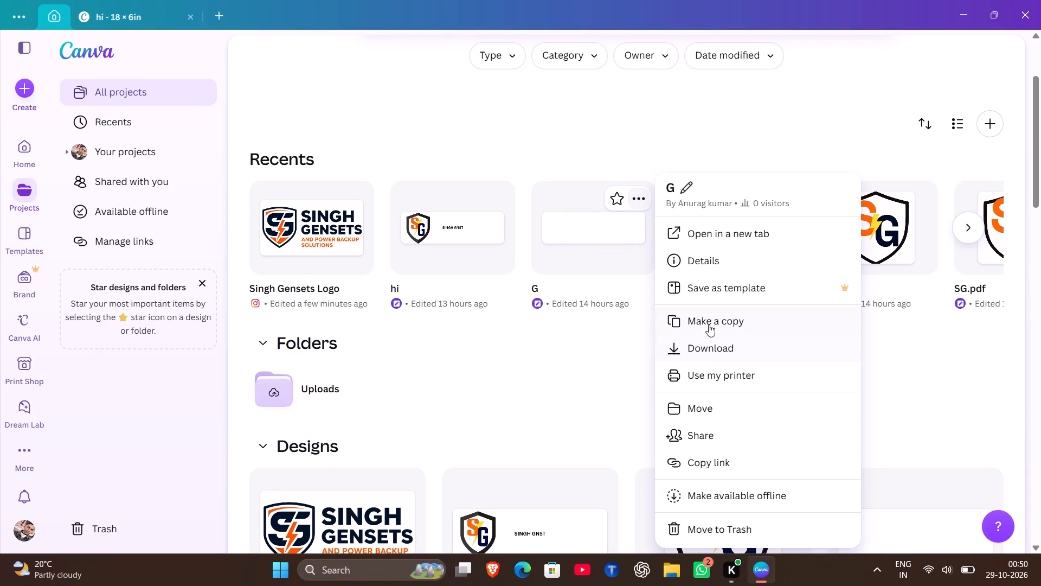
click(698, 523)
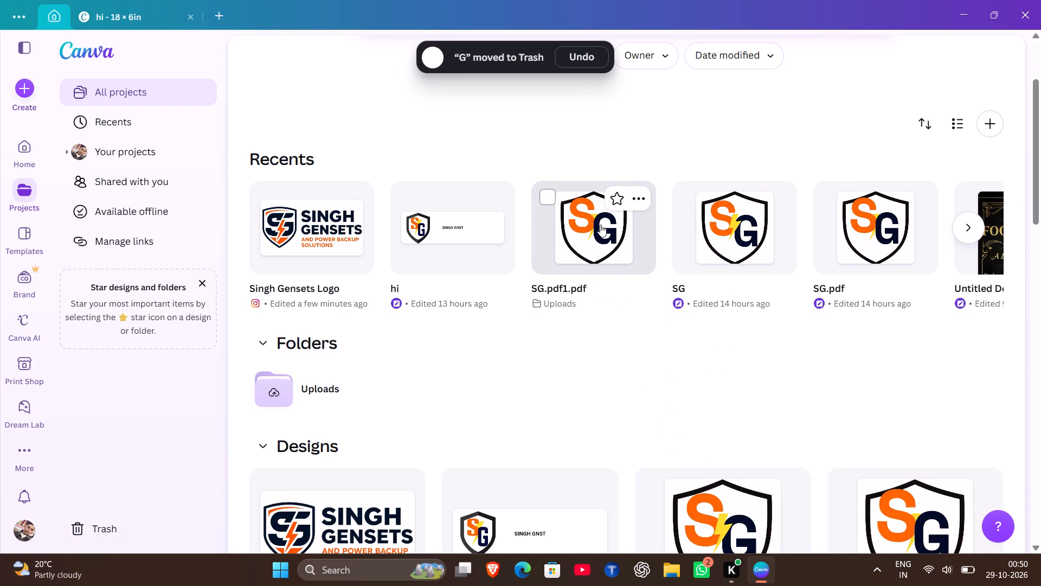
click(640, 201)
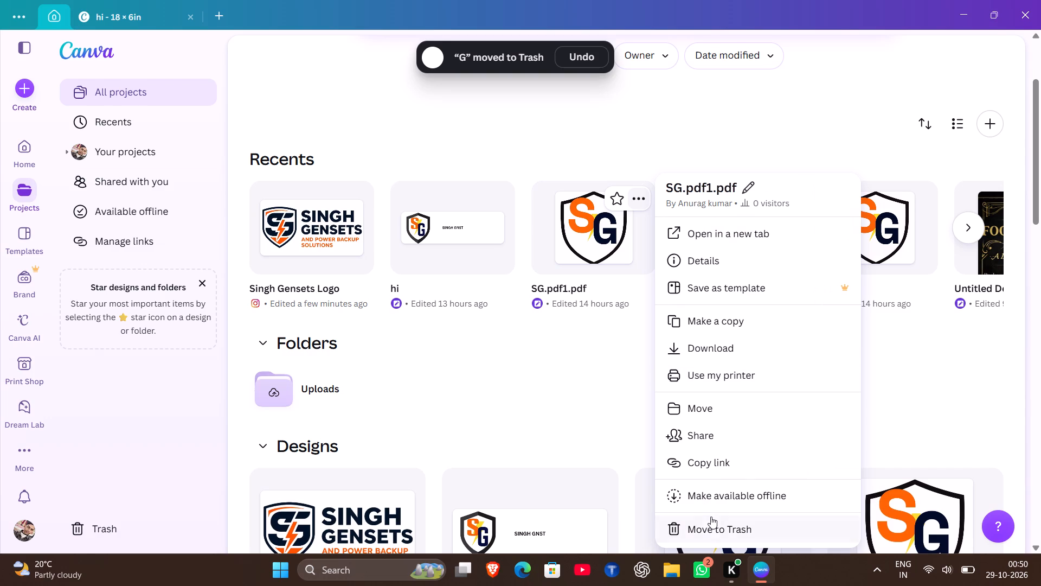
click(709, 526)
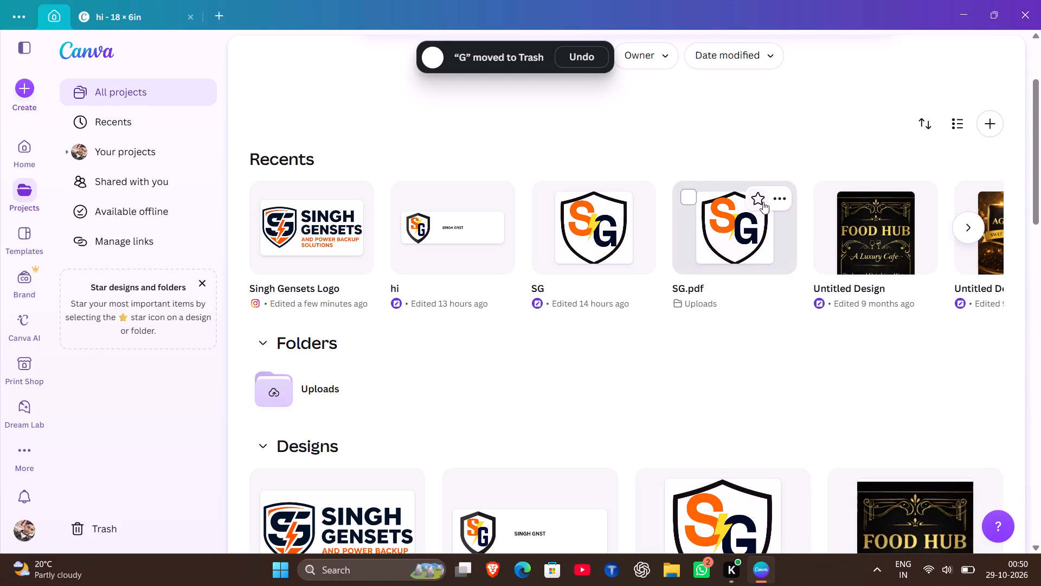
click(773, 200)
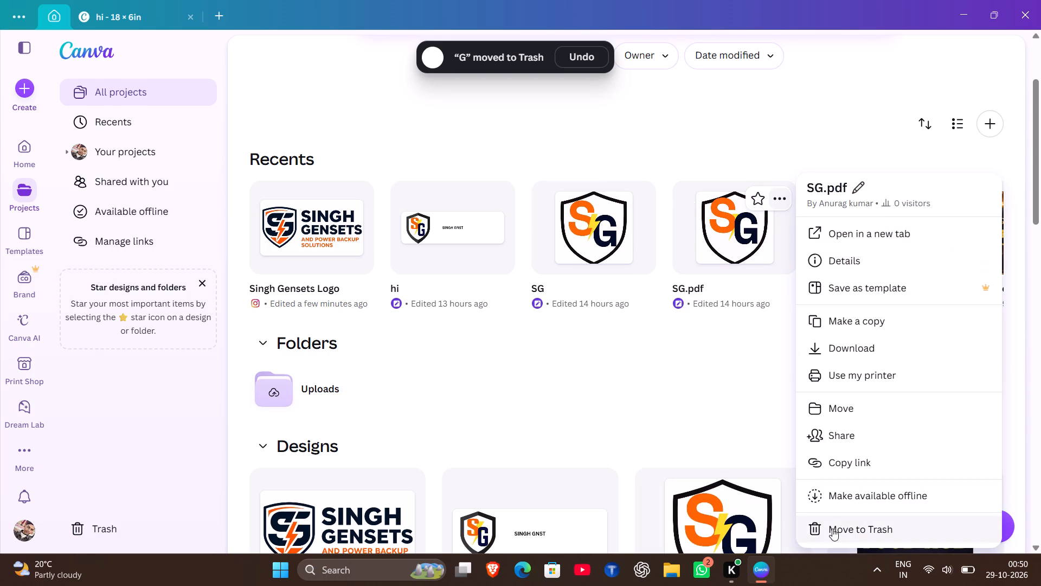
click(832, 528)
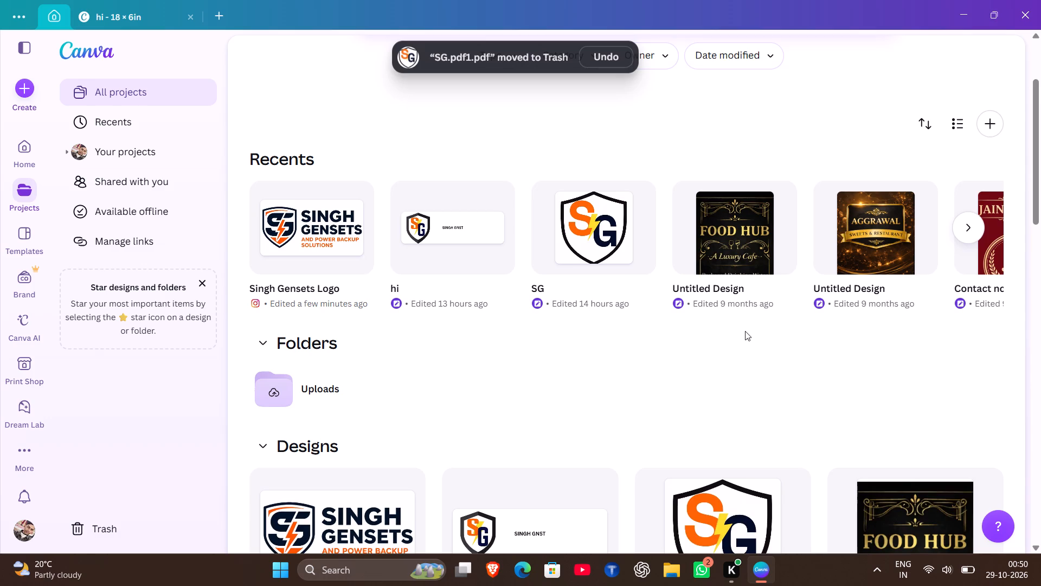
Look through the saved designs in All projects down to the oldest ones and return to the top of the page.
scroll(745, 331, down, 4)
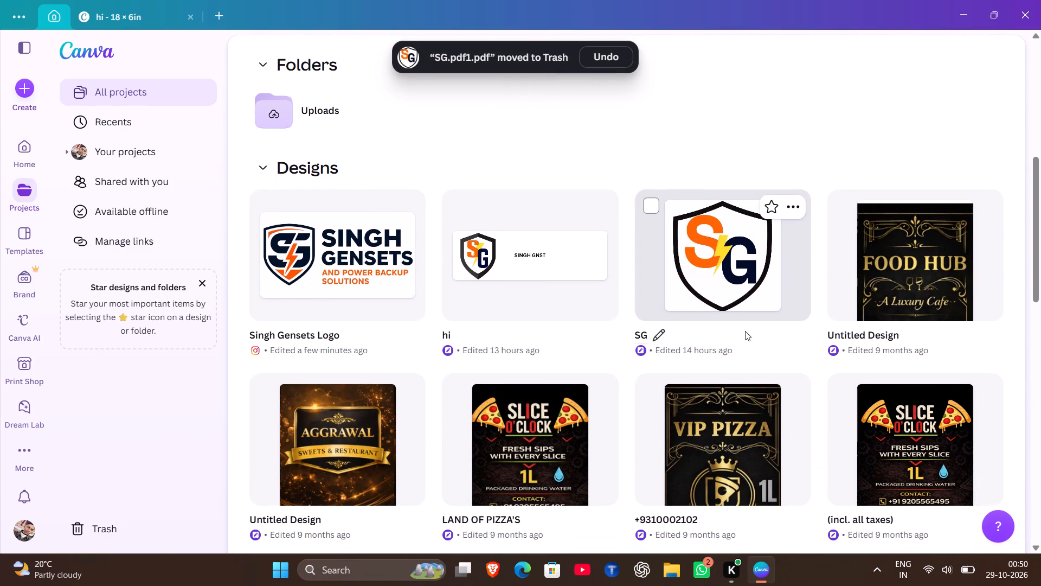
scroll(745, 331, down, 2)
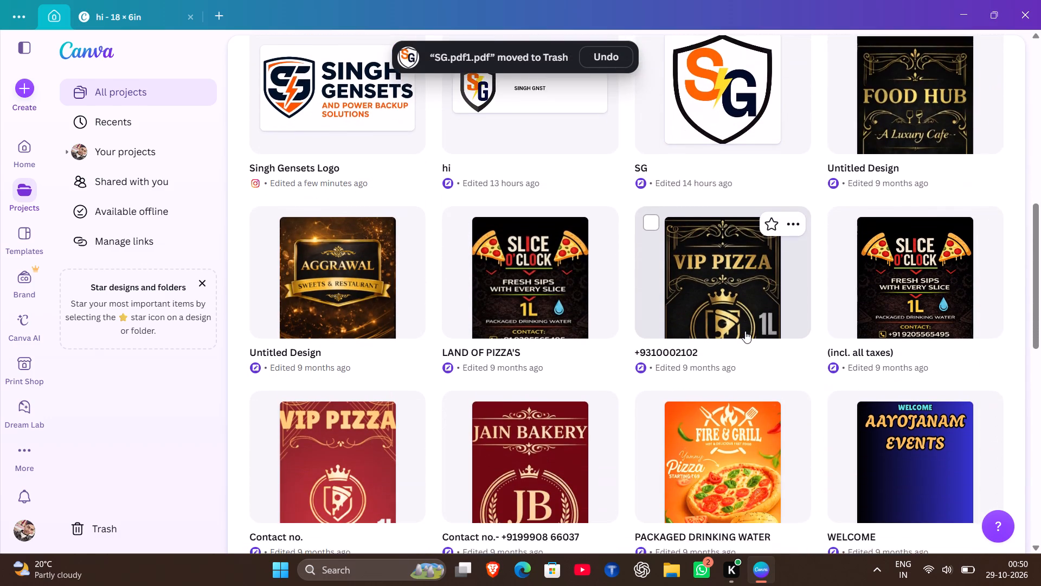
scroll(745, 331, down, 4)
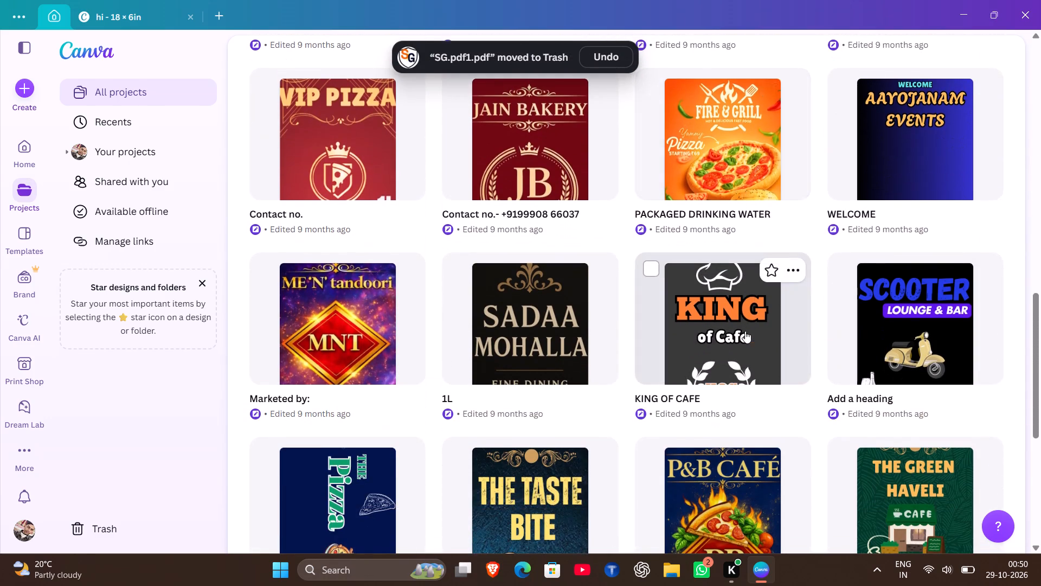
scroll(745, 331, down, 4)
scroll(745, 331, up, 2)
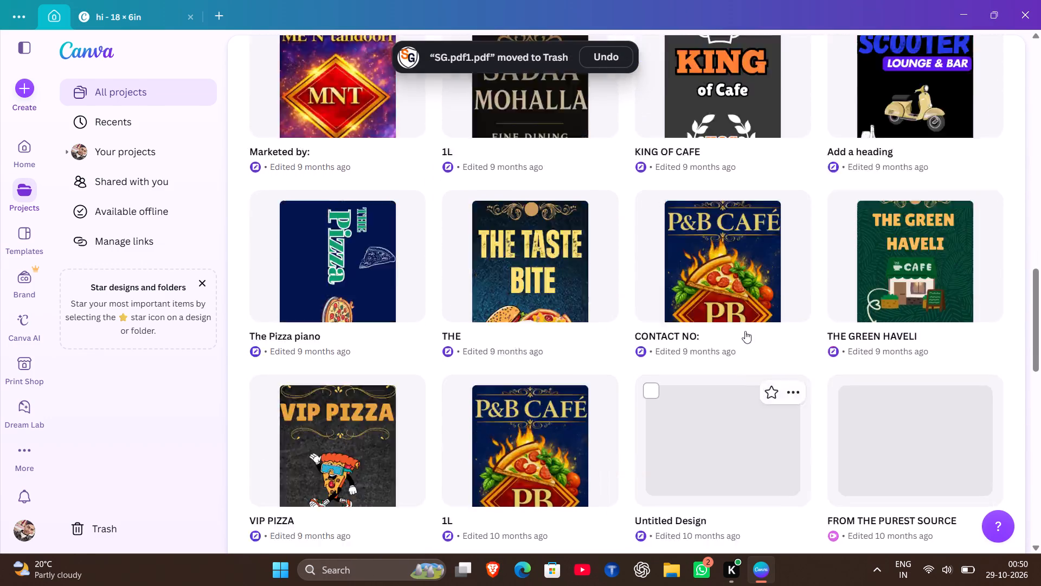
scroll(745, 331, up, 1)
scroll(745, 331, down, 2)
scroll(745, 331, up, 1)
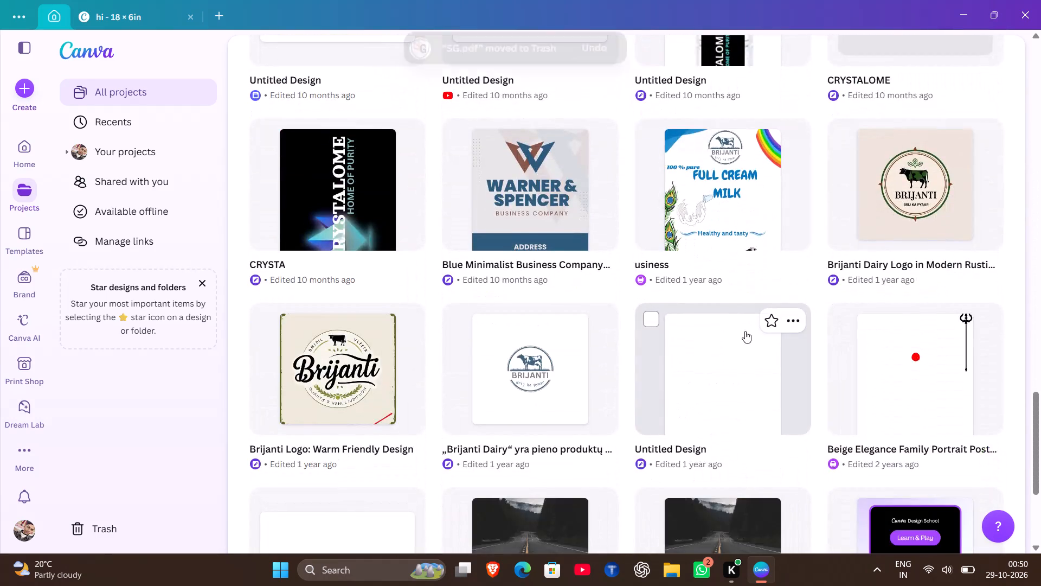
scroll(745, 331, up, 3)
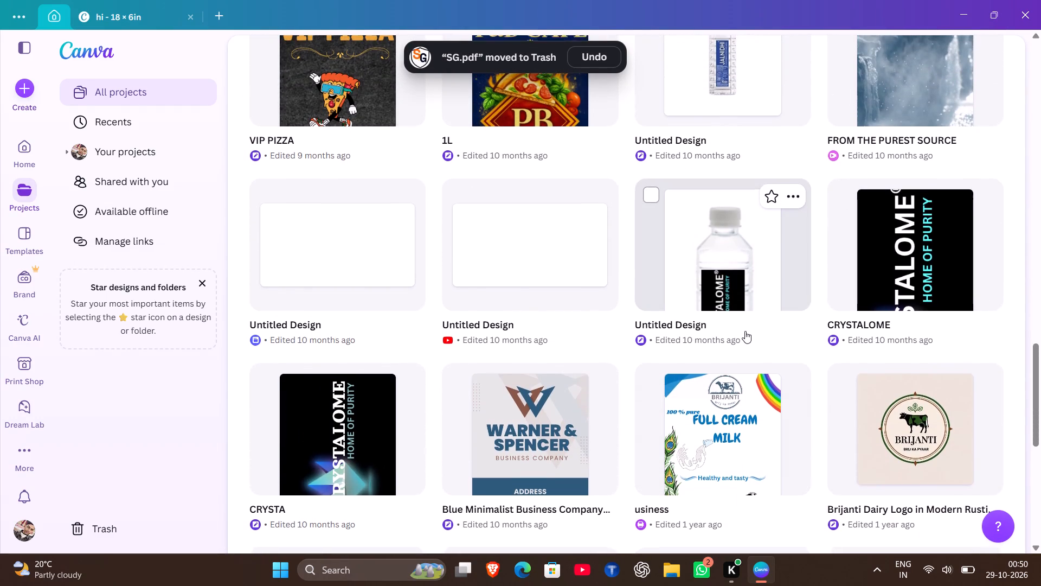
scroll(745, 331, up, 4)
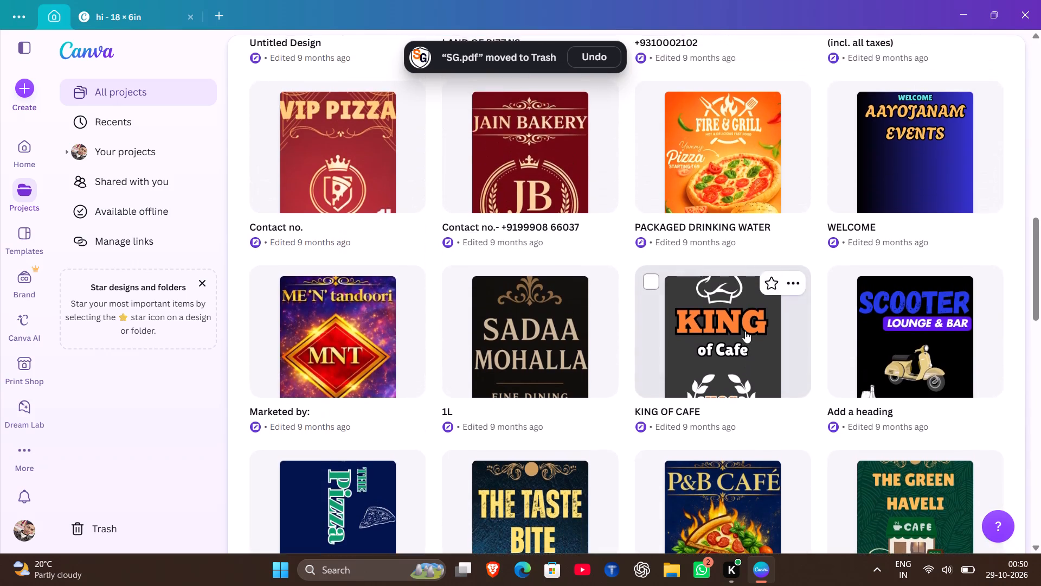
scroll(745, 331, up, 5)
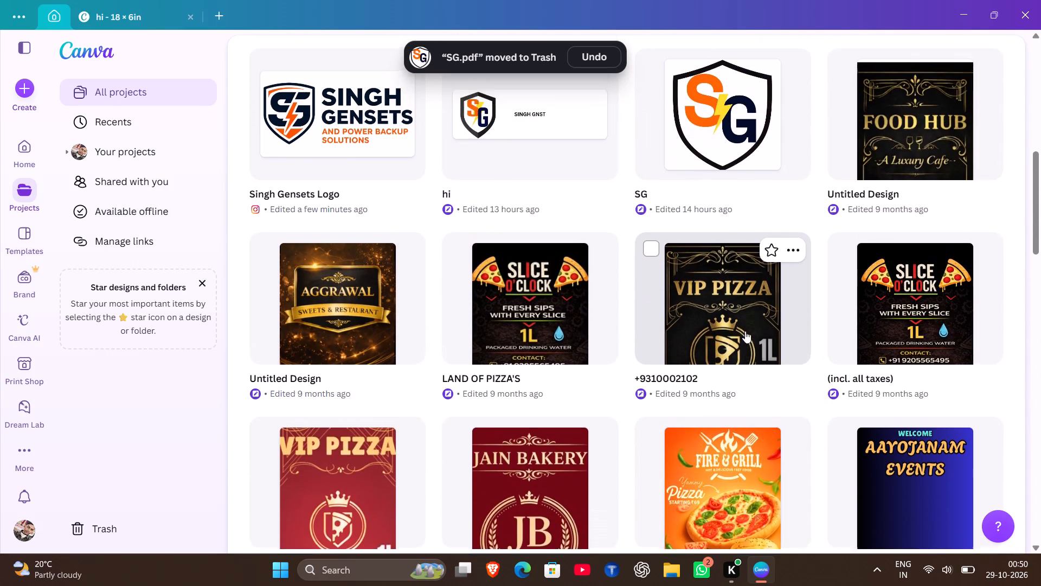
scroll(745, 331, up, 3)
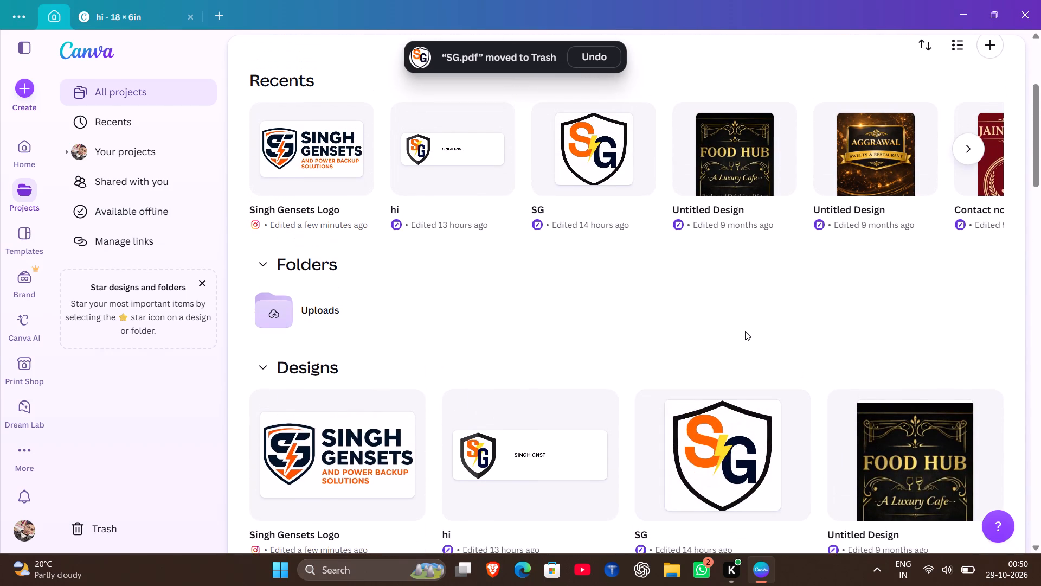
scroll(745, 331, down, 2)
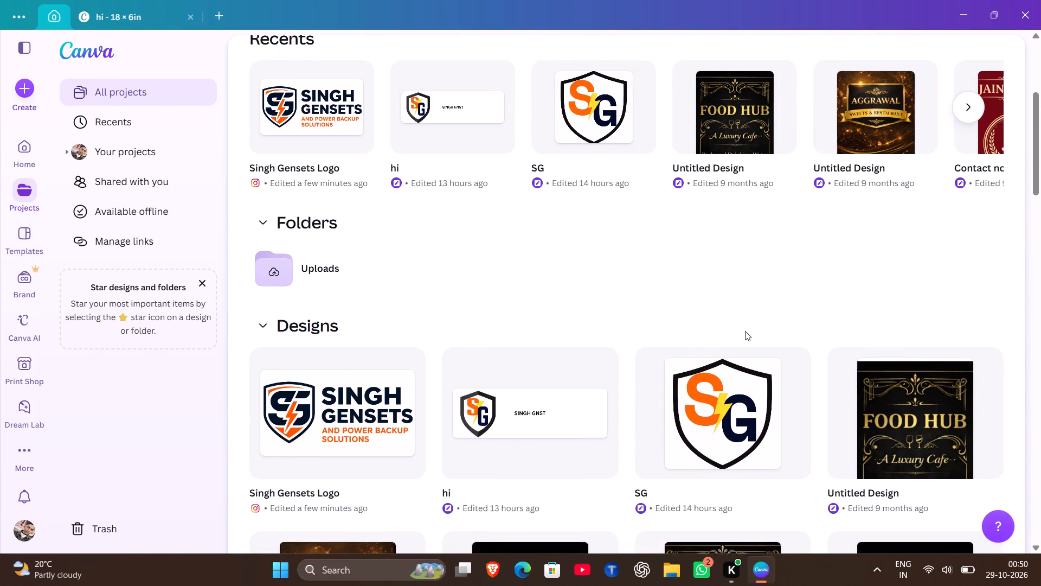
scroll(745, 331, down, 1)
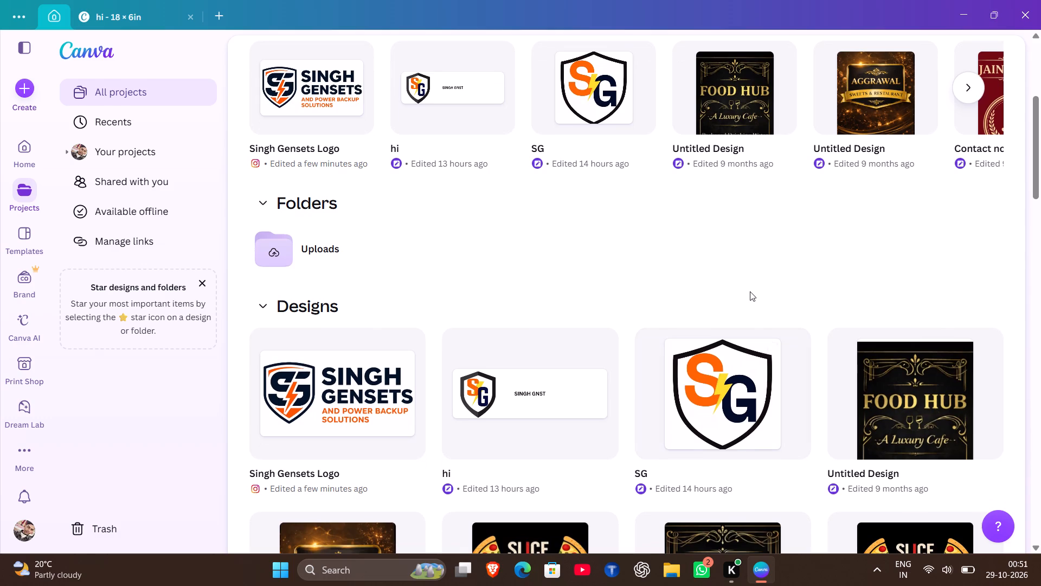
scroll(750, 291, down, 2)
scroll(750, 291, up, 4)
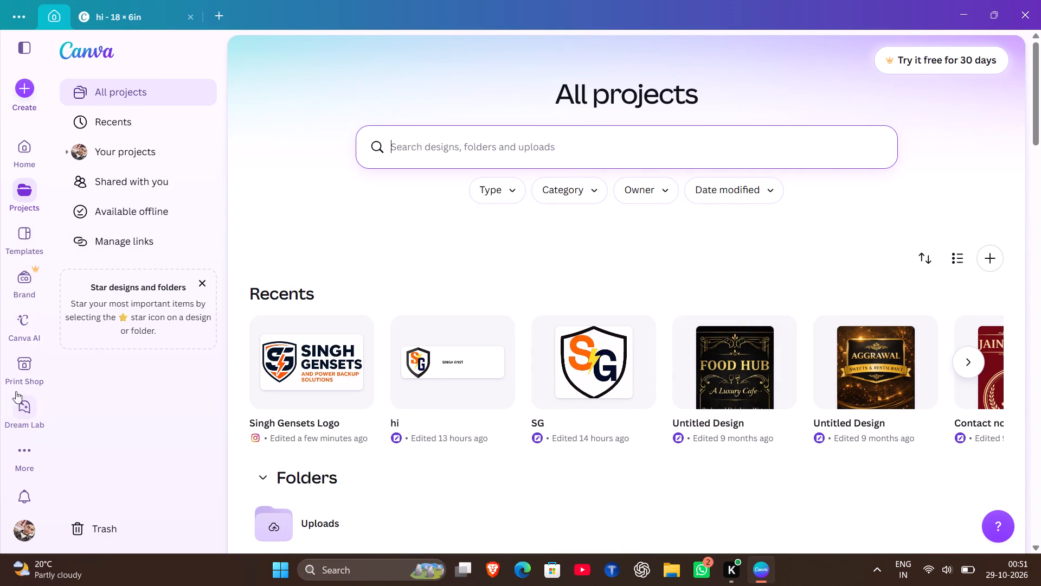
Go to Templates and search for "log", using the "logo design" search suggestion.
click(30, 234)
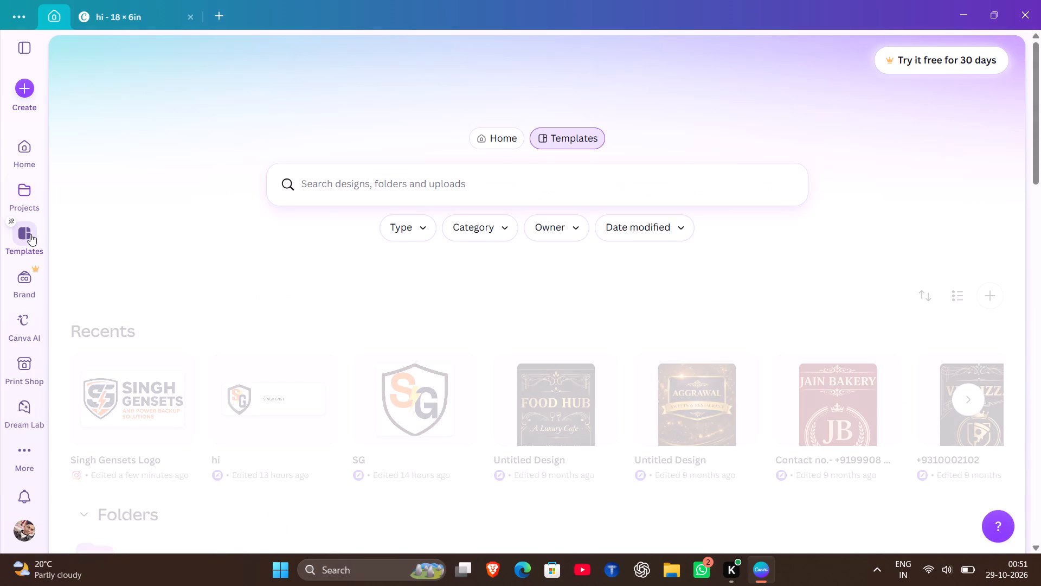
click(404, 189)
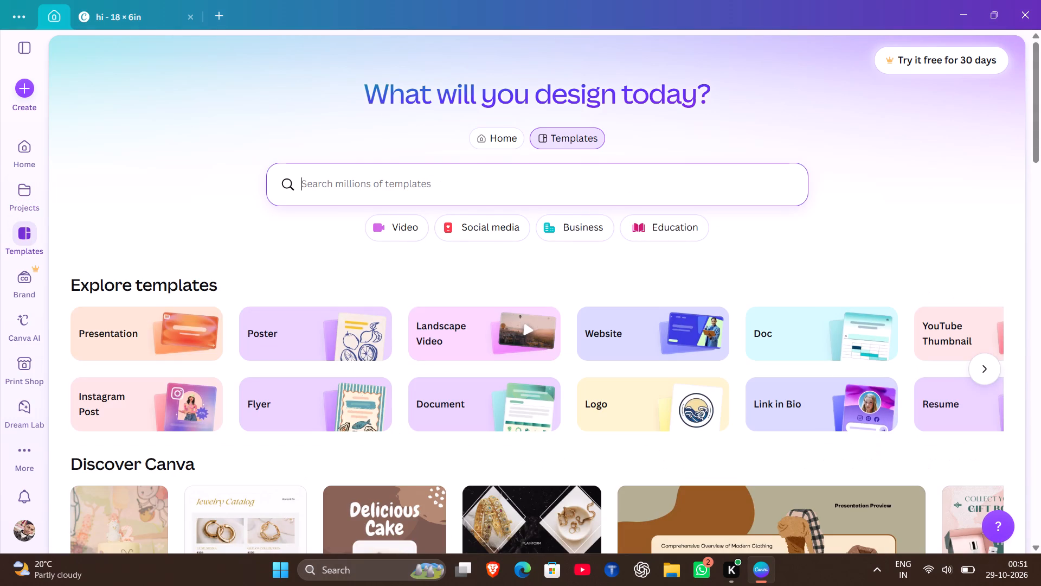
text(lo)
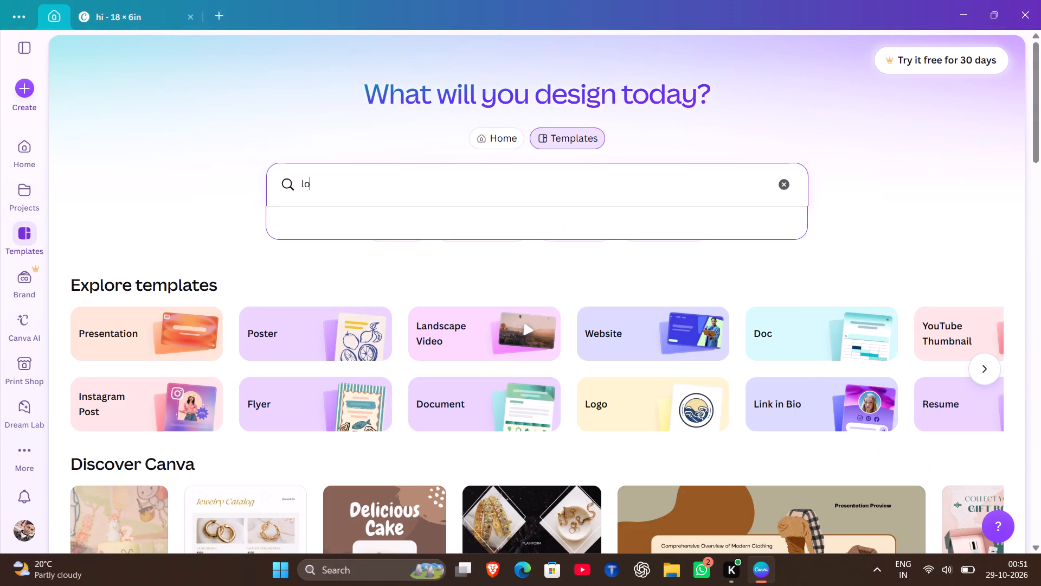
key(g)
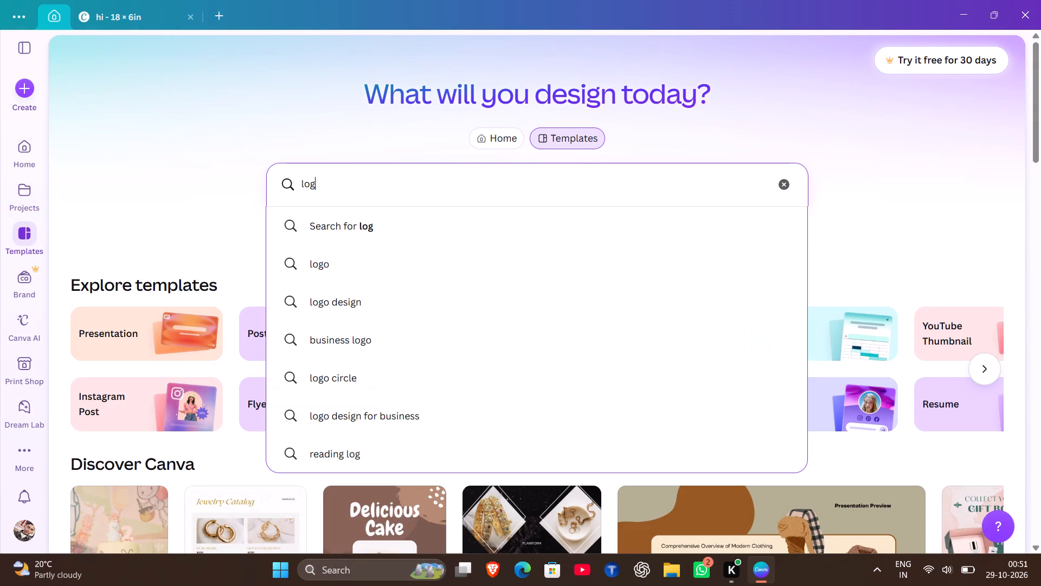
click(368, 295)
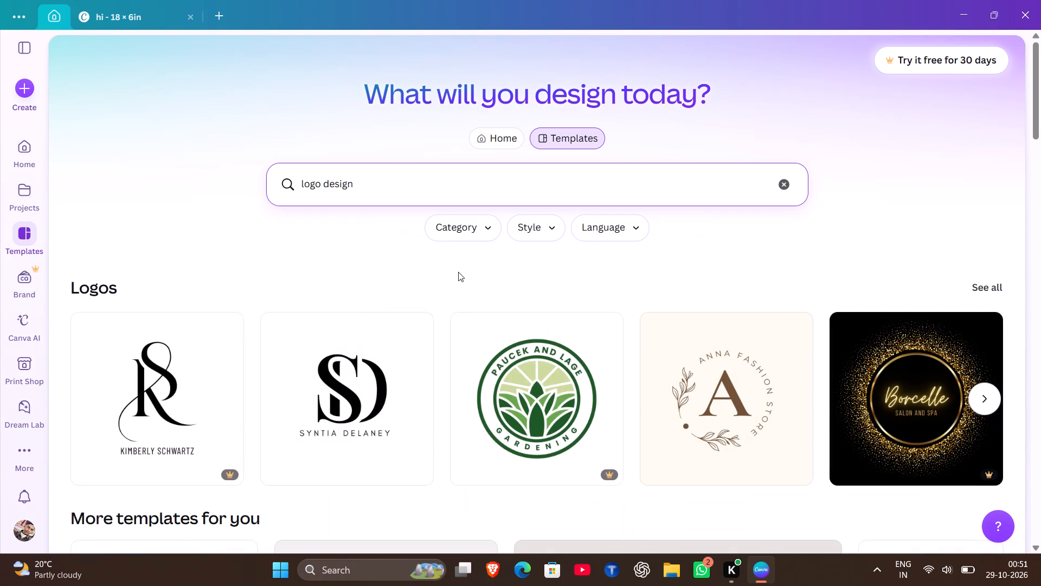
Look through the "logo design" template results for a suitable logo and return to the top of the page.
scroll(458, 272, down, 5)
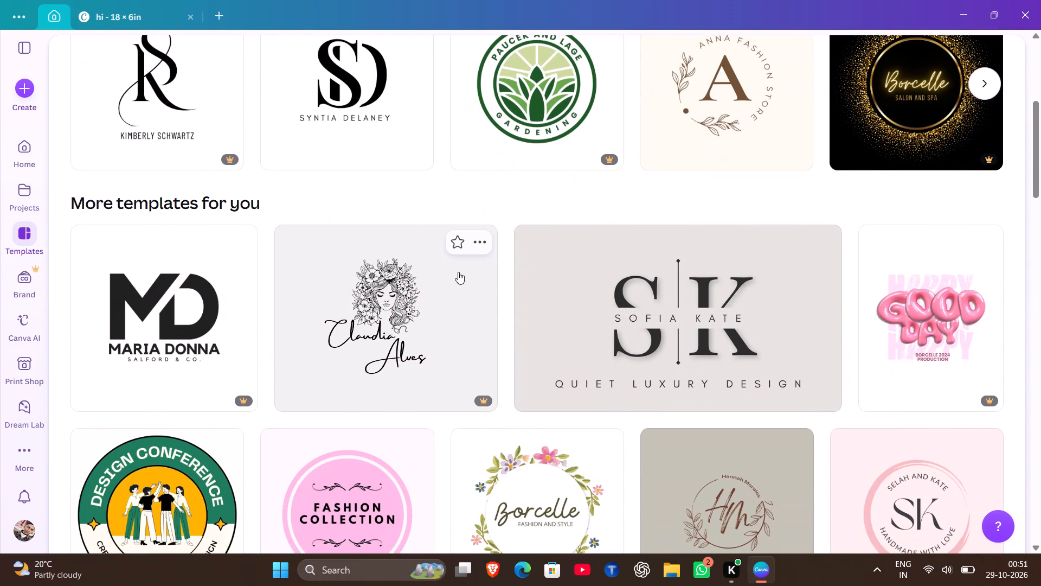
scroll(458, 272, down, 1)
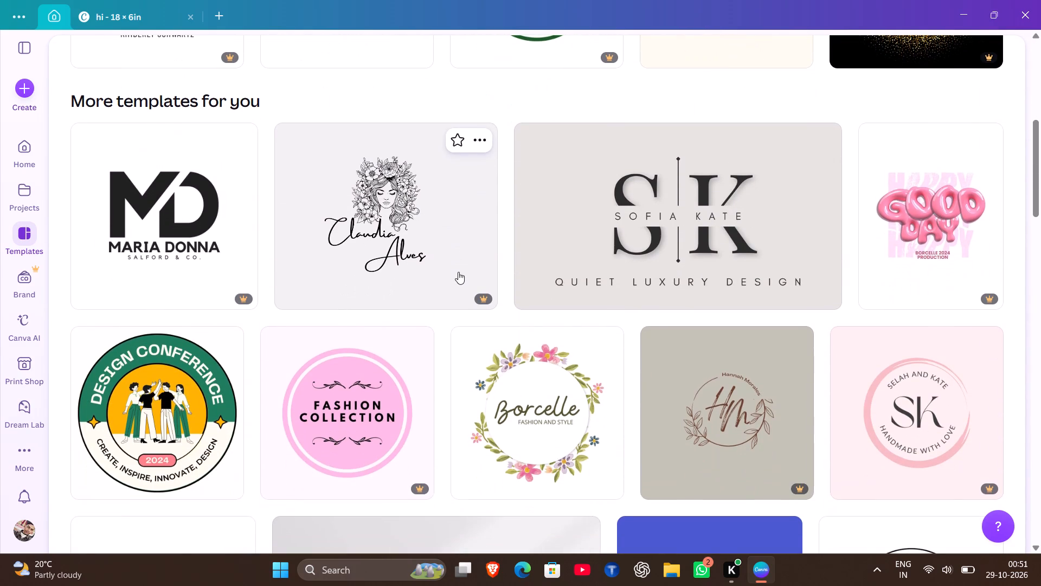
scroll(458, 272, down, 3)
scroll(458, 272, up, 3)
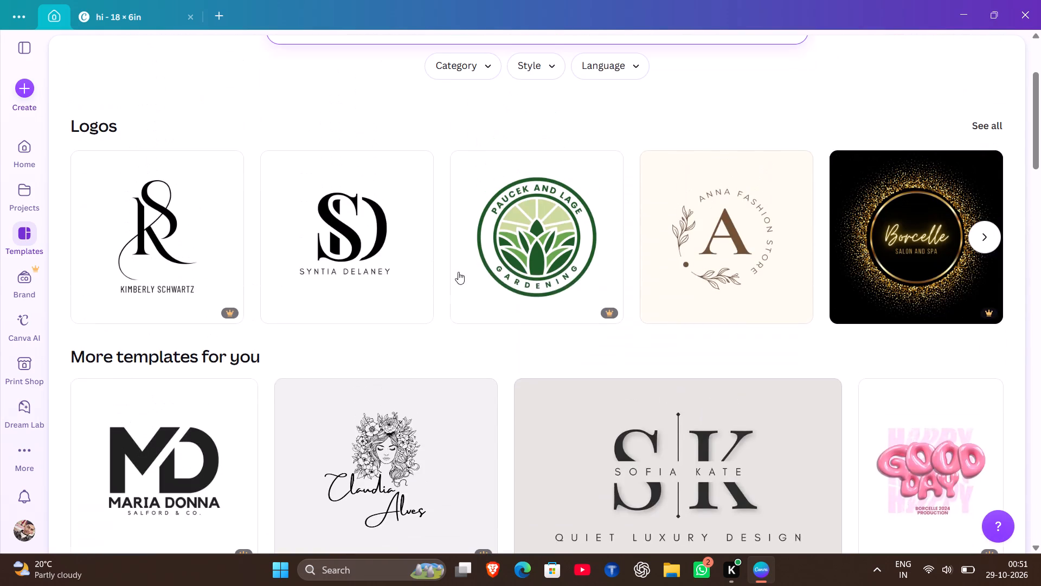
scroll(509, 68, up, 3)
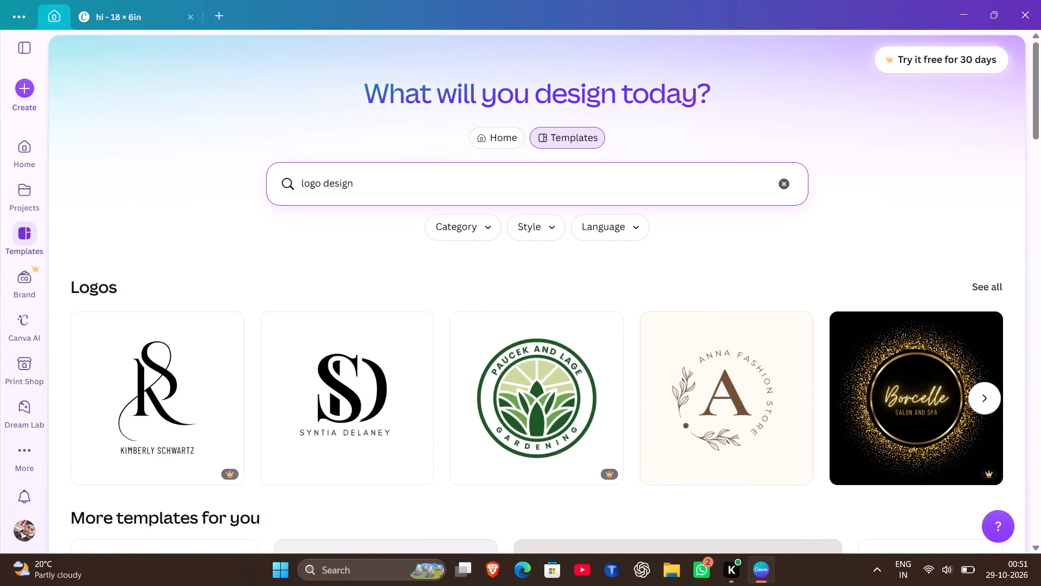
Replace the template search text with "tchnical logo" and use the "logo design for business" search suggestion.
click(495, 171)
key(space)
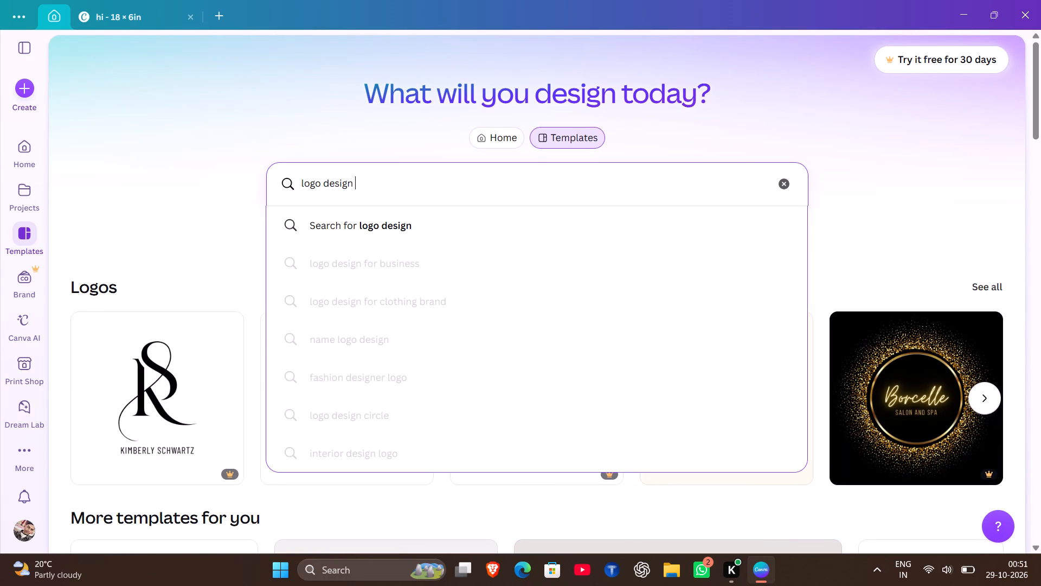
key(BackSpace)
key(BackSpace)
key(BackSpace)
key(BackSpace)
key(BackSpace)
key(BackSpace)
key(BackSpace)
key(BackSpace)
key(BackSpace)
key(BackSpace)
key(BackSpace)
key(BackSpace)
key(BackSpace)
key(BackSpace)
key(BackSpace)
key(BackSpace)
key(BackSpace)
key(BackSpace)
key(BackSpace)
key(BackSpace)
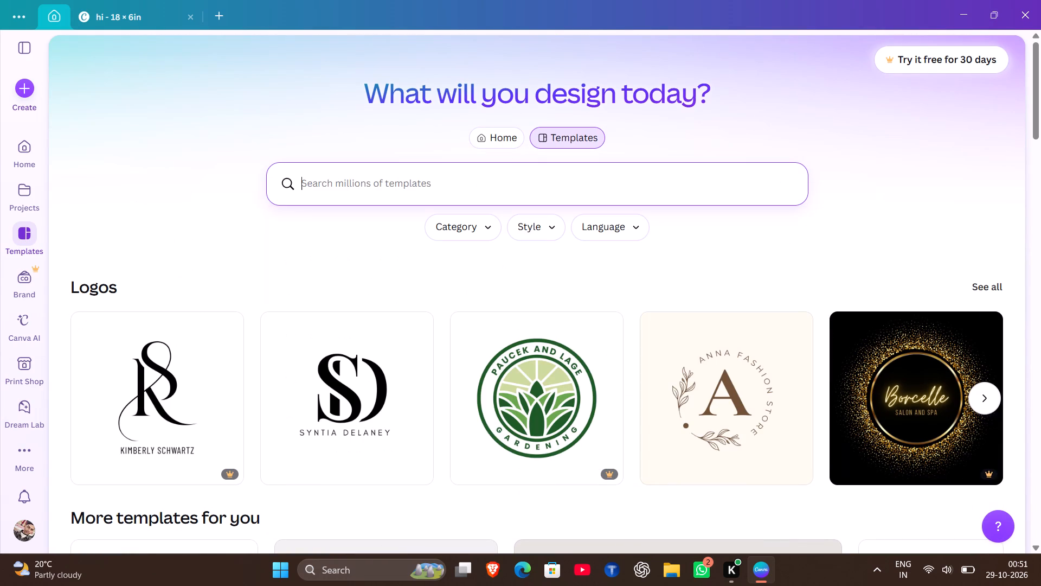
key(t)
text(chnicl)
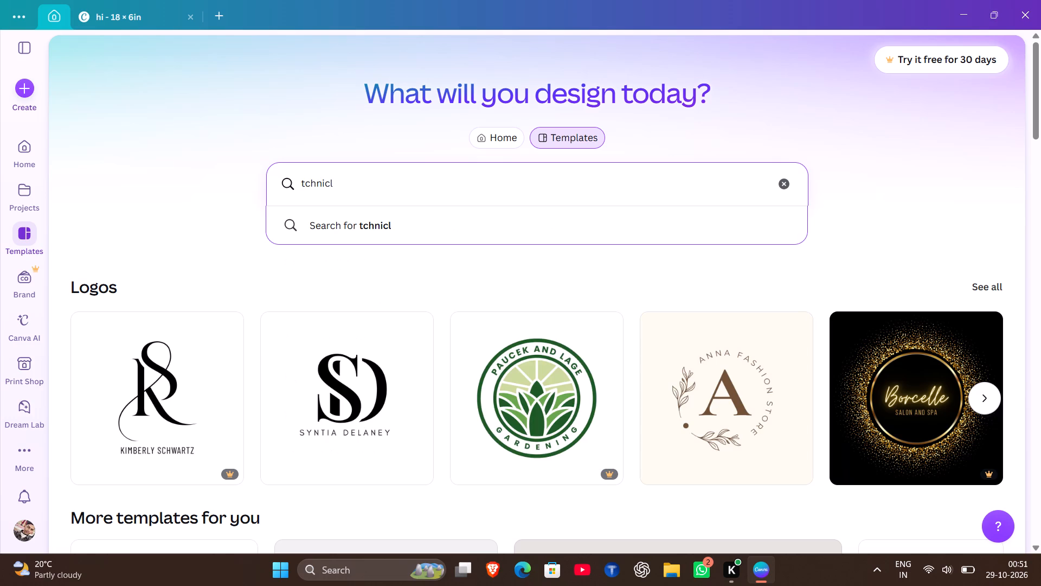
key(BackSpace)
text(al)
key(space)
text(logo)
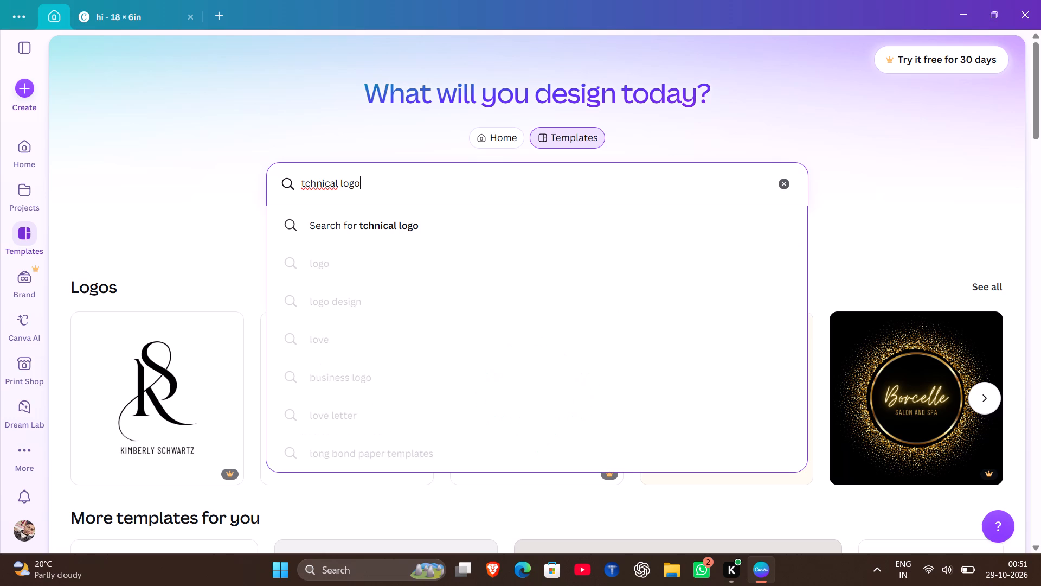
key(space)
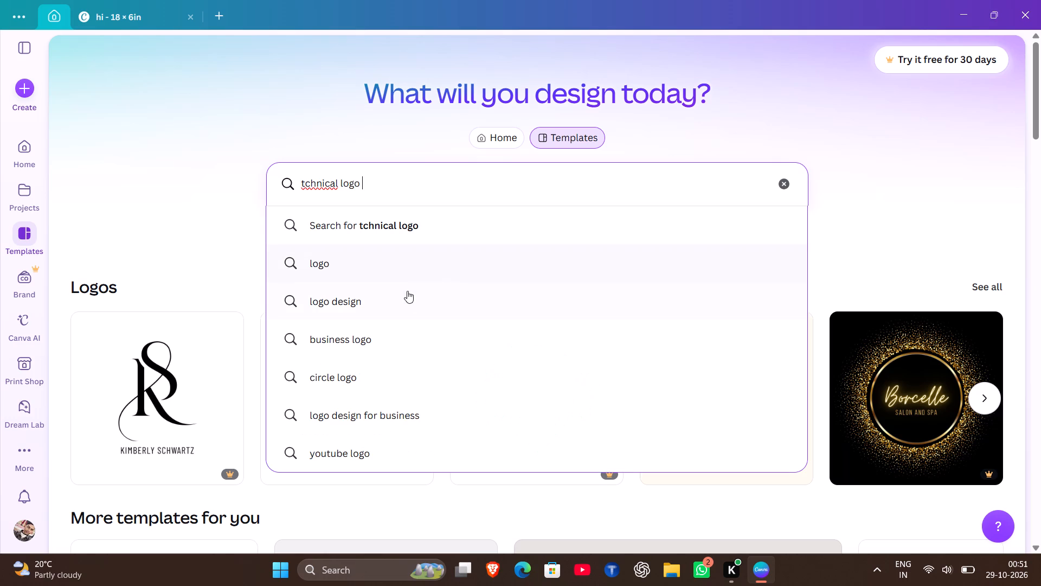
click(396, 412)
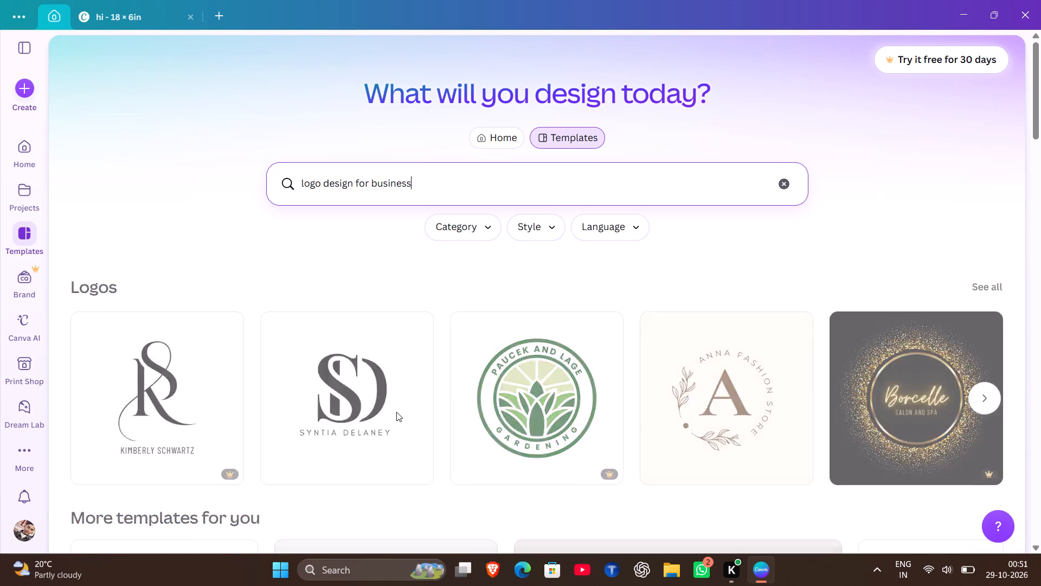
Look through the "logo design for business" template results for a suitable logo.
scroll(396, 412, down, 1)
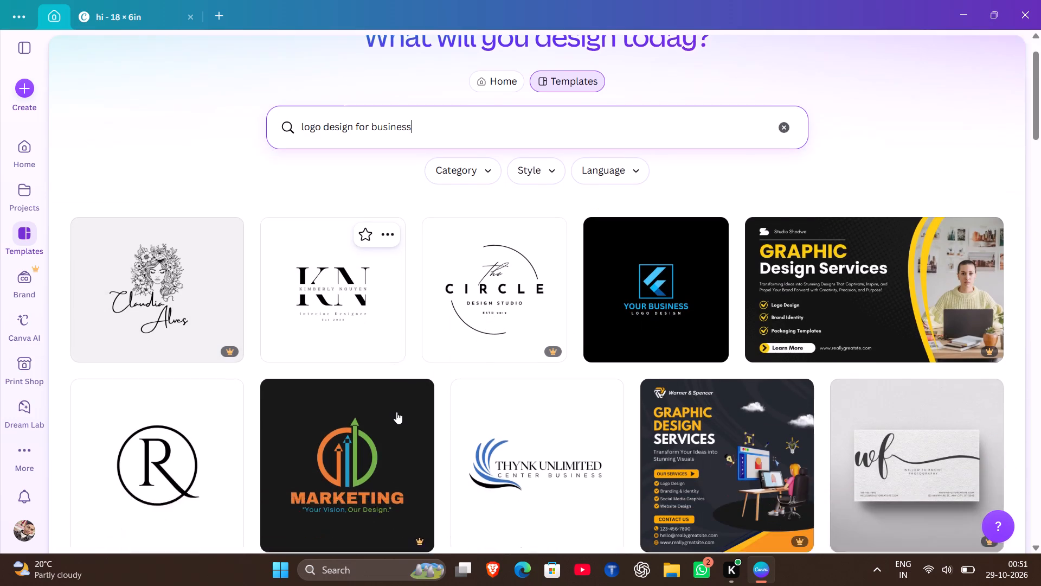
scroll(396, 412, down, 1)
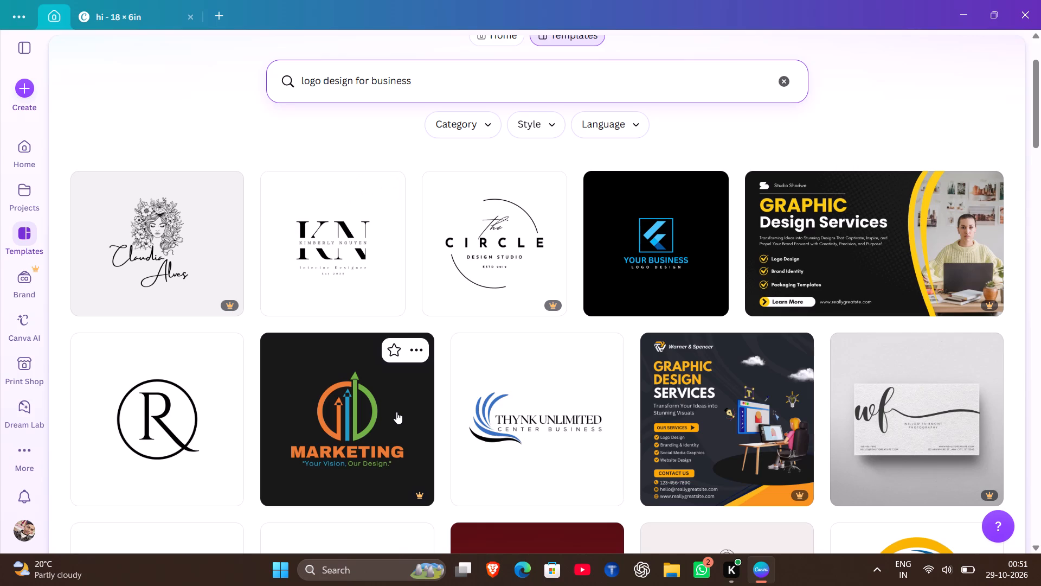
scroll(396, 412, down, 3)
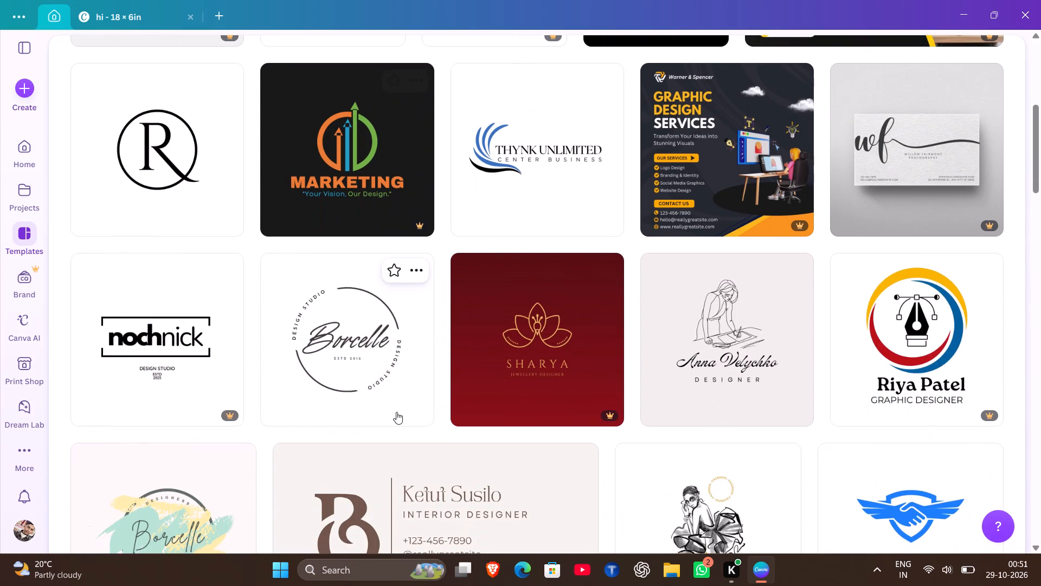
scroll(396, 412, down, 3)
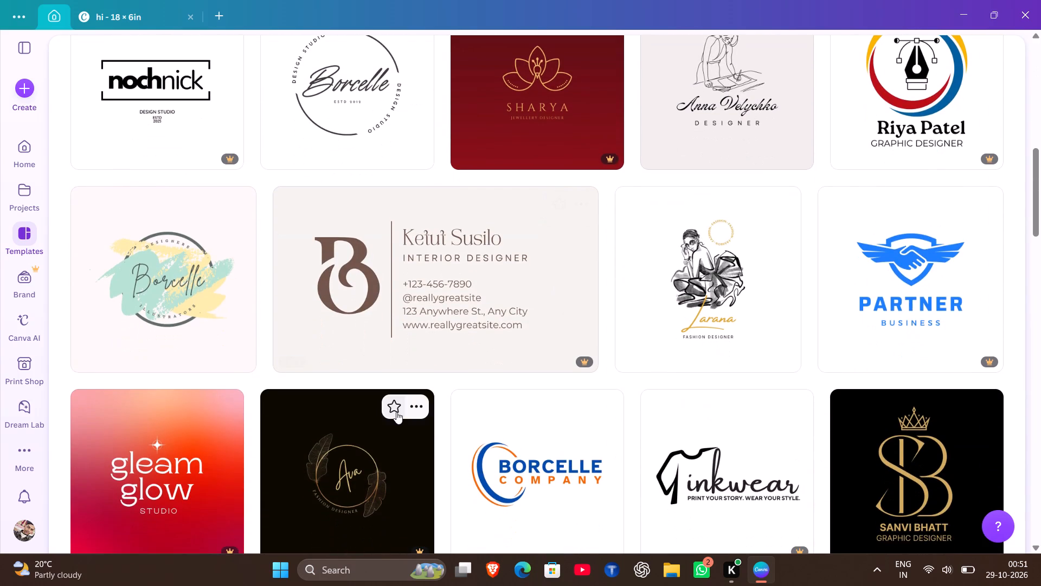
scroll(396, 412, down, 1)
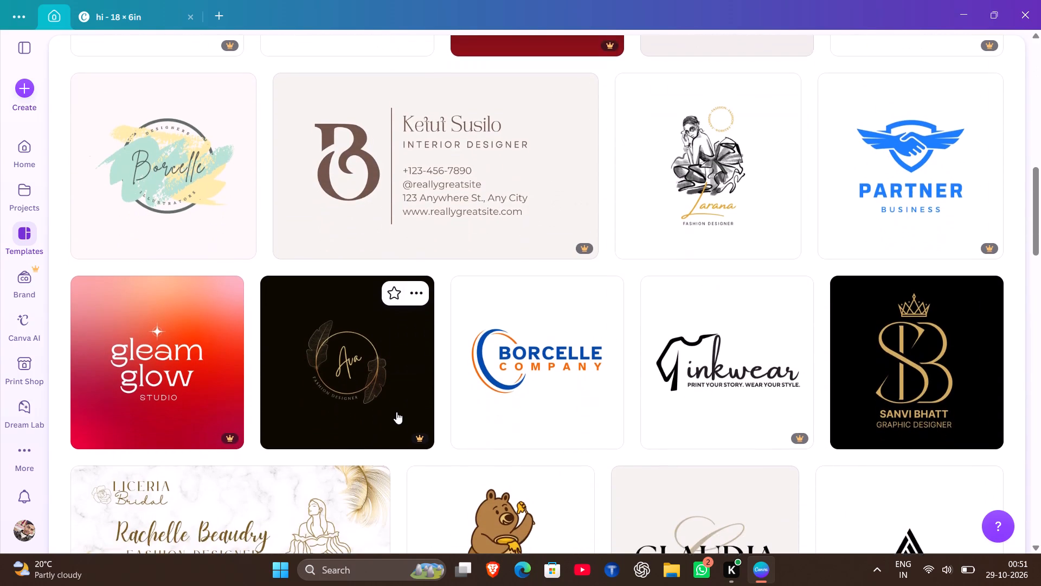
scroll(396, 412, down, 3)
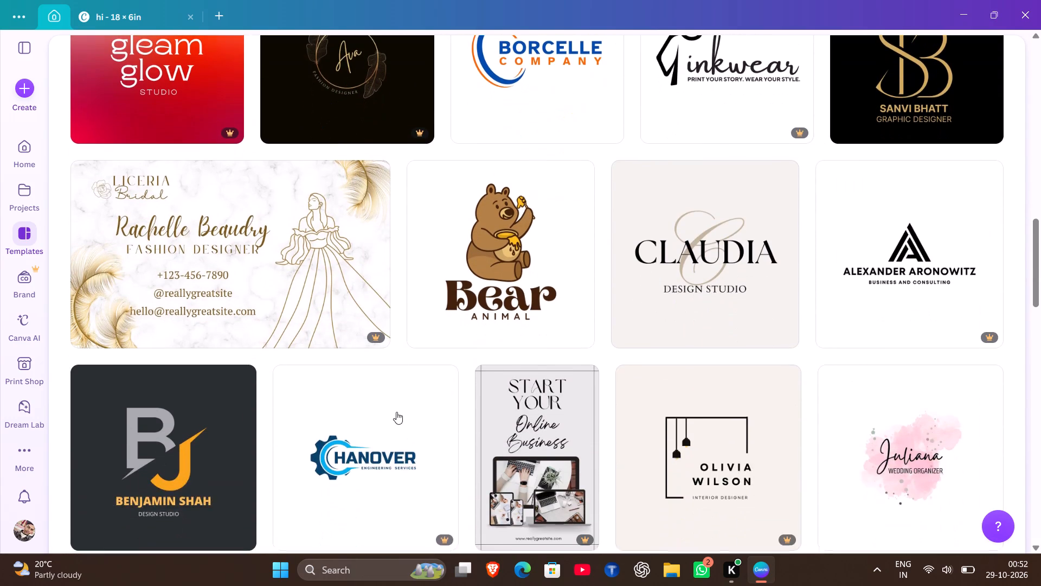
scroll(396, 412, down, 1)
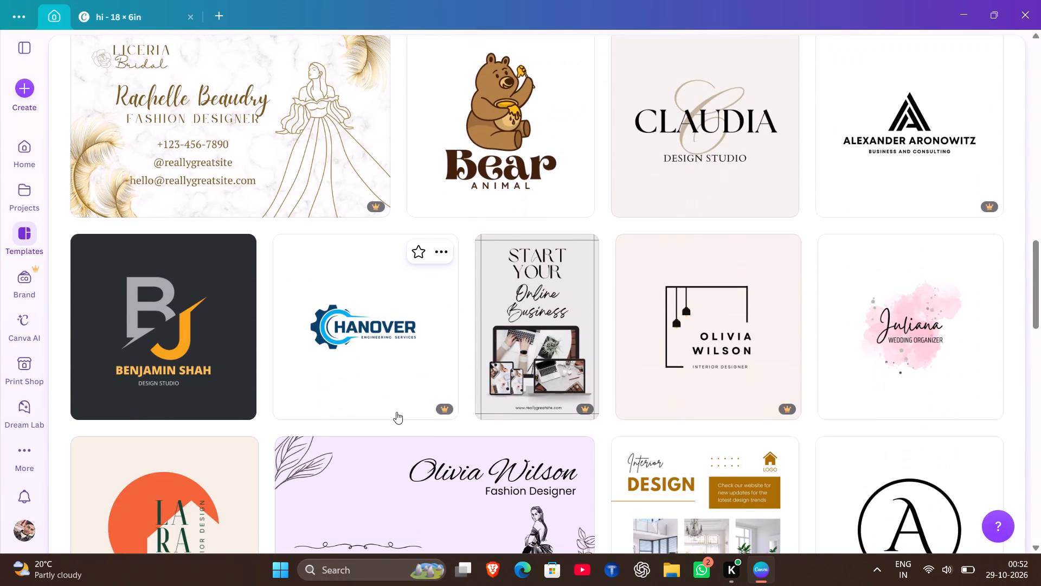
Open the Grey Orange Initial Design Studio Logo template and start customizing it as a new design.
click(215, 346)
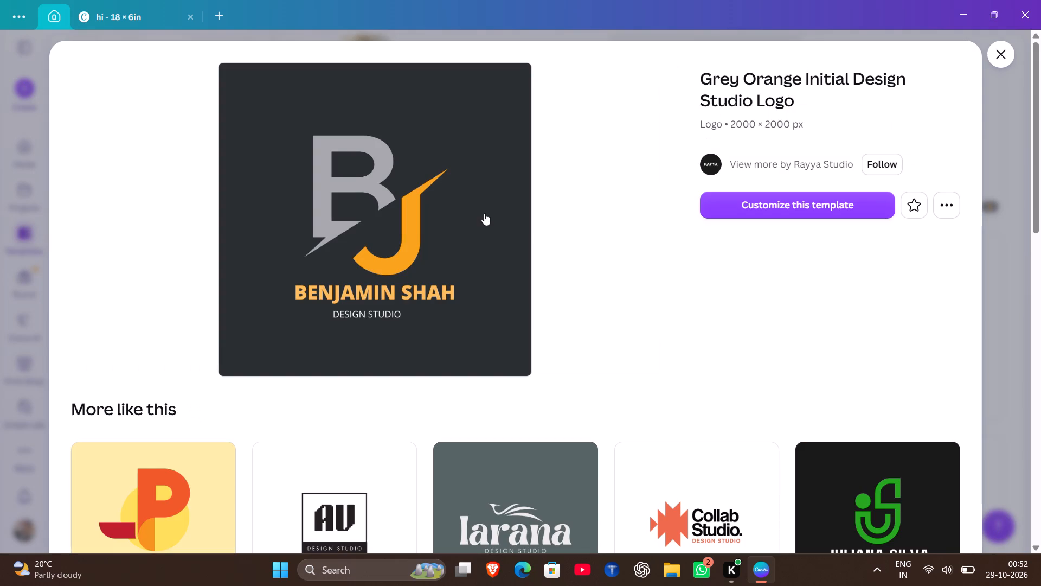
click(735, 211)
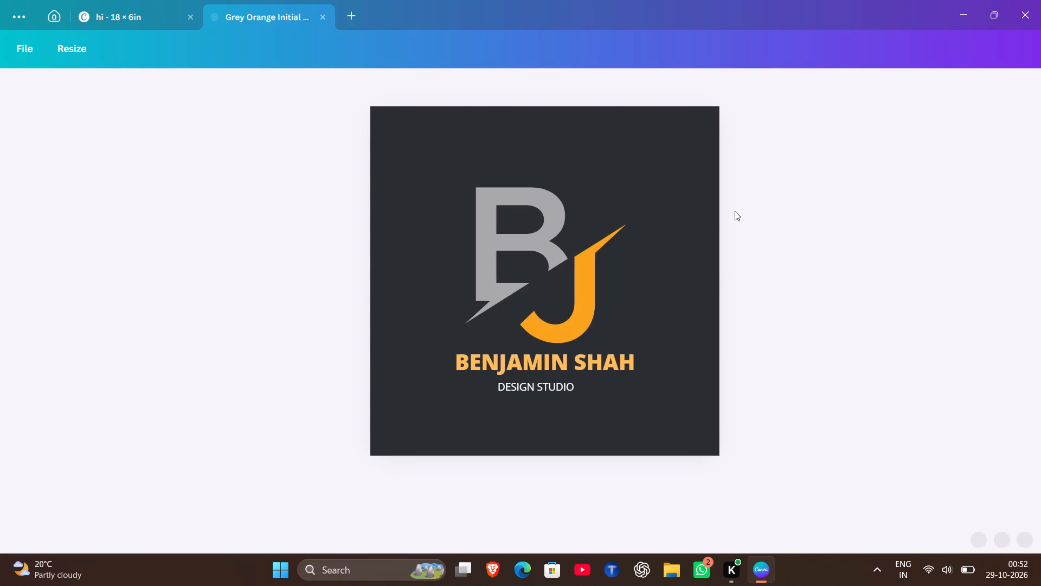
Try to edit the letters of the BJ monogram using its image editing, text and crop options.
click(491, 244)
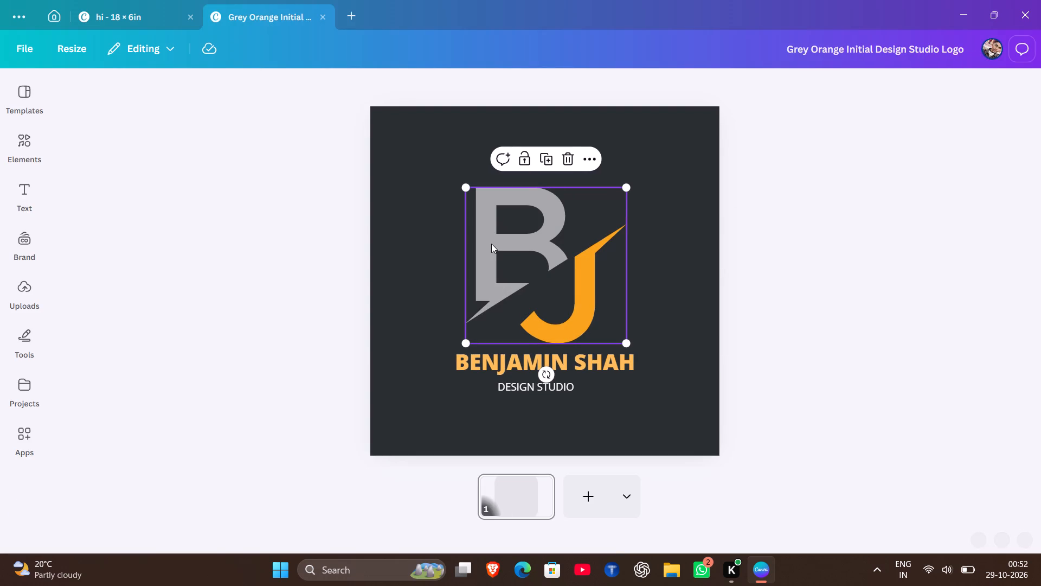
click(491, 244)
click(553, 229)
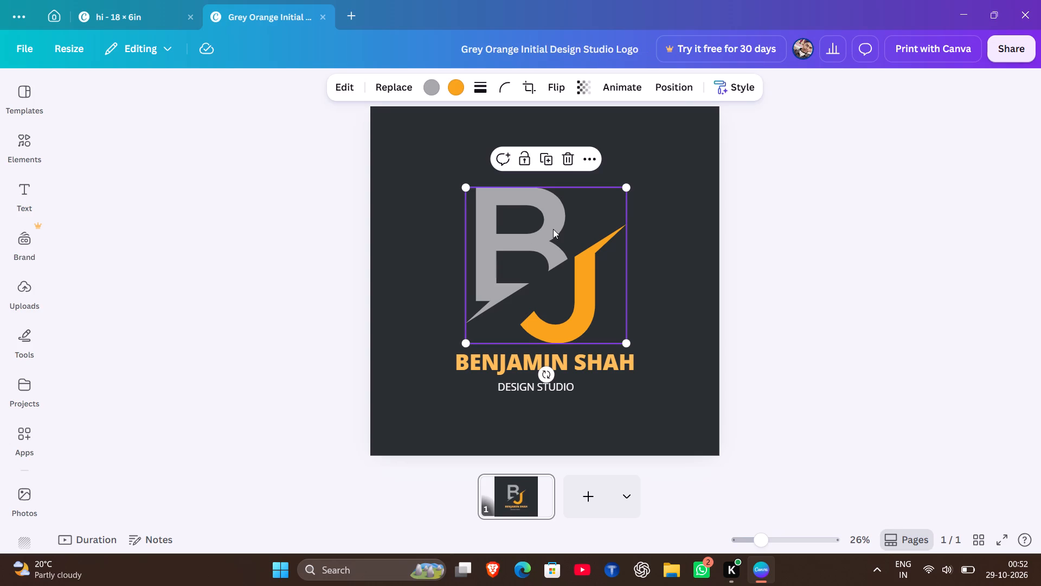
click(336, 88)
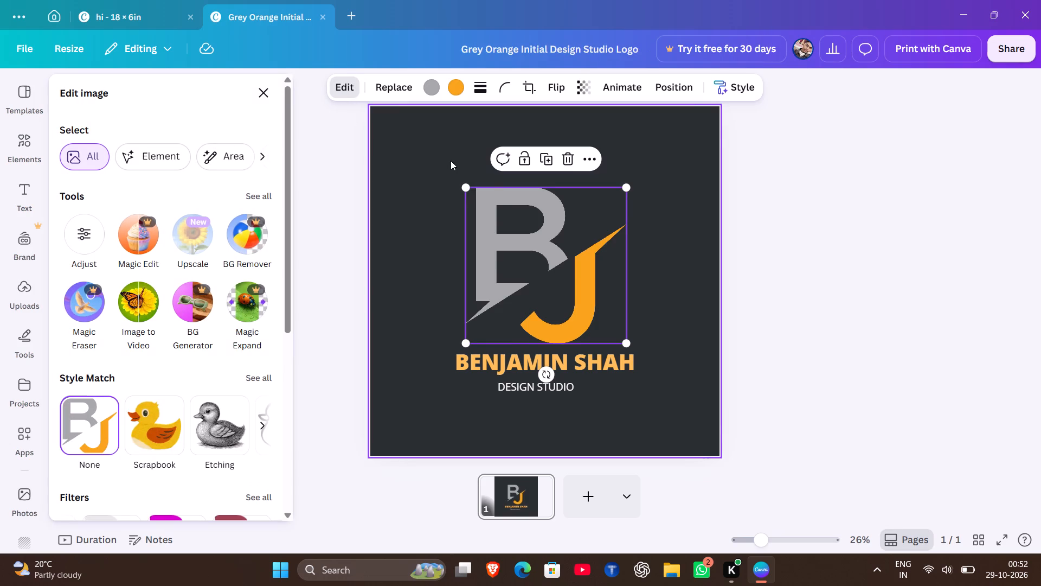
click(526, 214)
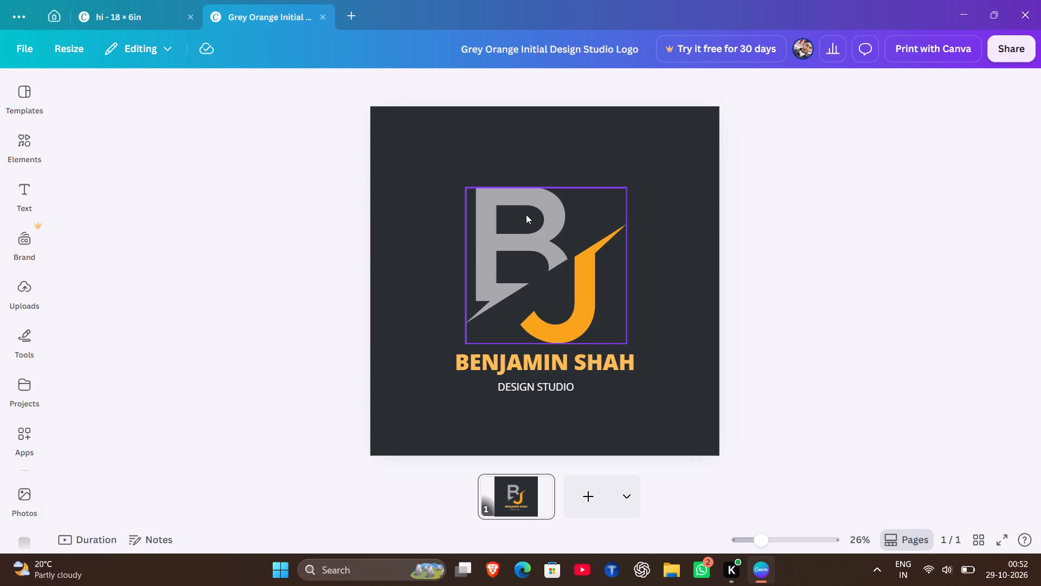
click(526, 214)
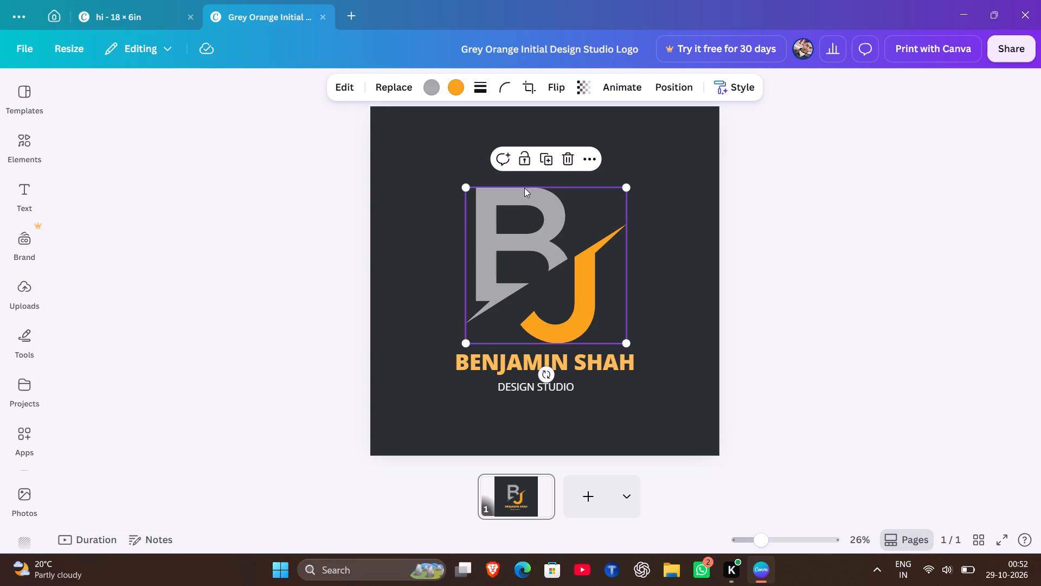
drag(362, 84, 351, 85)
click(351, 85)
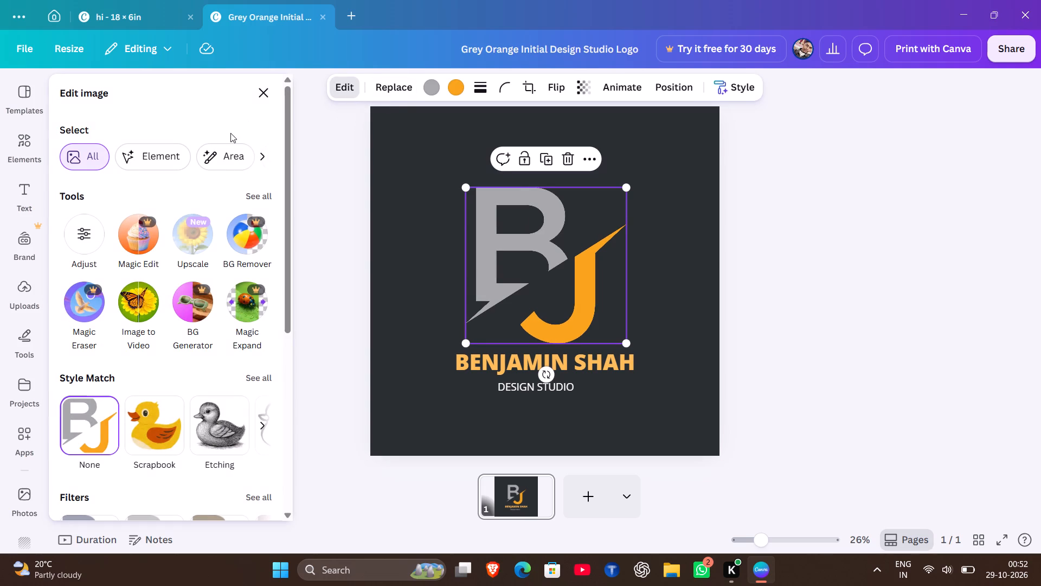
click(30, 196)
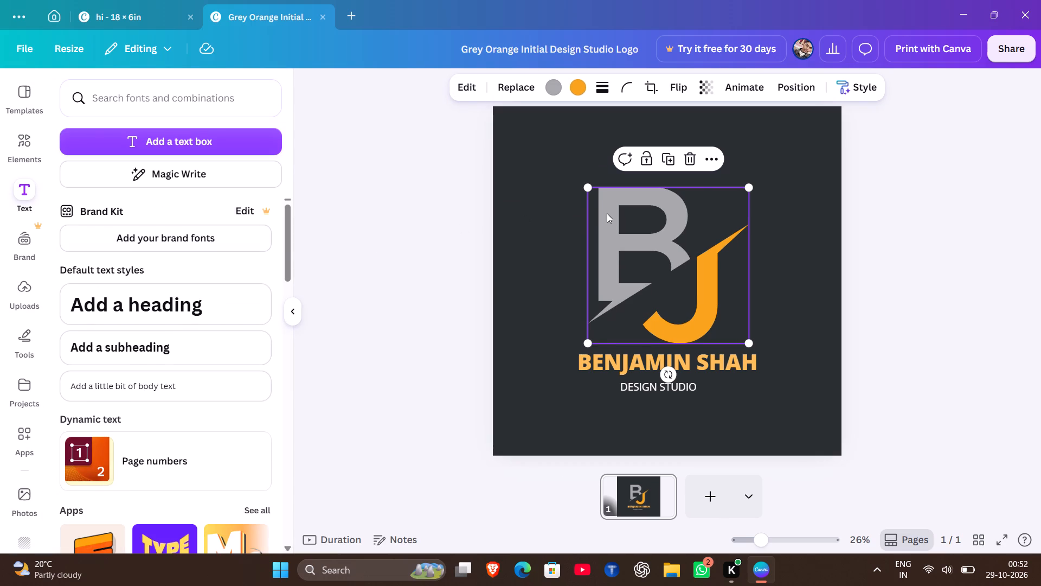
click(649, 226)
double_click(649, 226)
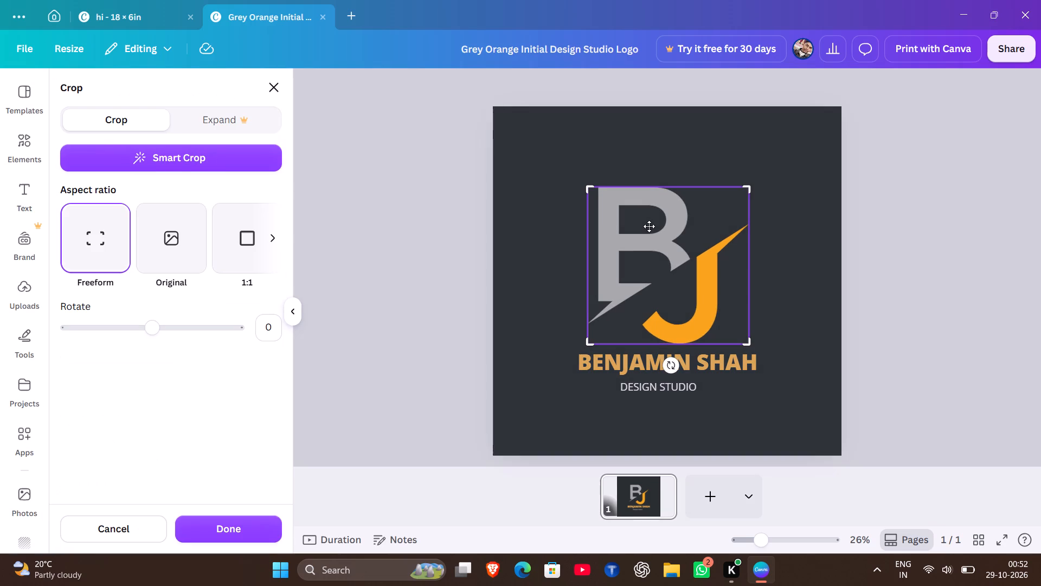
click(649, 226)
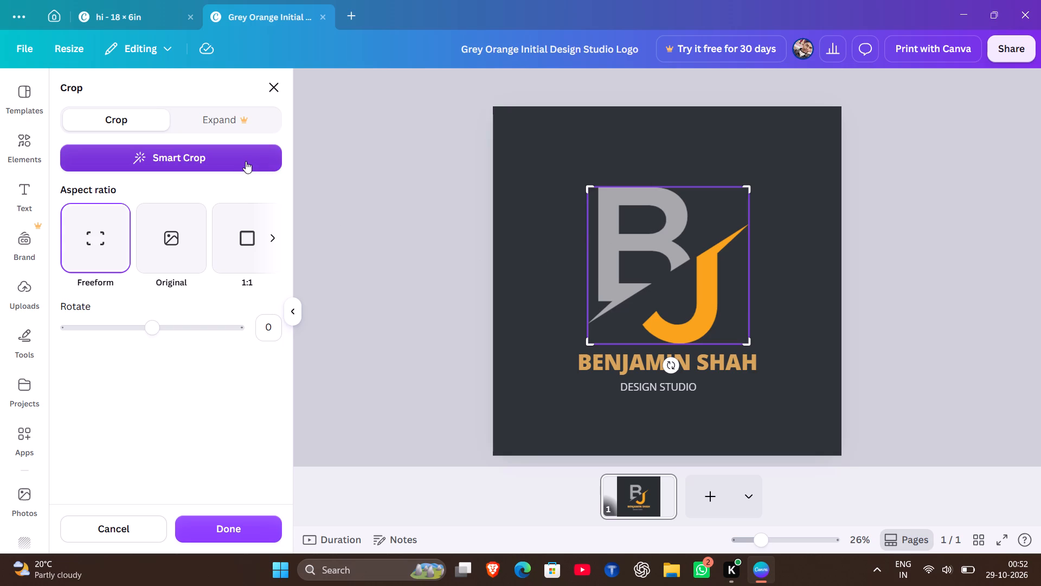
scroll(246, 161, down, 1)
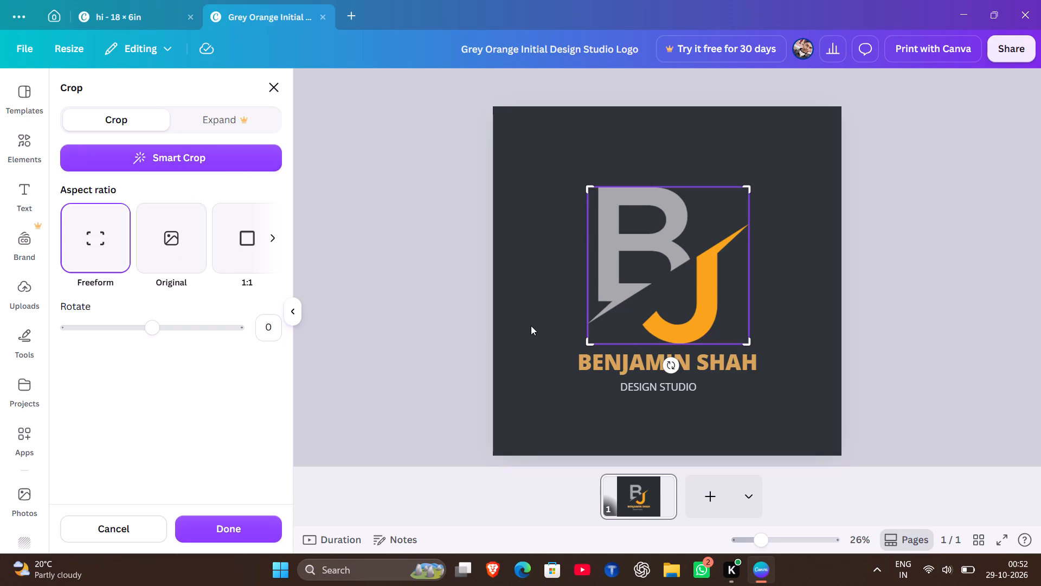
Erase the whole orange name text beneath the BJ monogram.
double_click(718, 362)
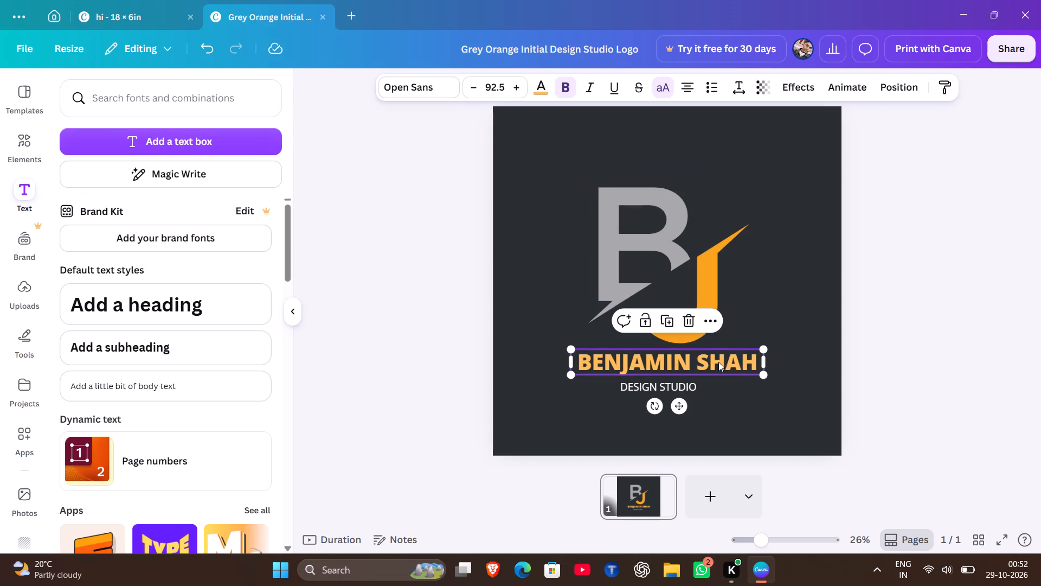
click(755, 366)
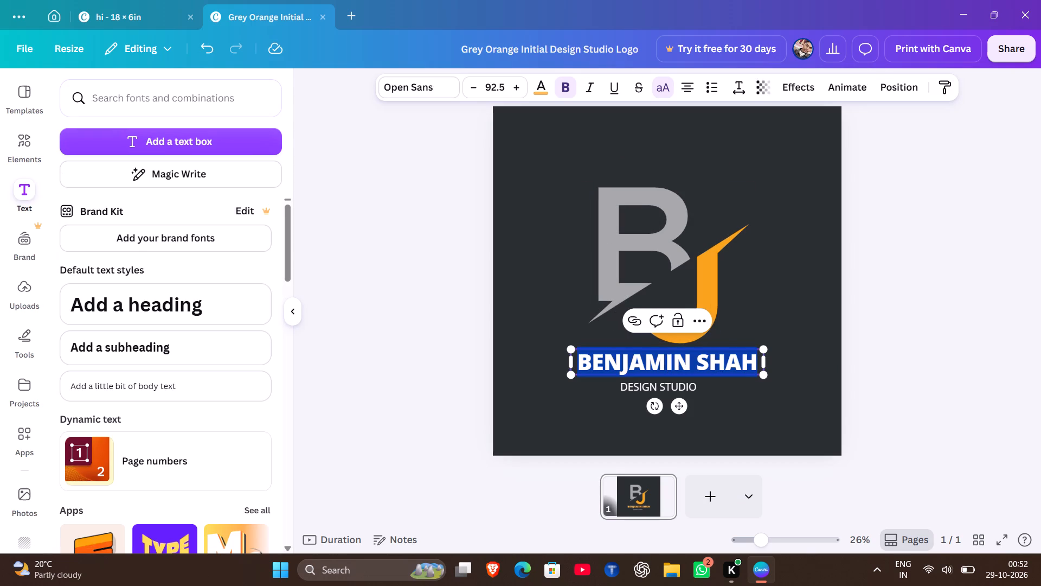
click(755, 366)
click(755, 366)
key(BackSpace)
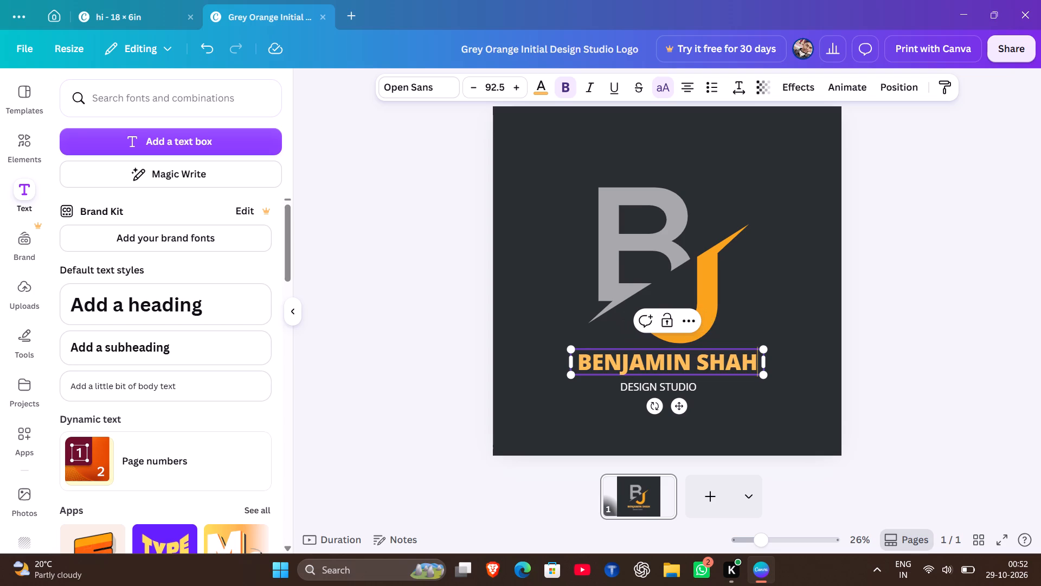
key(BackSpace)
key(BackSpace)
key(BackSpace)
key(BackSpace)
key(BackSpace)
key(BackSpace)
key(BackSpace)
key(BackSpace)
key(BackSpace)
key(BackSpace)
key(BackSpace)
key(BackSpace)
key(BackSpace)
key(BackSpace)
key(BackSpace)
key(BackSpace)
key(BackSpace)
key(BackSpace)
key(BackSpace)
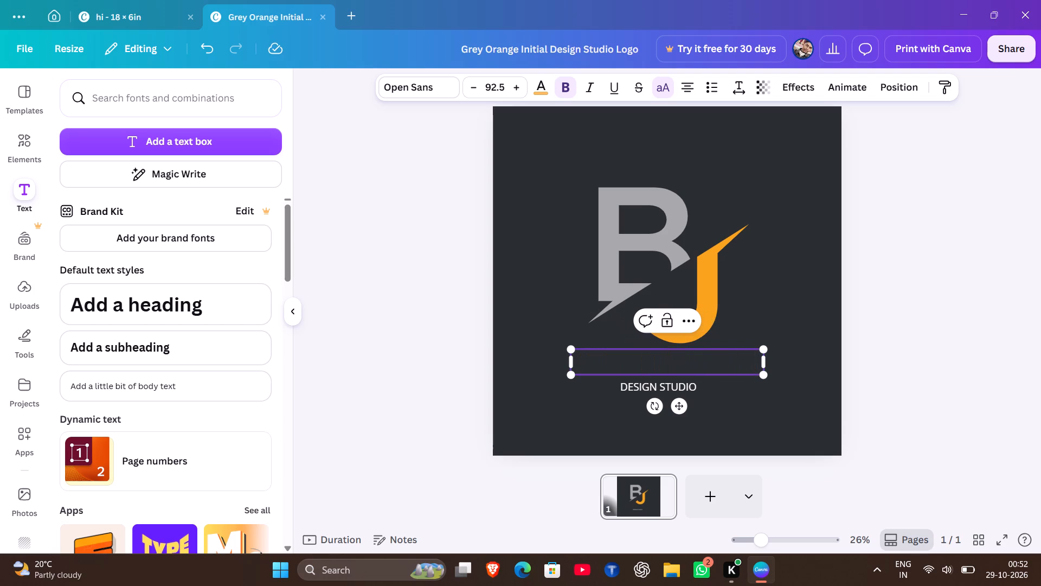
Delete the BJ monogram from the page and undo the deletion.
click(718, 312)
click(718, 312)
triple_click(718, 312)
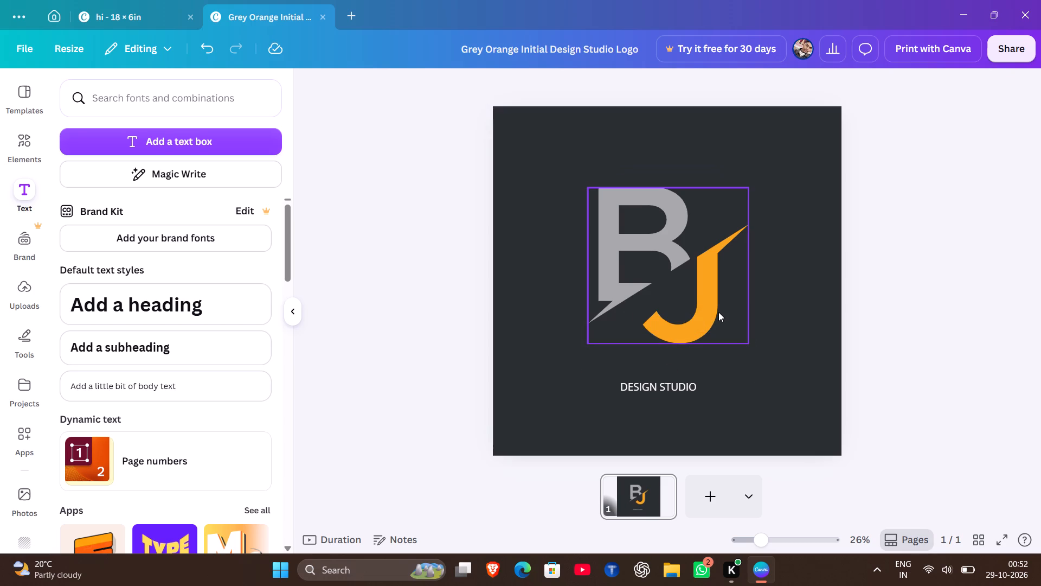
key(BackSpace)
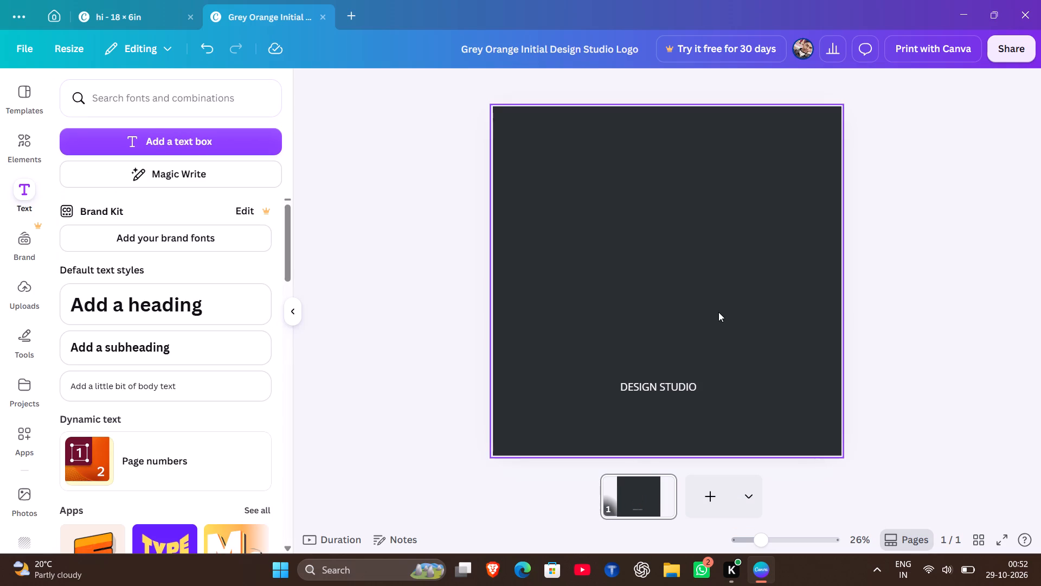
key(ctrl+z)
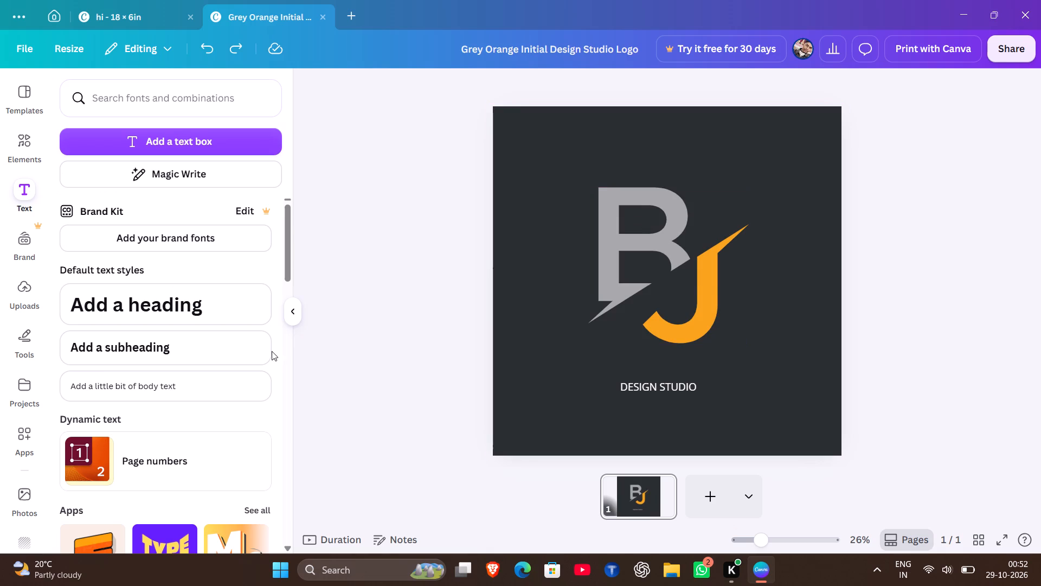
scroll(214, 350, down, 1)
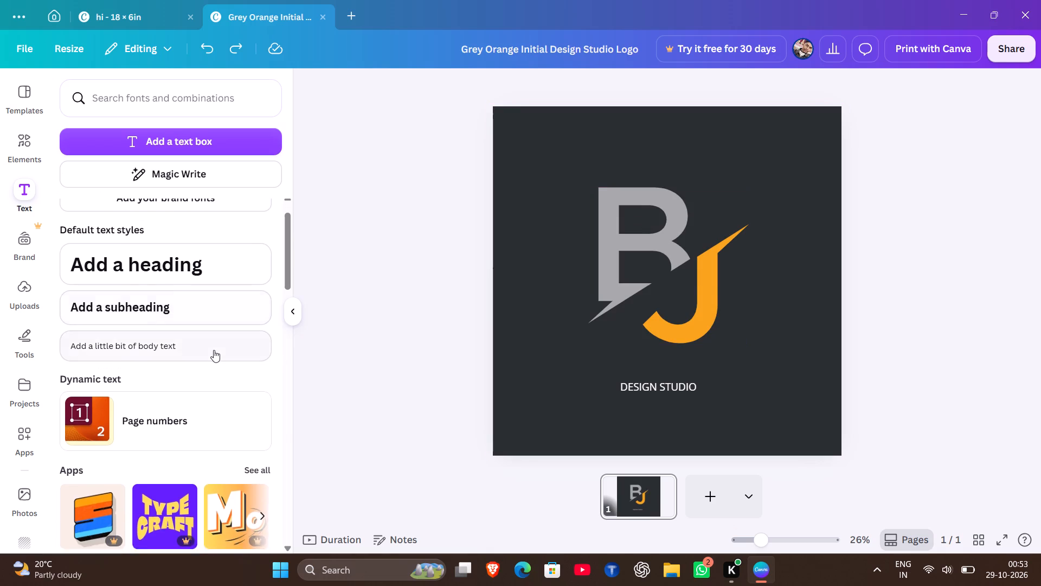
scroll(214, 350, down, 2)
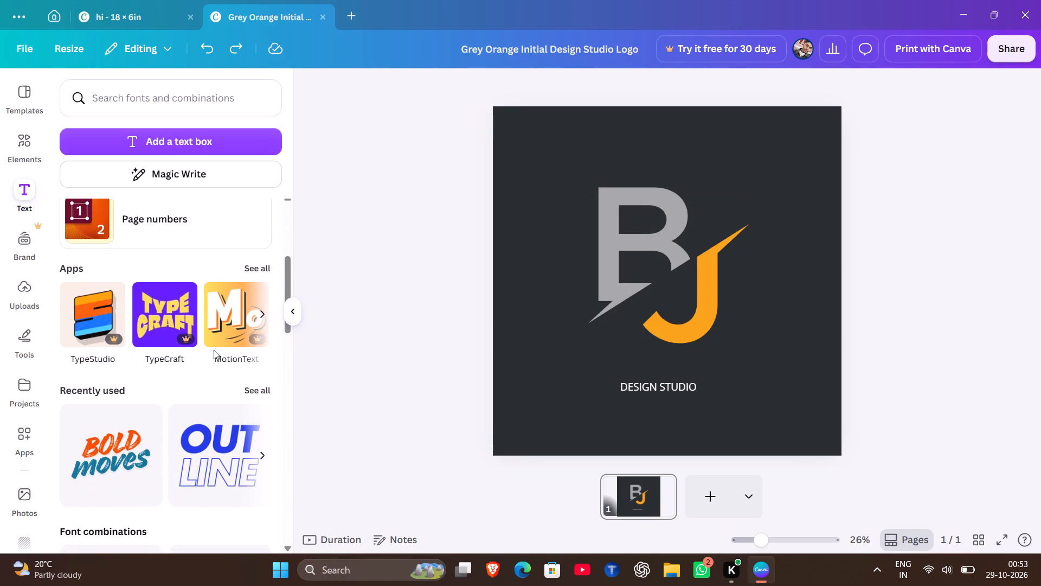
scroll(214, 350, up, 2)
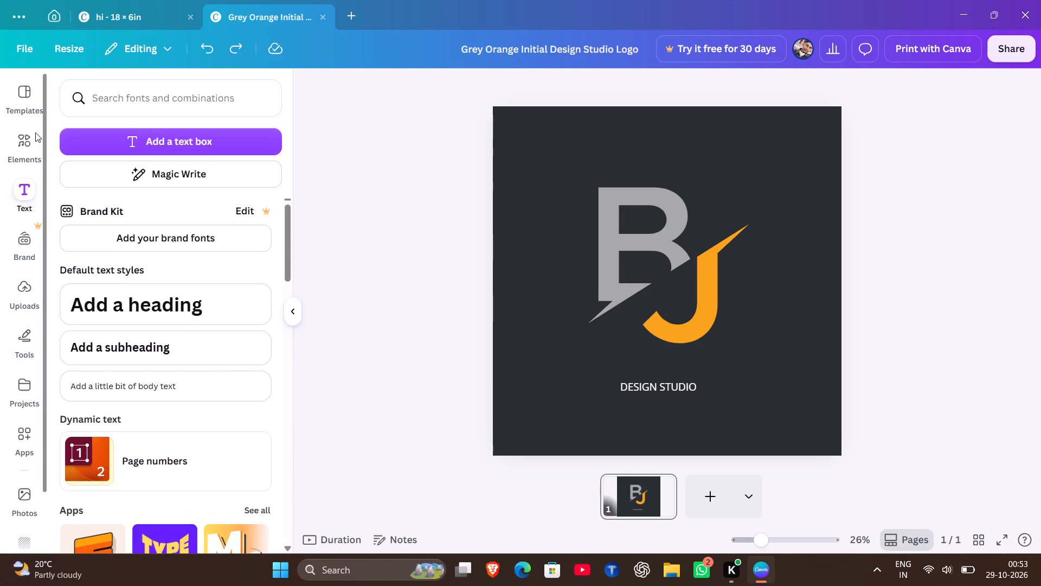
Close the Grey Orange Initial Design Studio Logo design and the "hi - 18 × 6in" design.
click(319, 15)
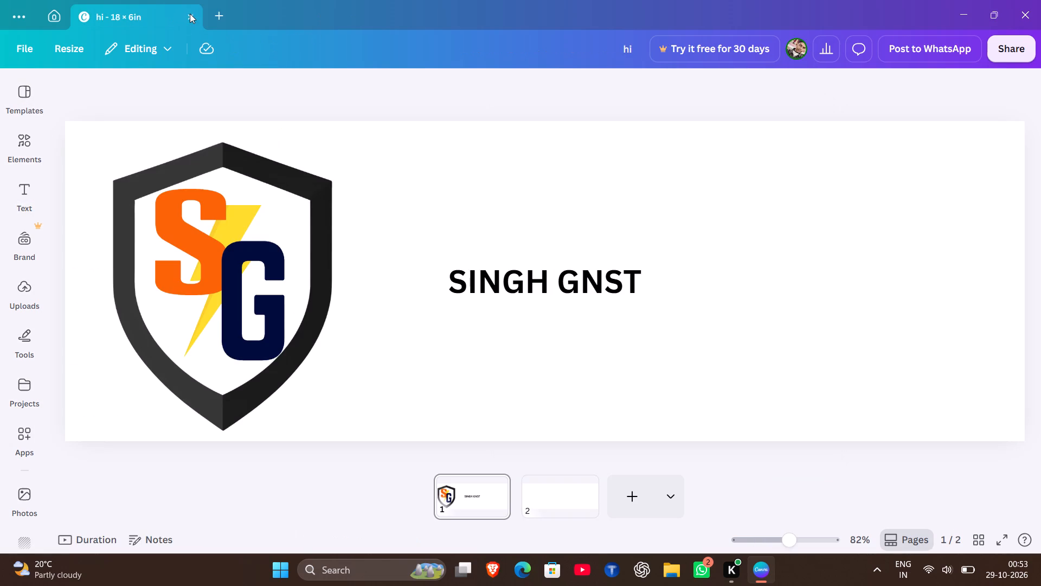
click(190, 14)
Look through the templates similar to the Grey Orange Initial Design Studio Logo for a suitable design, and close its preview.
scroll(354, 187, down, 1)
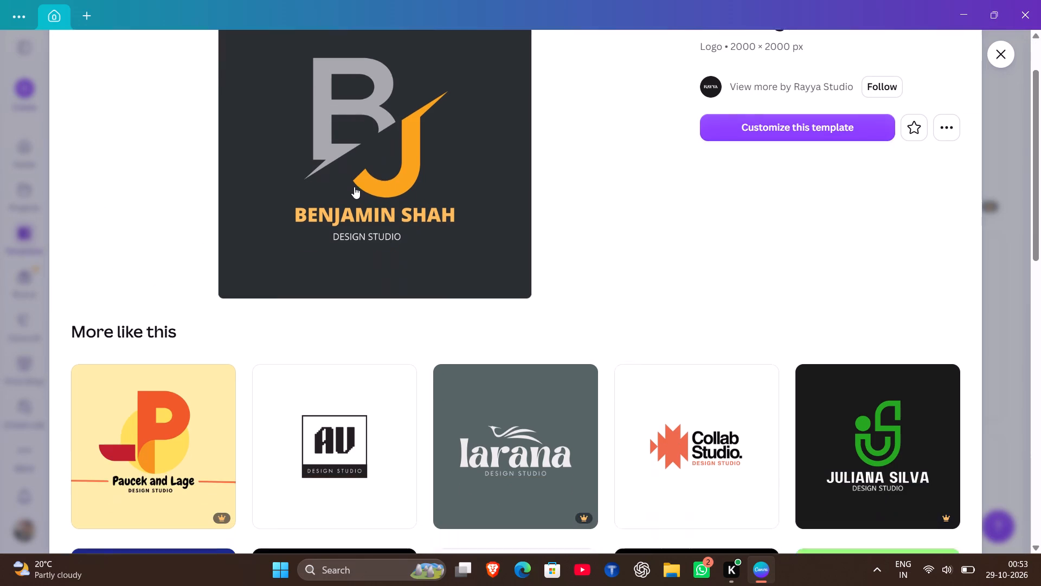
scroll(354, 187, down, 4)
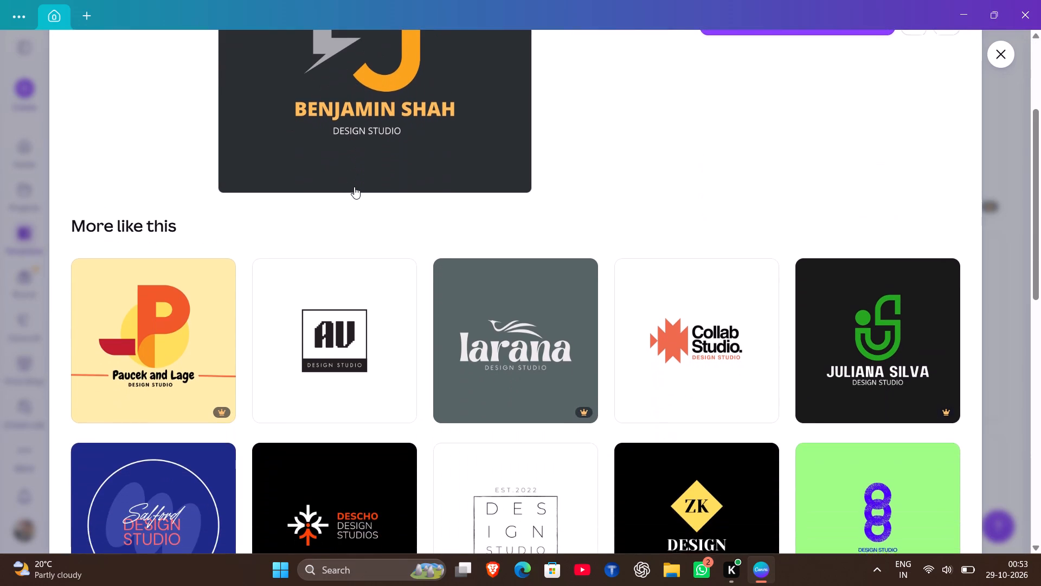
scroll(354, 187, down, 3)
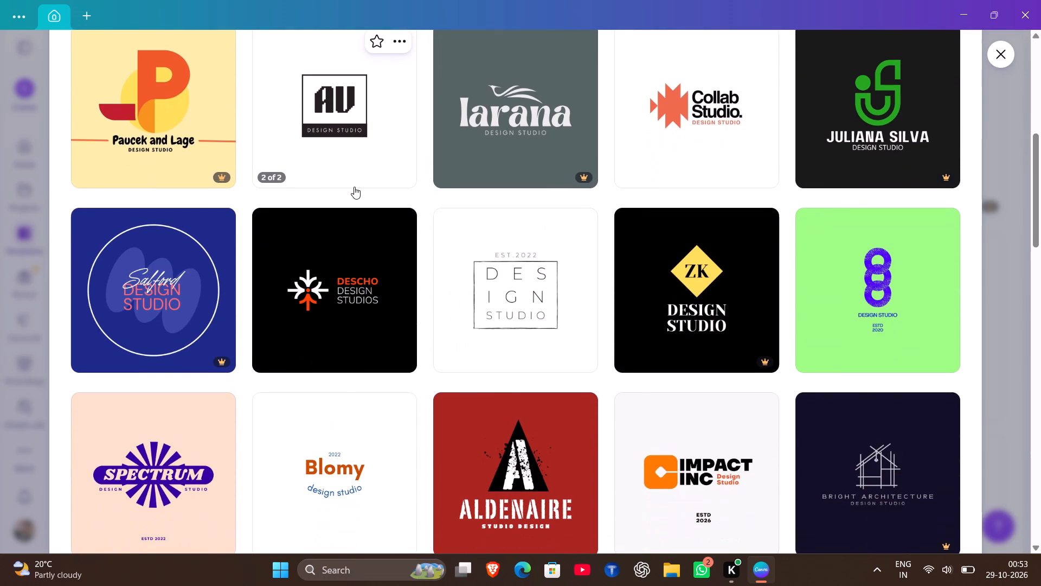
scroll(354, 187, down, 1)
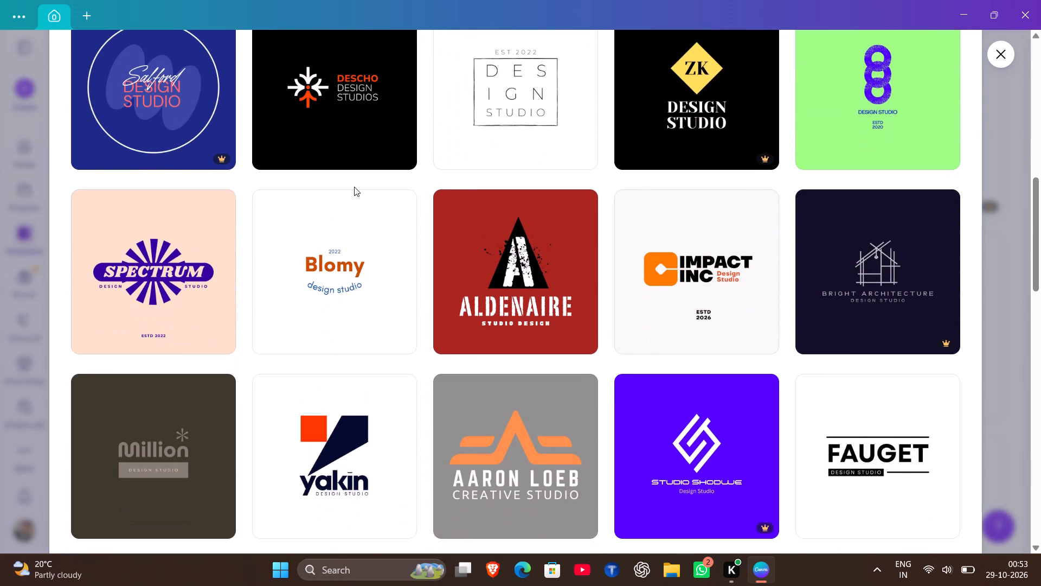
scroll(354, 187, down, 3)
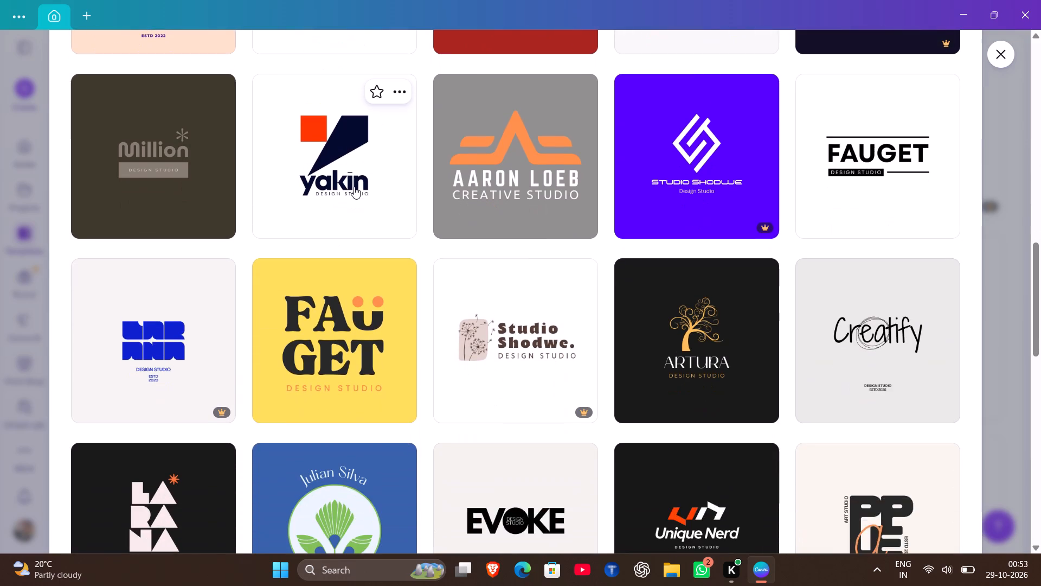
scroll(354, 187, down, 3)
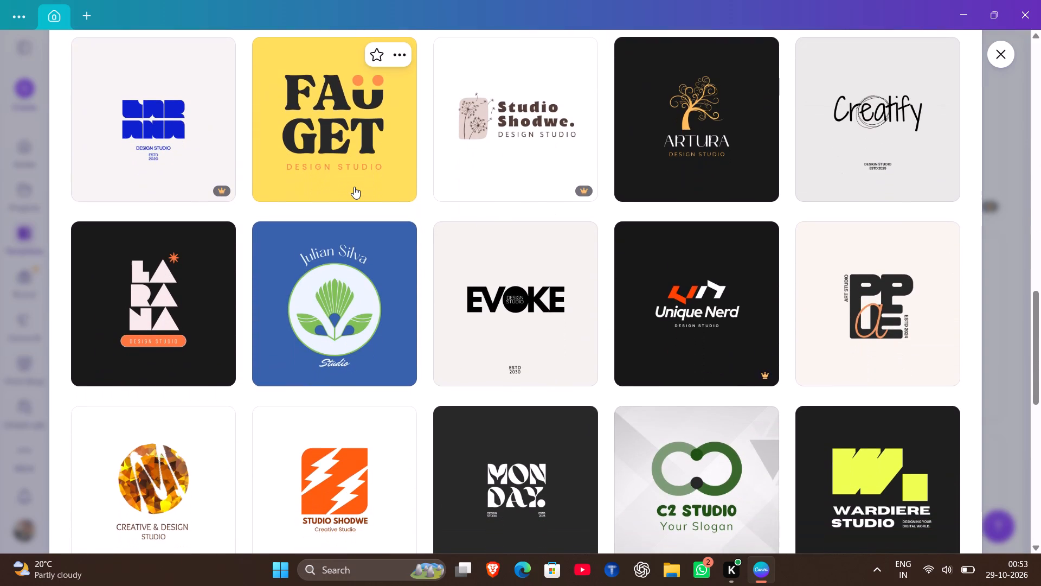
scroll(354, 187, down, 1)
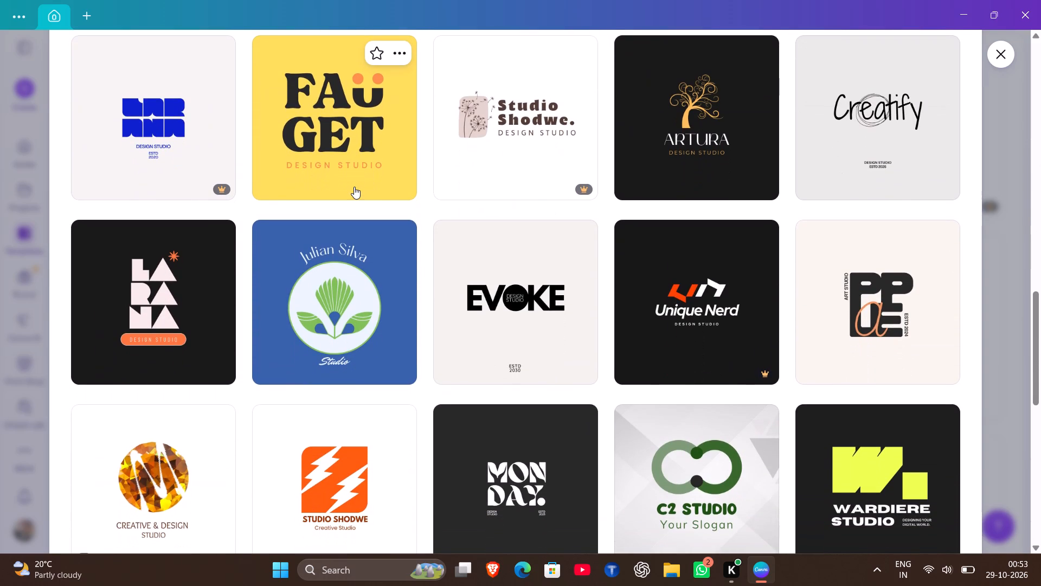
scroll(354, 187, down, 3)
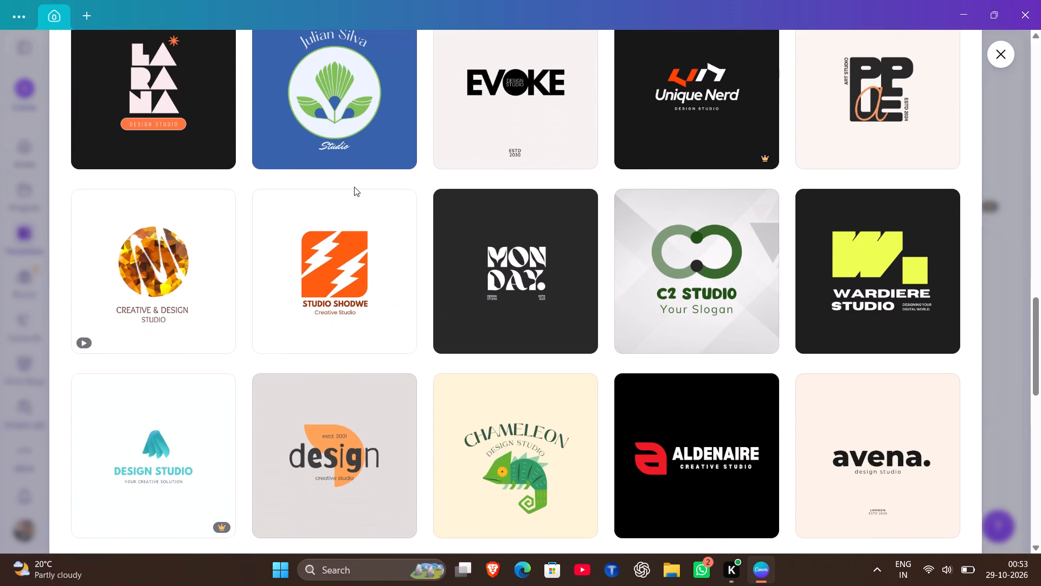
scroll(354, 187, down, 4)
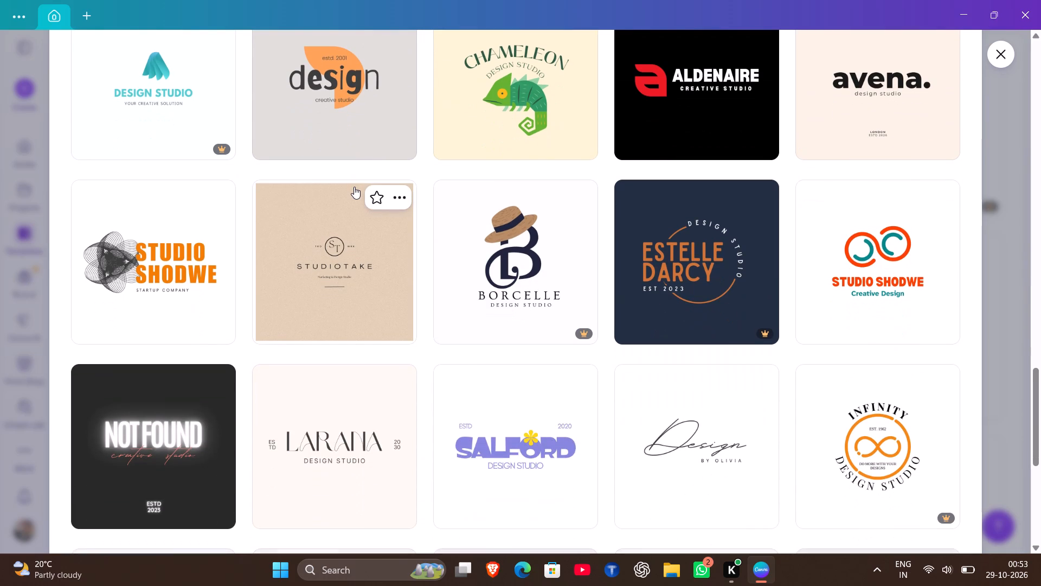
scroll(354, 187, down, 3)
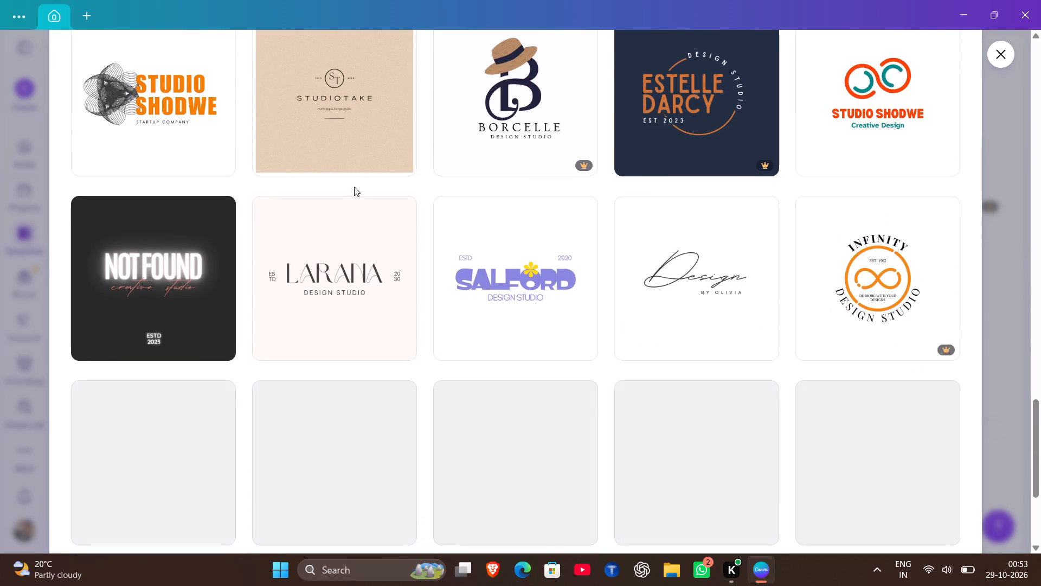
scroll(354, 187, down, 4)
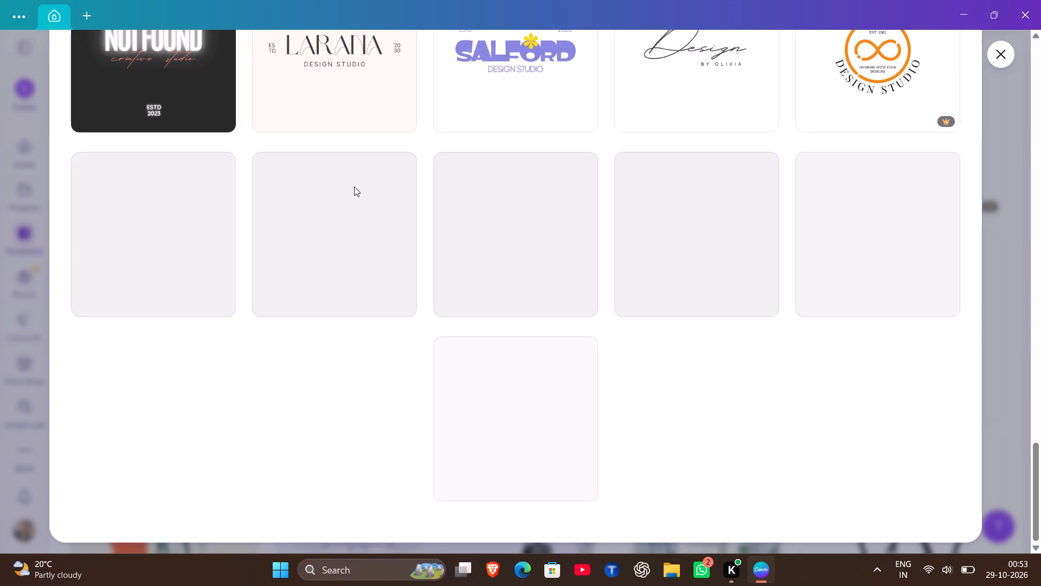
scroll(354, 187, down, 1)
scroll(354, 187, up, 6)
scroll(427, 366, up, 3)
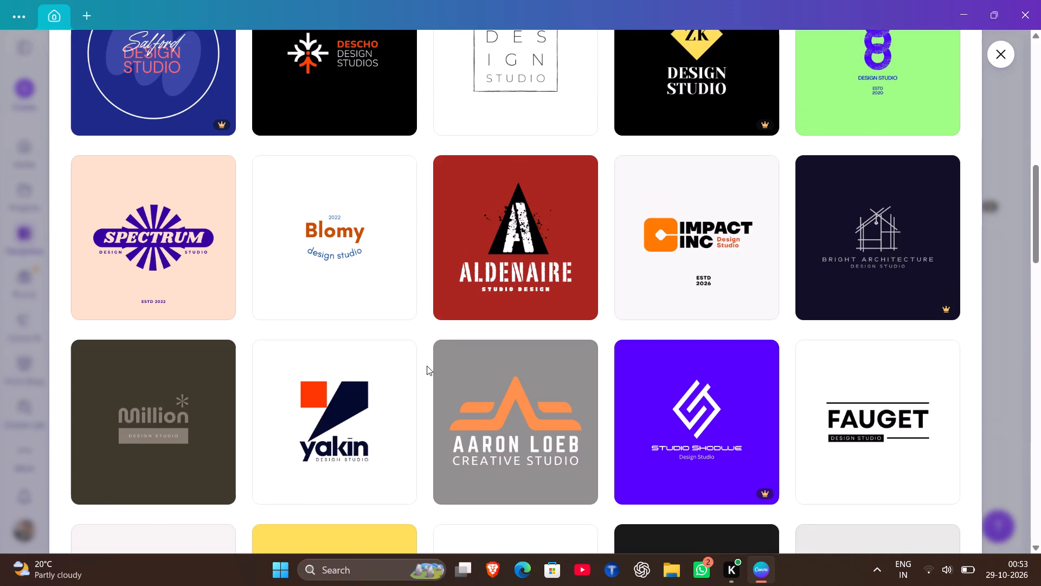
scroll(427, 366, up, 1)
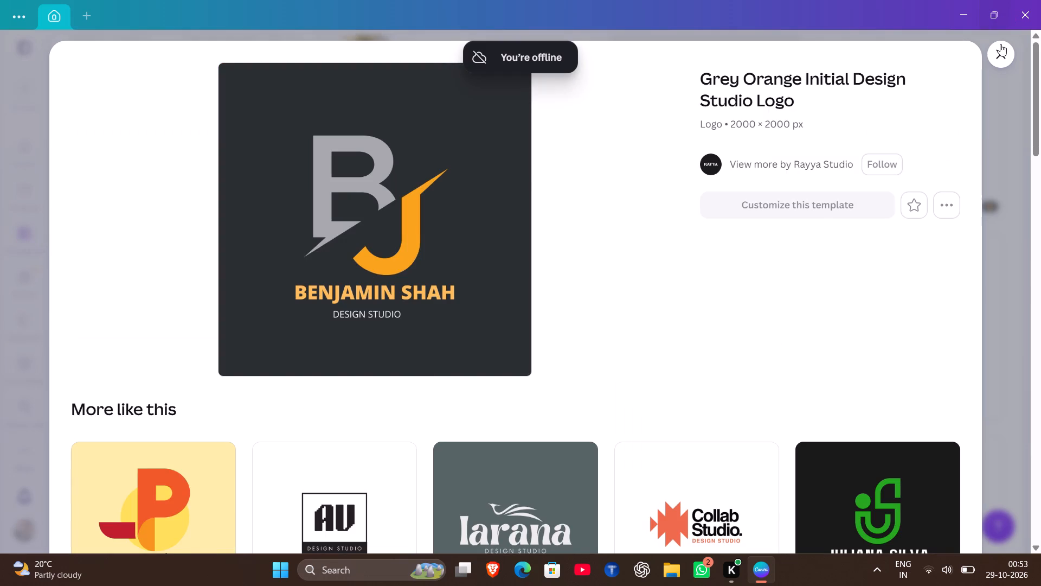
click(997, 52)
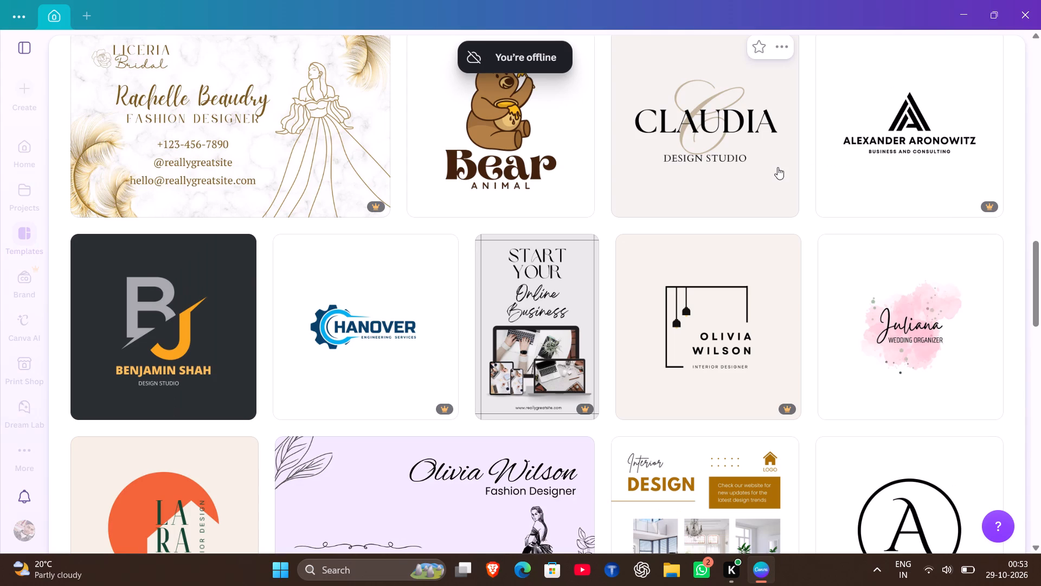
Browse the template results beyond the BJ monogram logo for one that suits the Singh Gensets logo.
scroll(743, 305, down, 2)
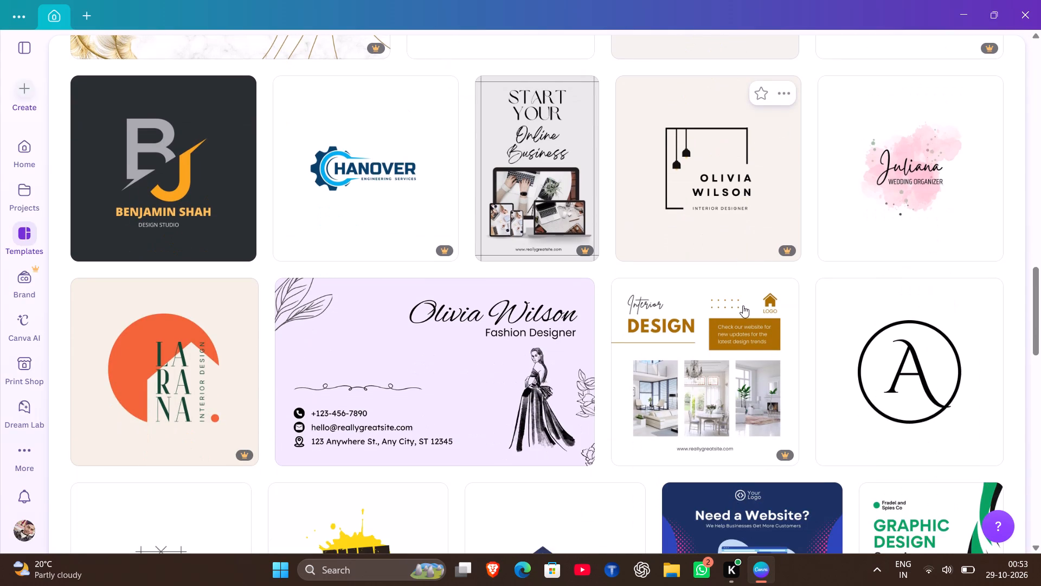
scroll(743, 305, down, 3)
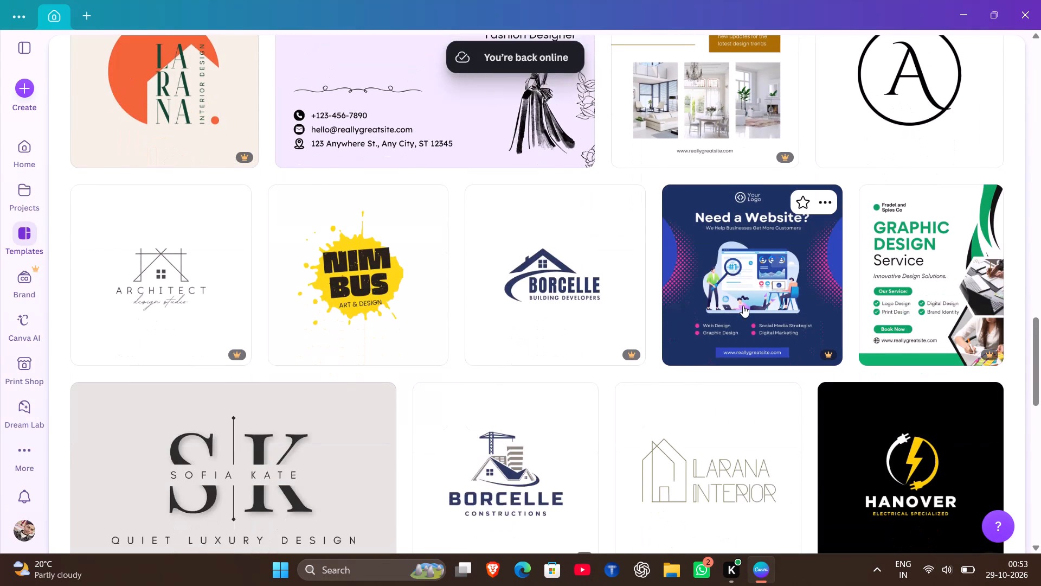
scroll(743, 305, down, 3)
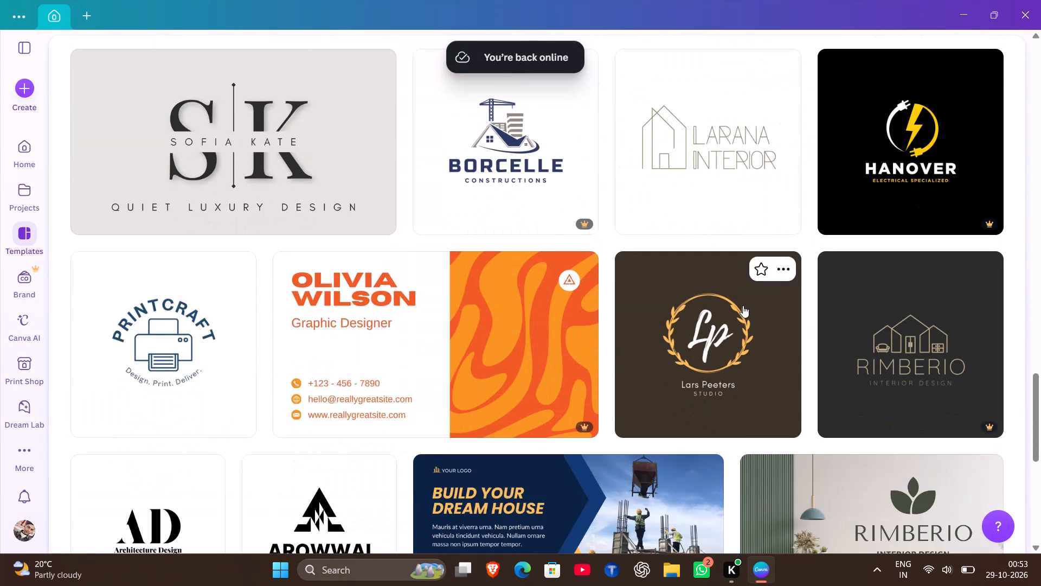
scroll(743, 305, down, 4)
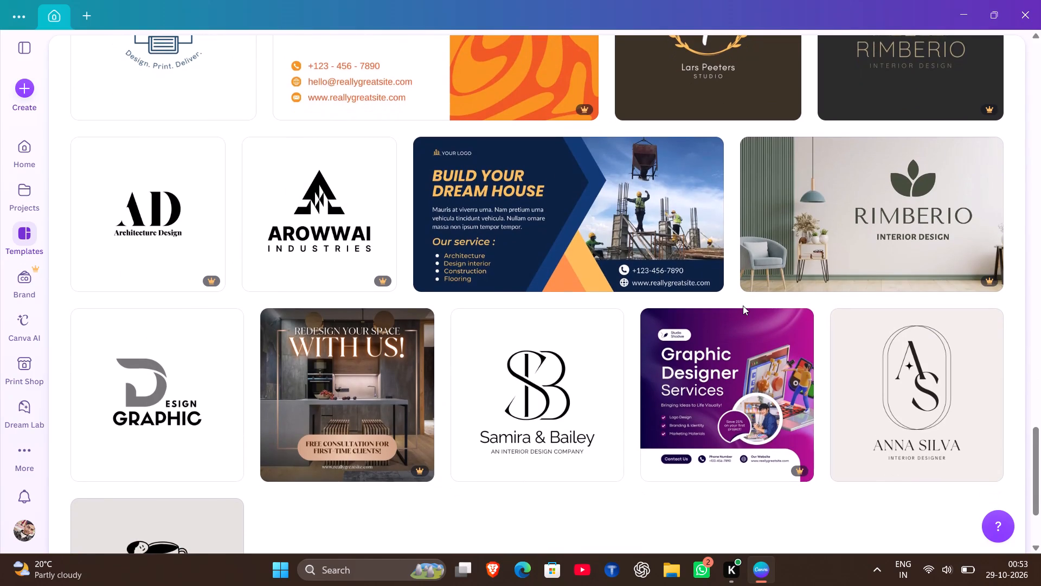
scroll(743, 305, down, 1)
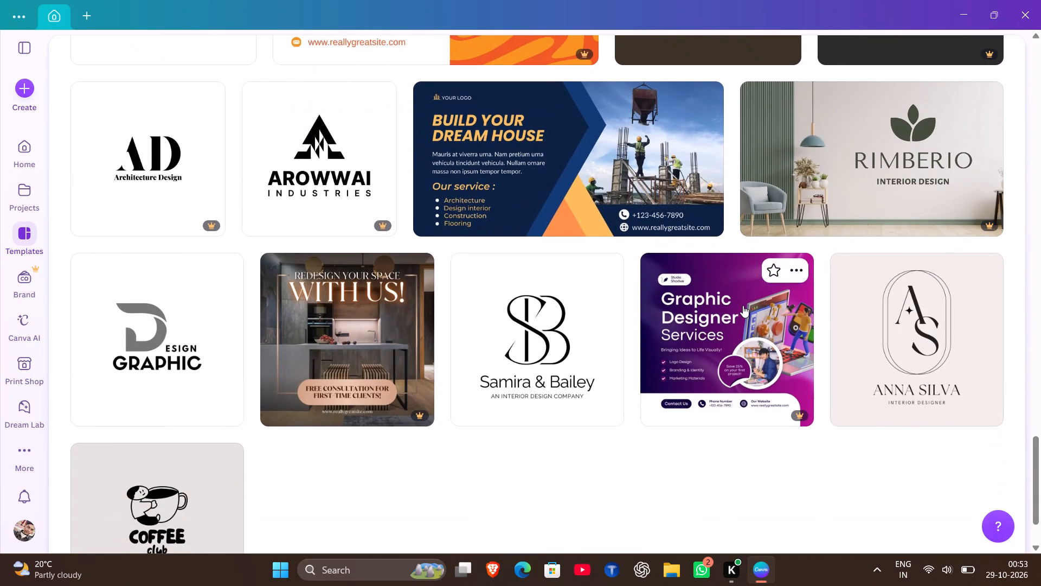
scroll(743, 305, down, 2)
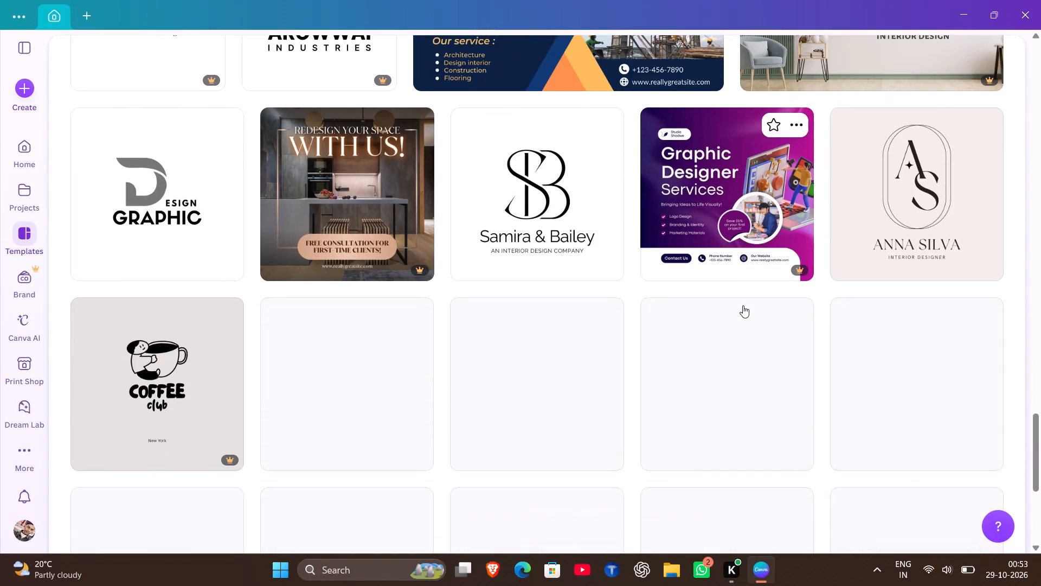
scroll(743, 305, down, 3)
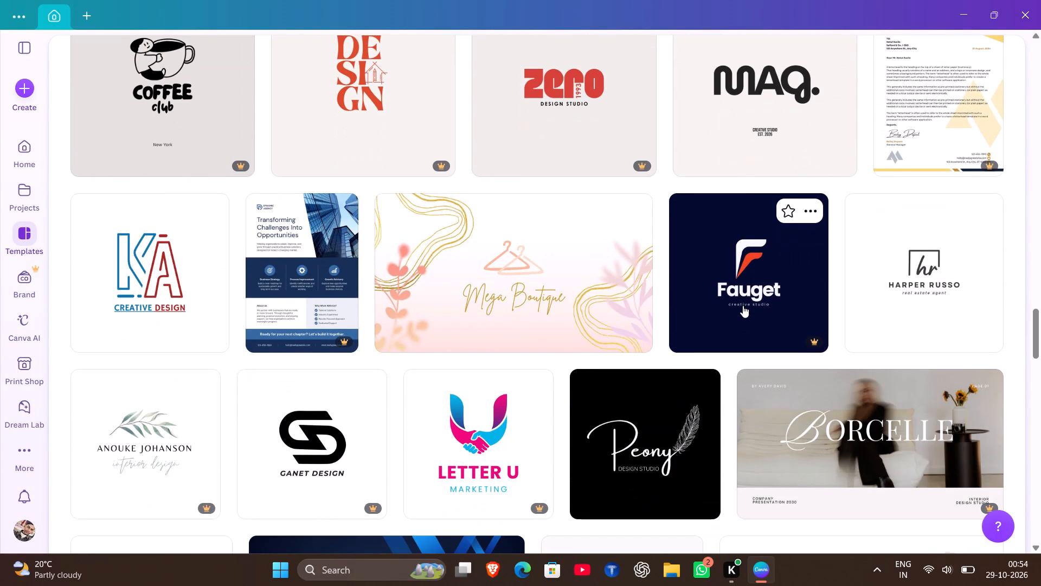
scroll(743, 305, down, 1)
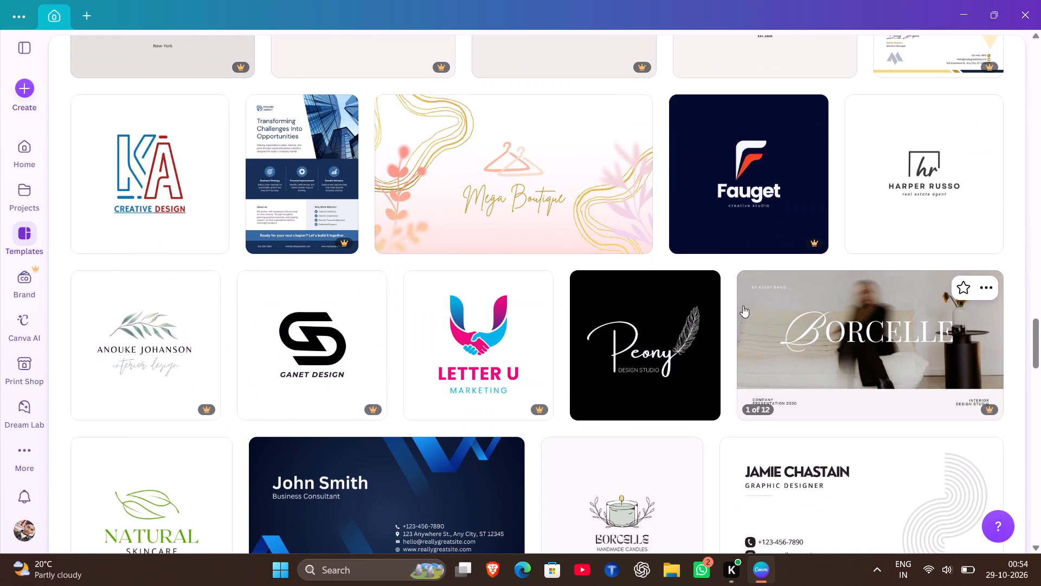
scroll(743, 305, down, 1)
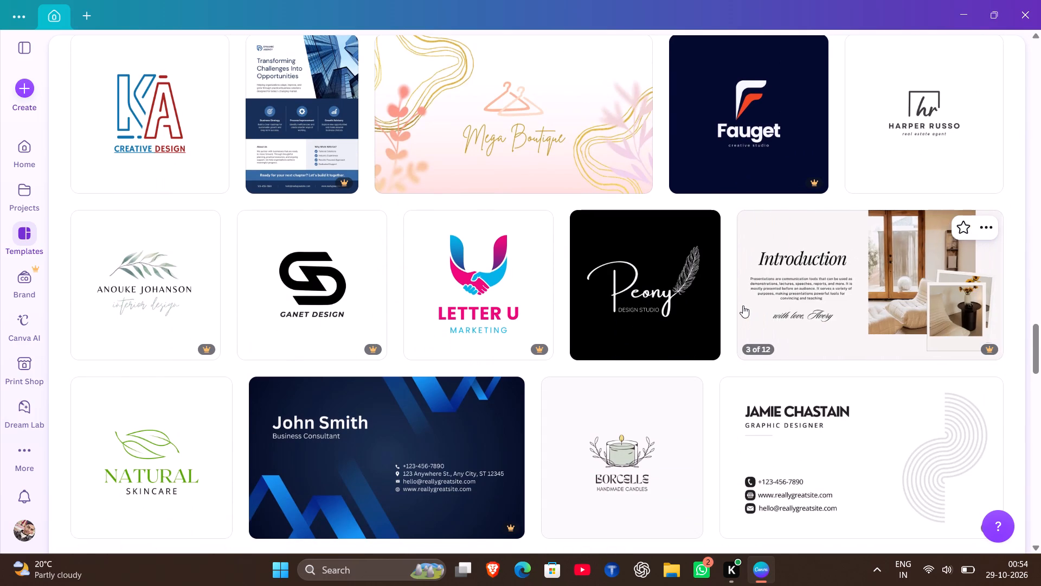
scroll(743, 305, down, 3)
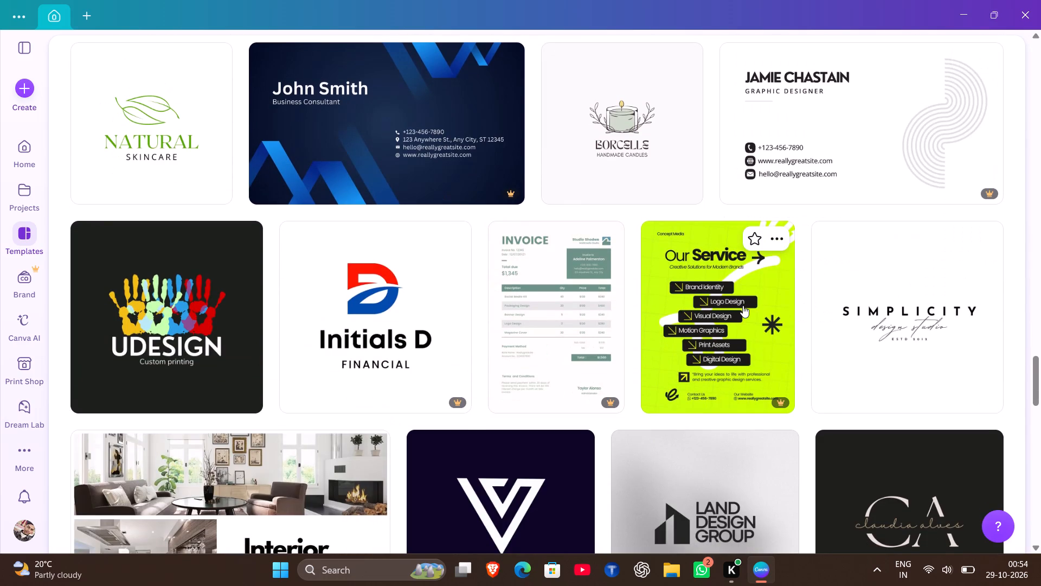
scroll(743, 305, down, 3)
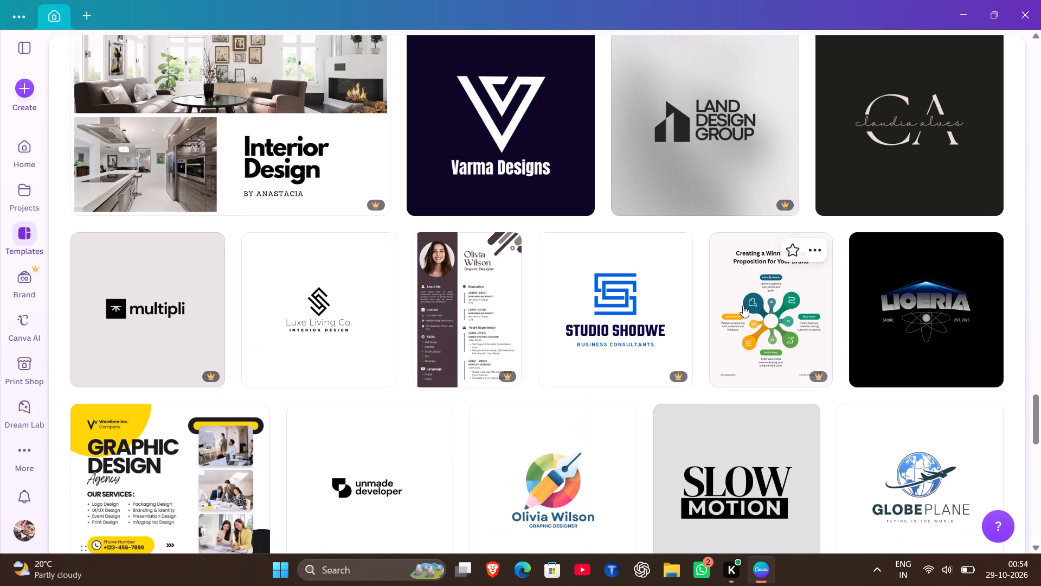
scroll(743, 305, down, 4)
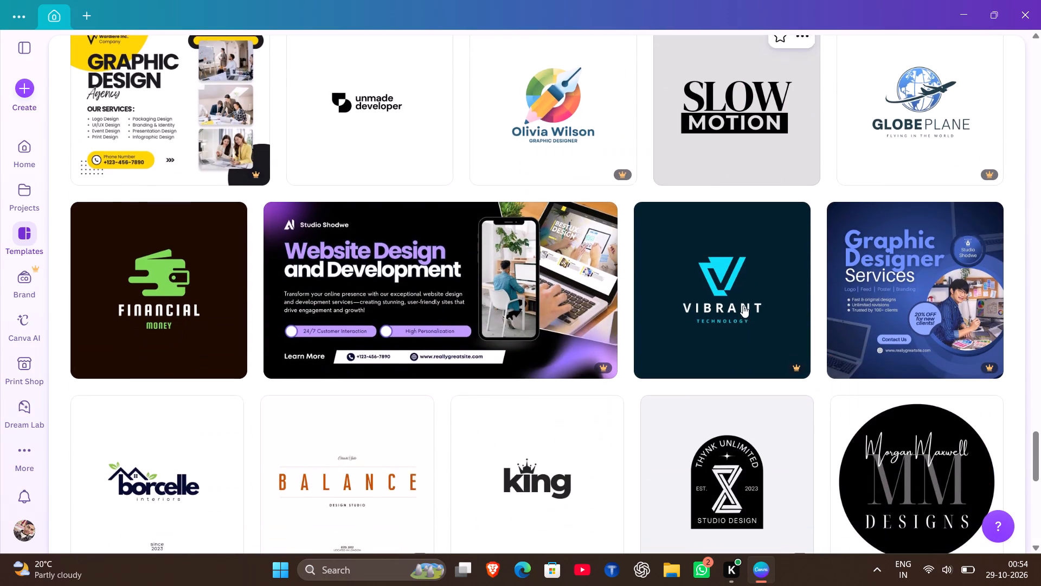
scroll(743, 305, down, 5)
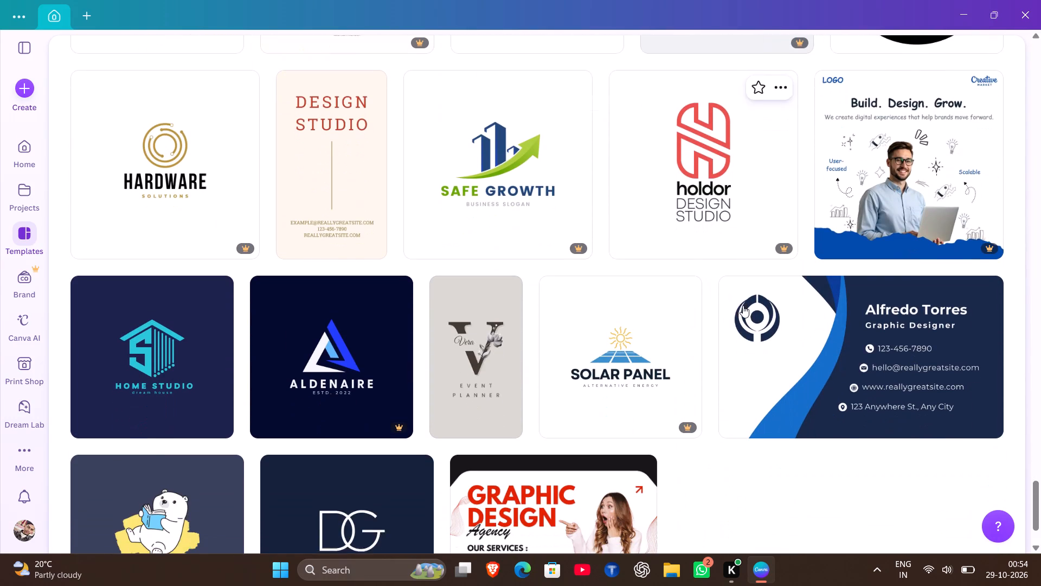
scroll(743, 305, down, 4)
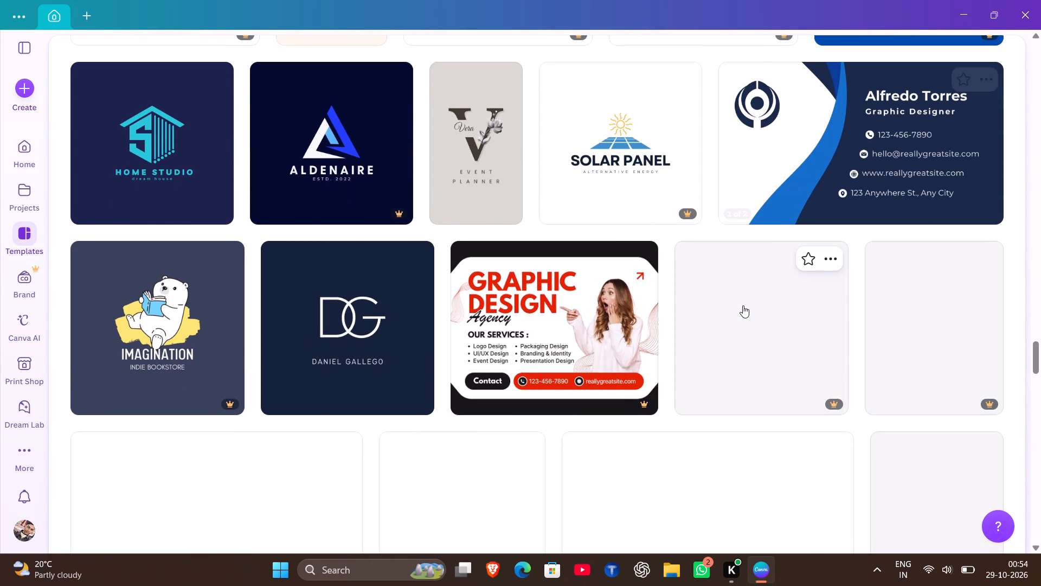
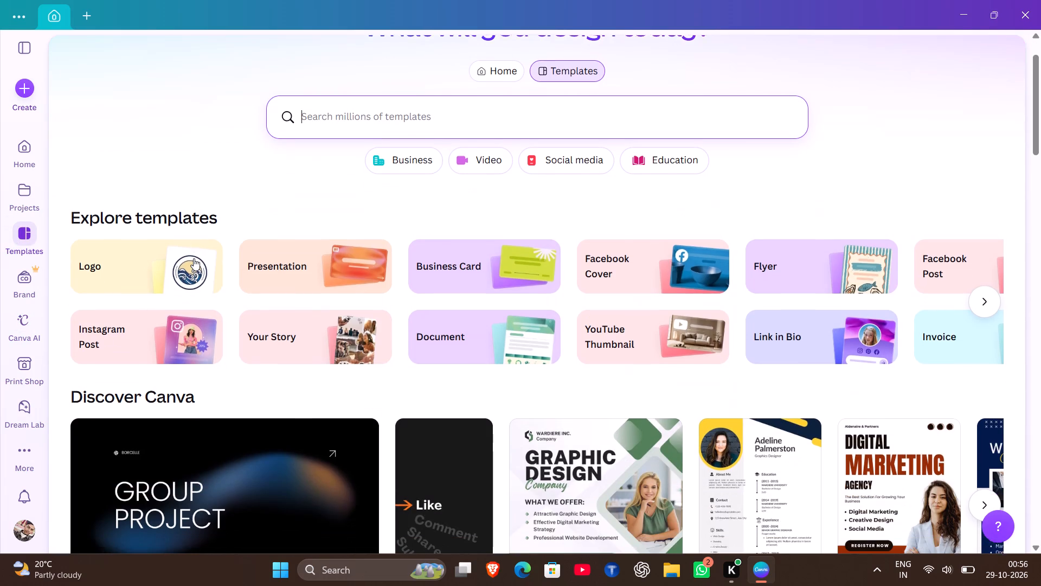
scroll(194, 258, down, 3)
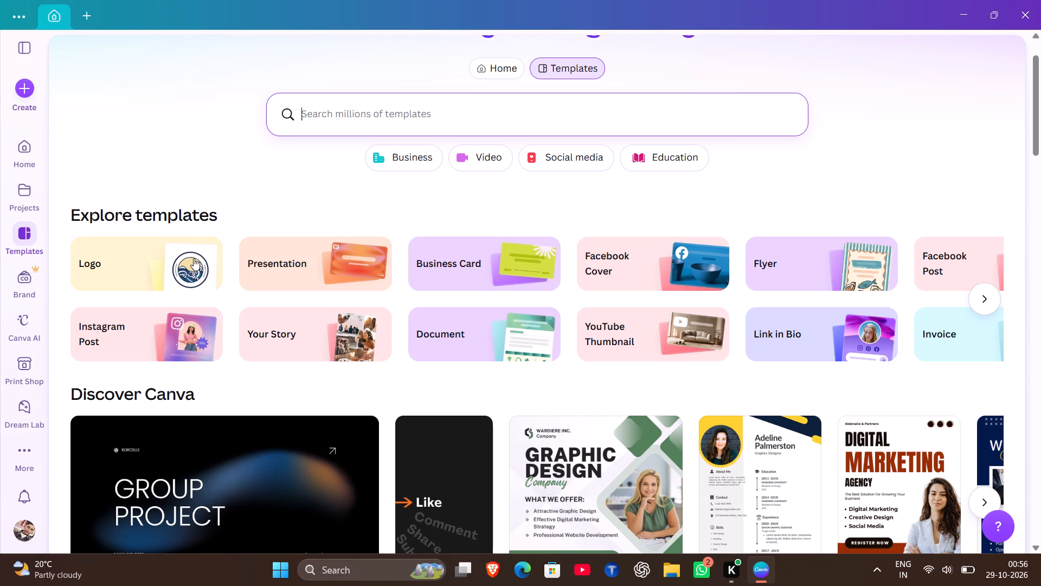
scroll(194, 258, down, 1)
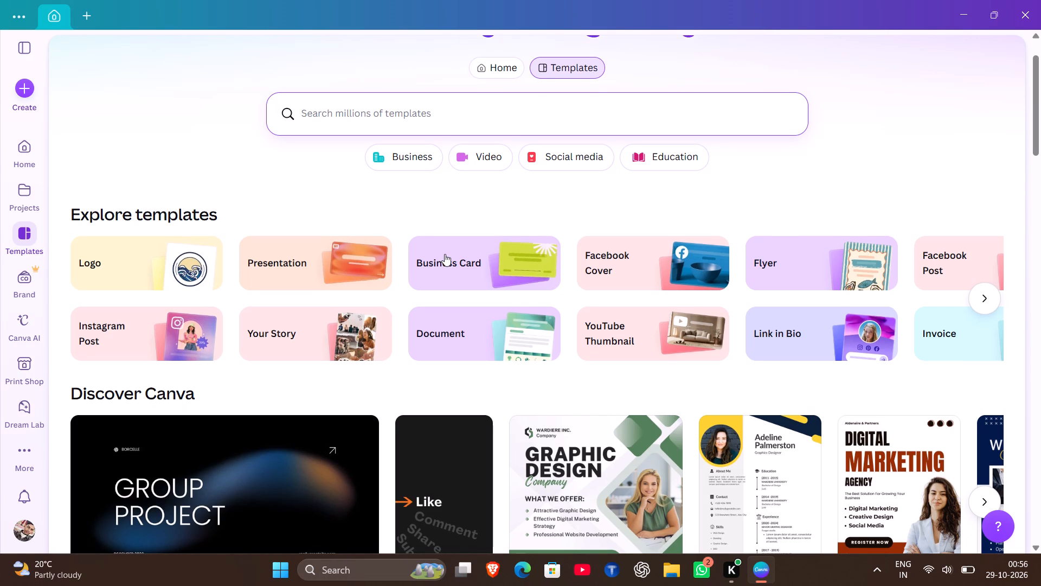
scroll(445, 254, left, 3)
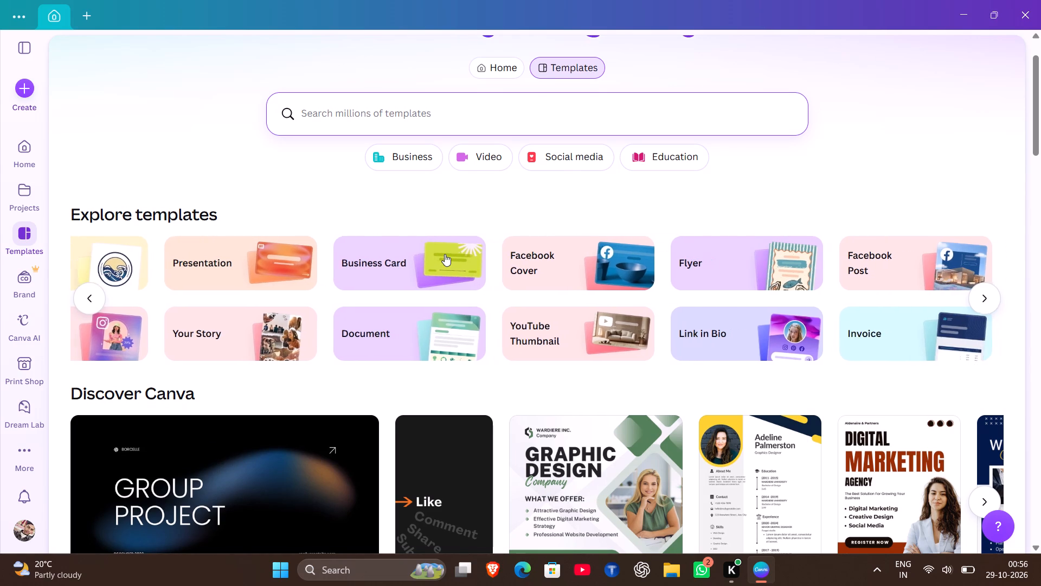
scroll(445, 254, left, 4)
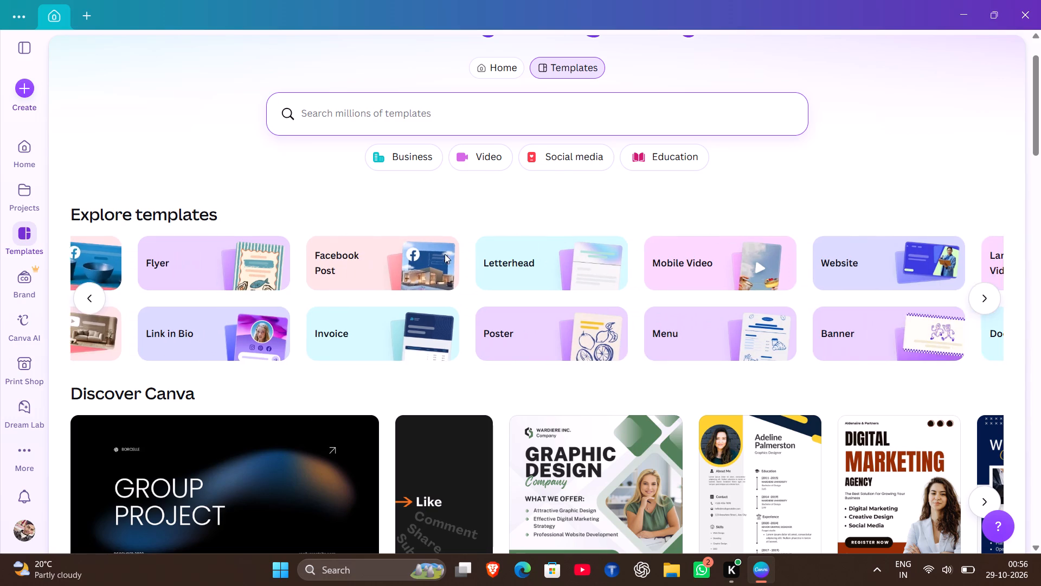
scroll(445, 254, left, 1)
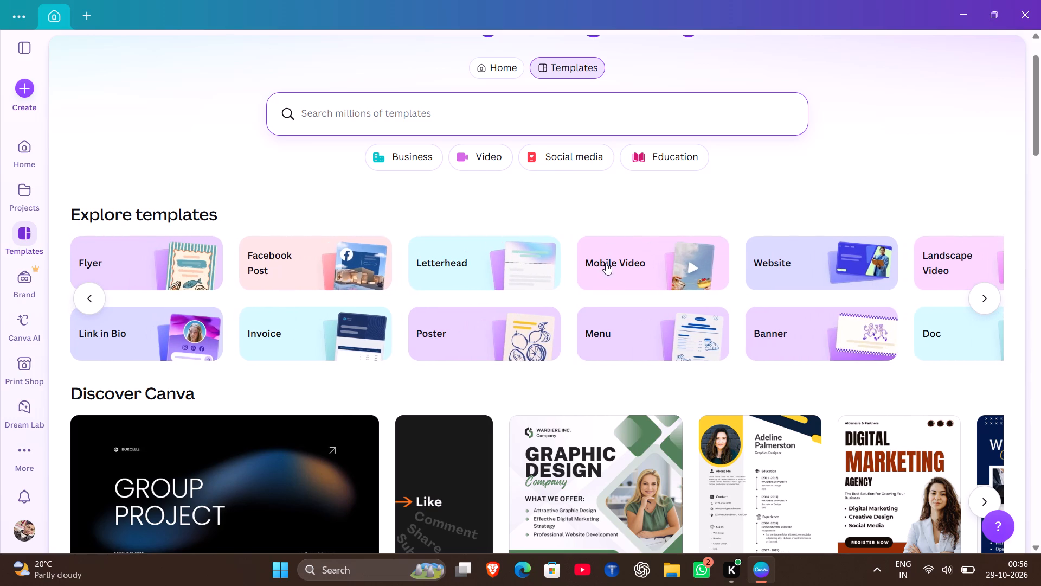
click(776, 324)
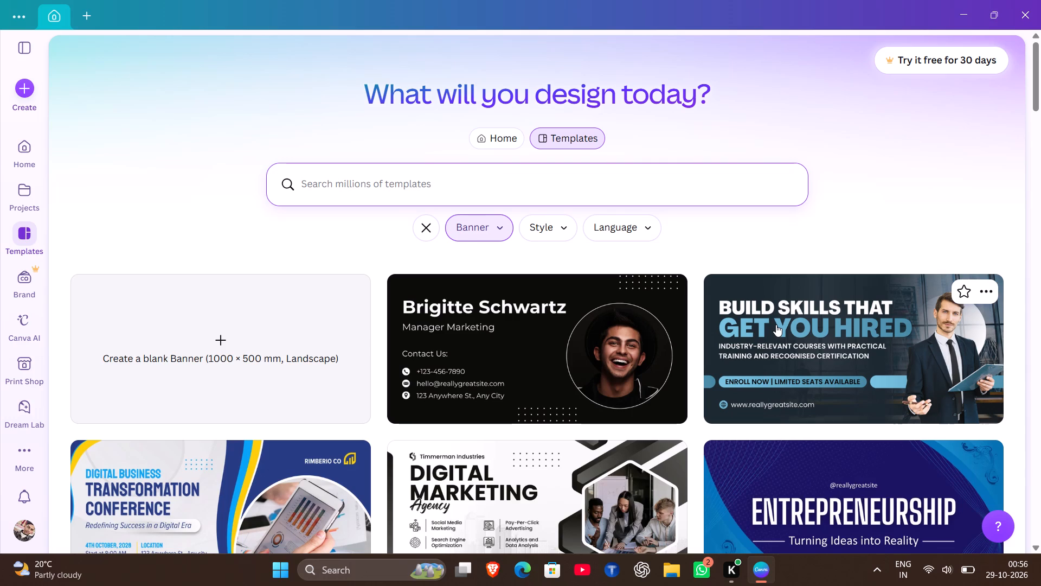
Browse the Banner templates for a design that suits the Singh Gensets branding, and clear the Banner filter.
scroll(776, 324, down, 4)
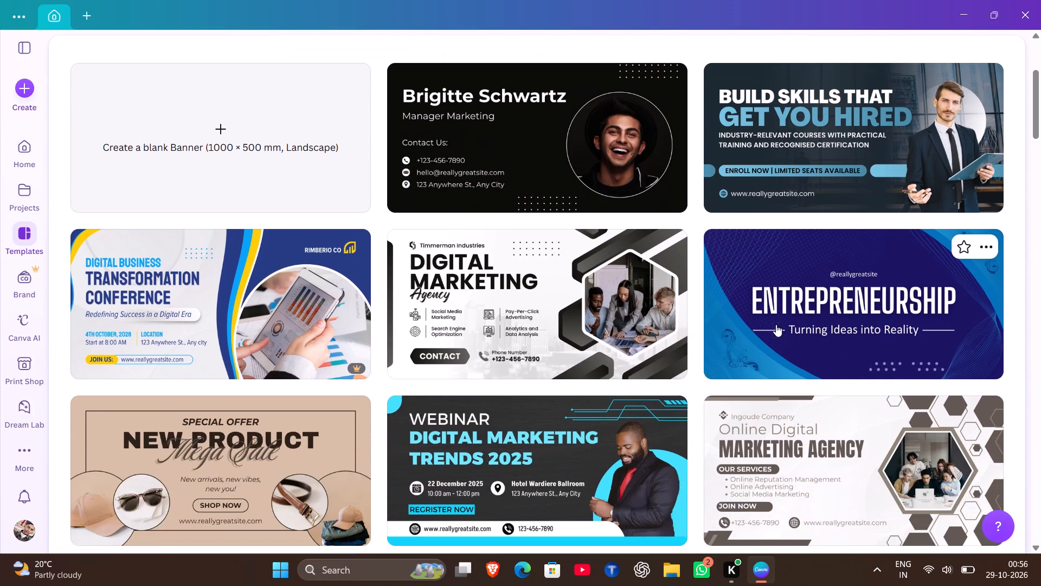
scroll(776, 324, down, 4)
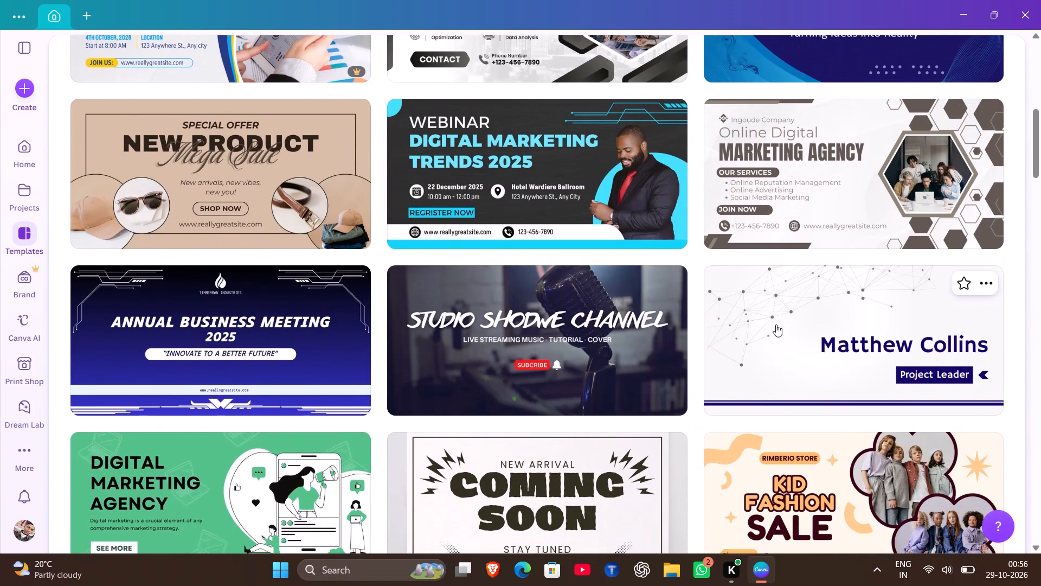
scroll(776, 324, down, 3)
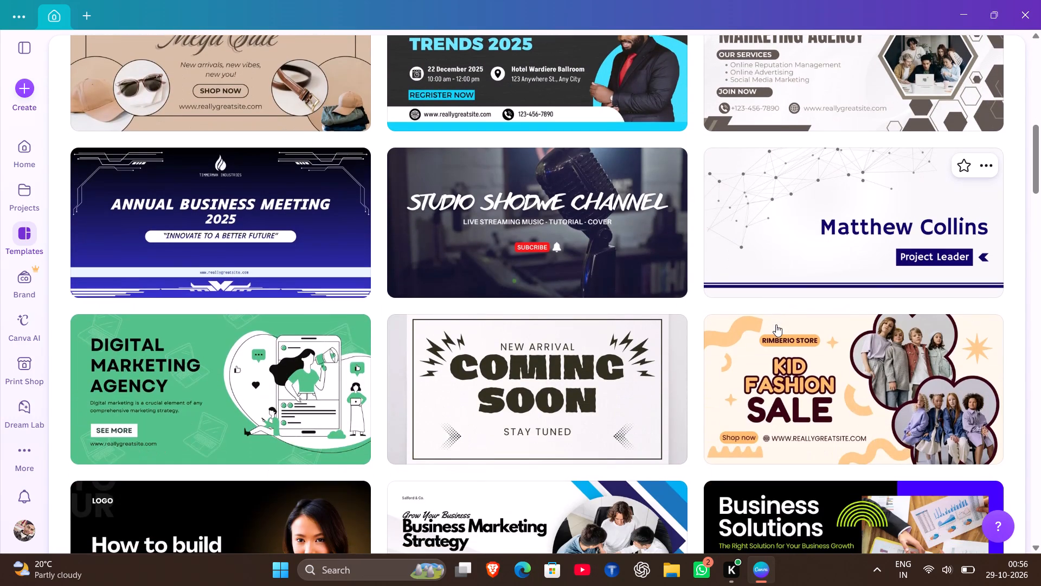
scroll(776, 324, down, 2)
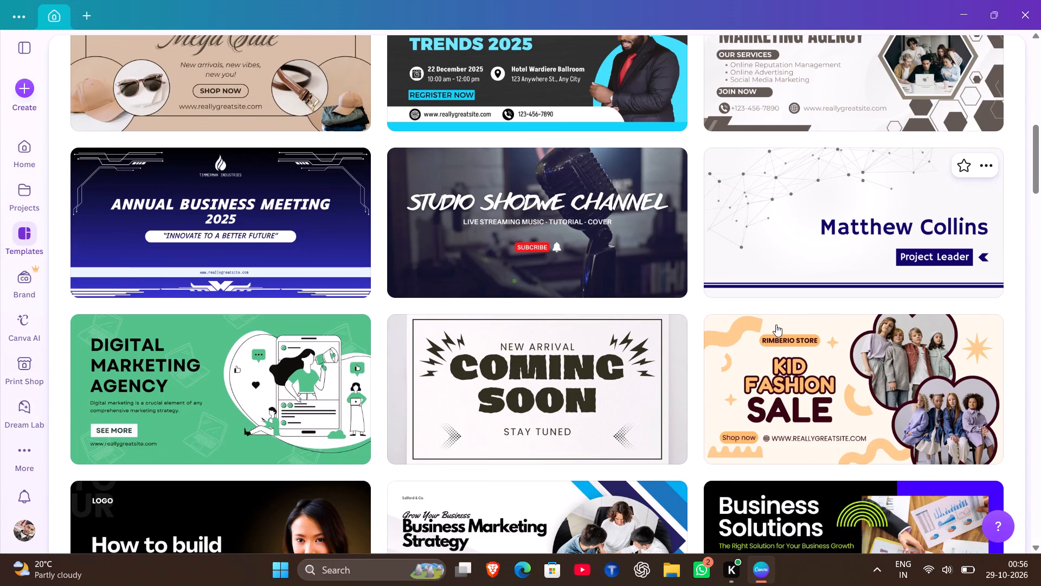
scroll(776, 324, down, 6)
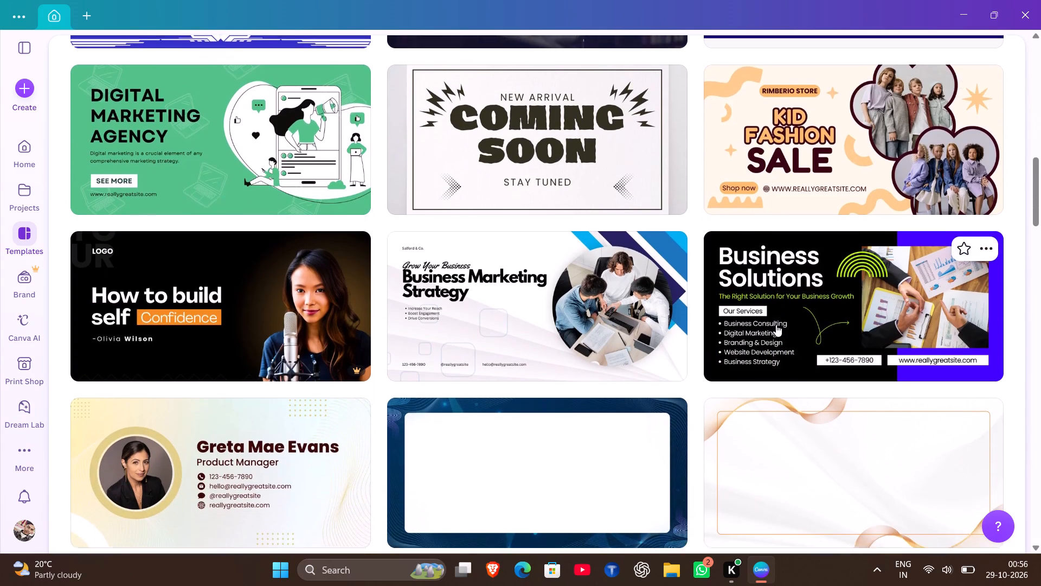
scroll(776, 324, down, 3)
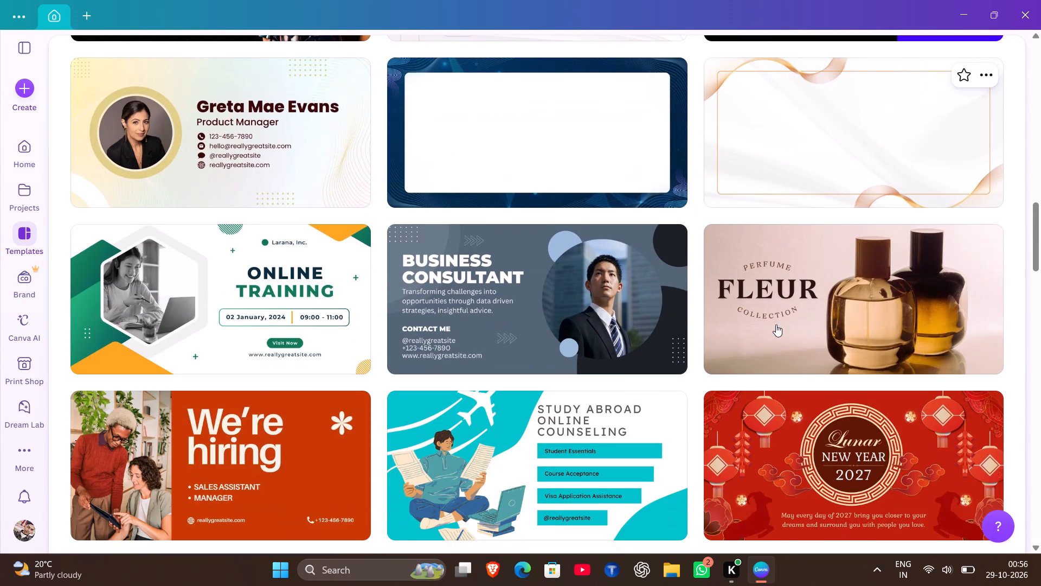
scroll(776, 324, down, 6)
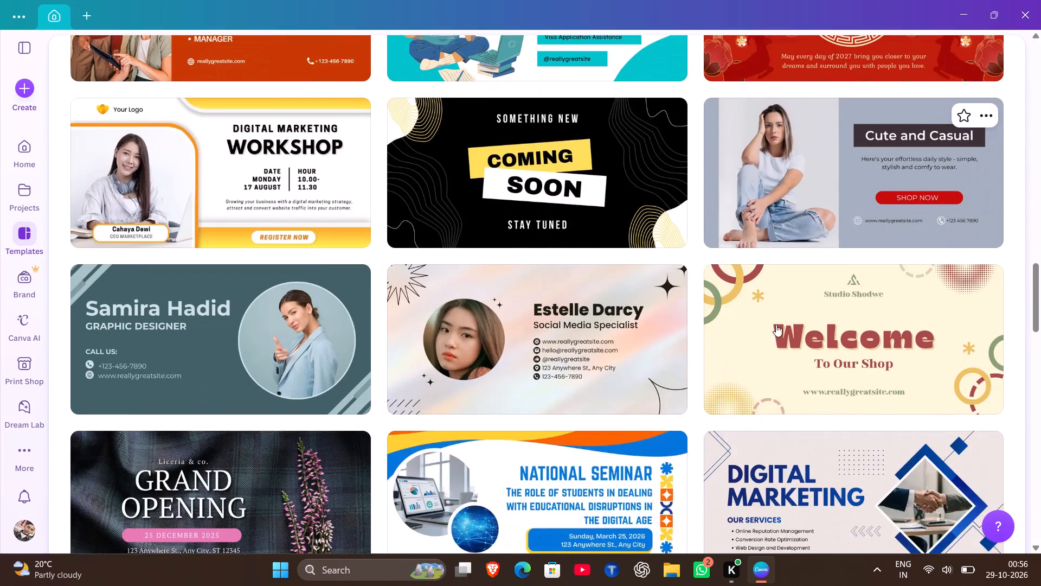
scroll(776, 324, down, 10)
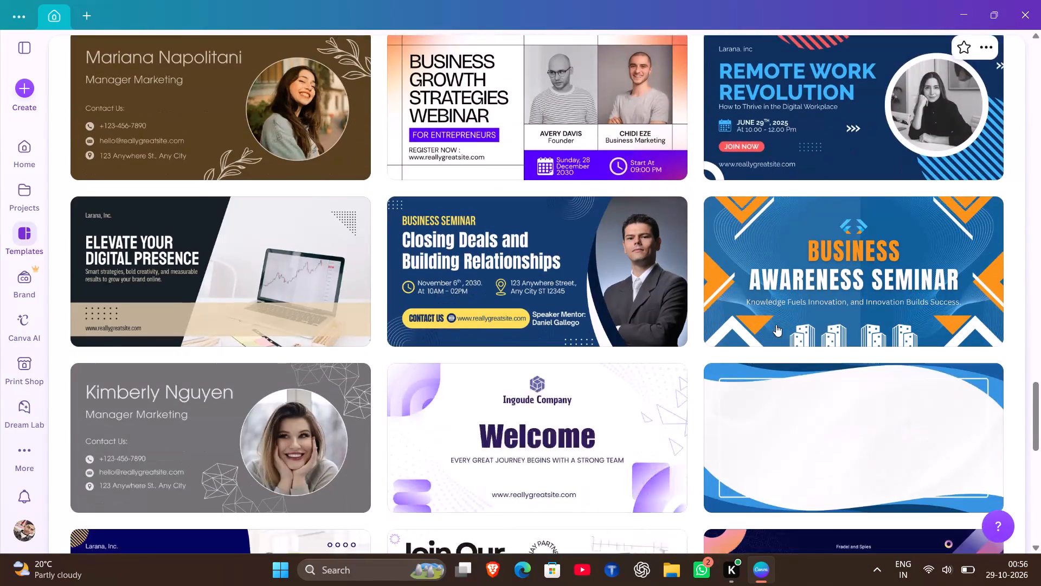
scroll(776, 324, down, 3)
scroll(776, 324, up, 4)
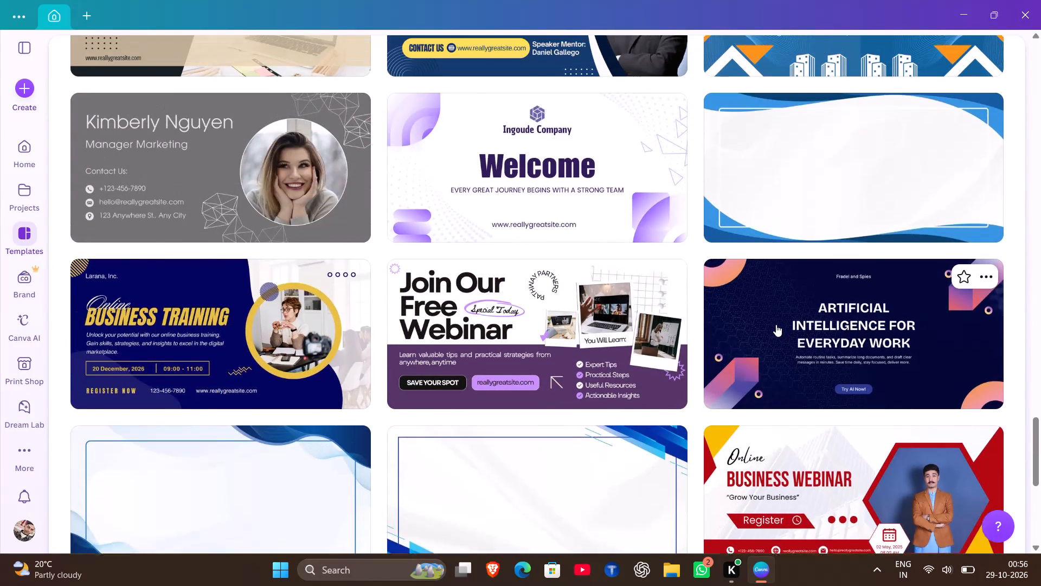
scroll(776, 324, down, 3)
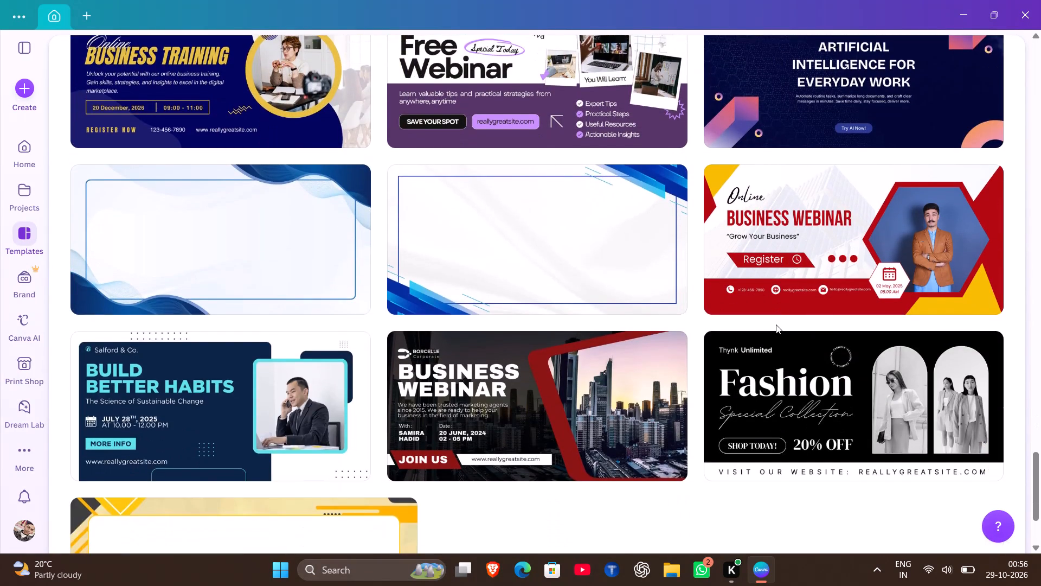
scroll(776, 324, down, 6)
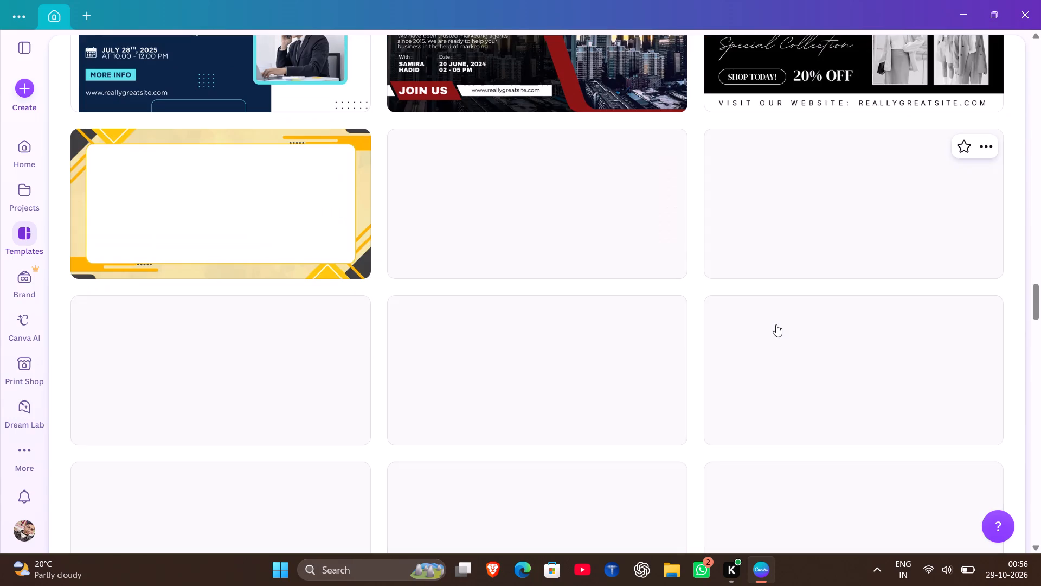
scroll(776, 324, down, 4)
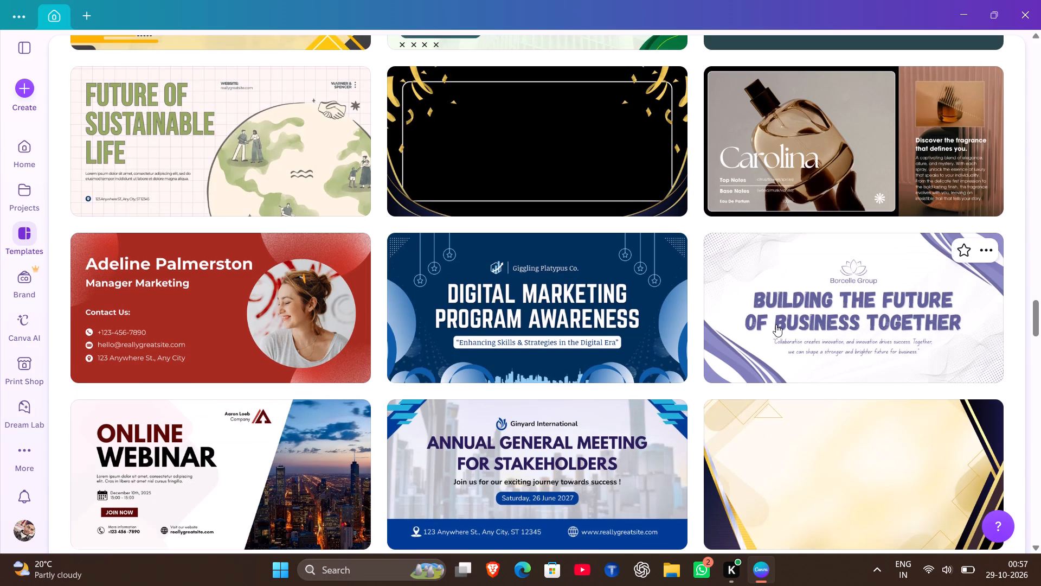
scroll(776, 324, down, 8)
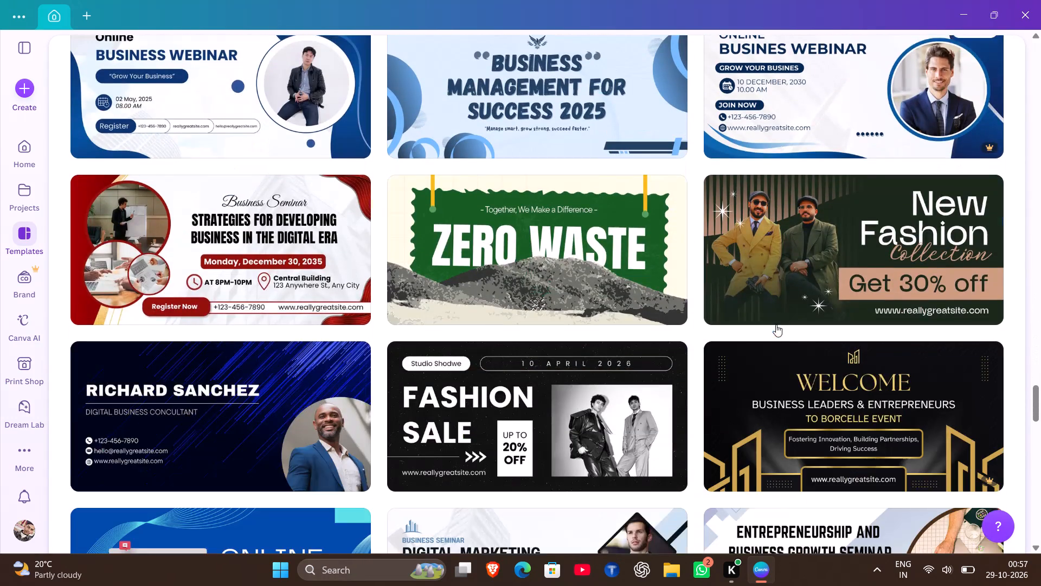
scroll(776, 324, down, 8)
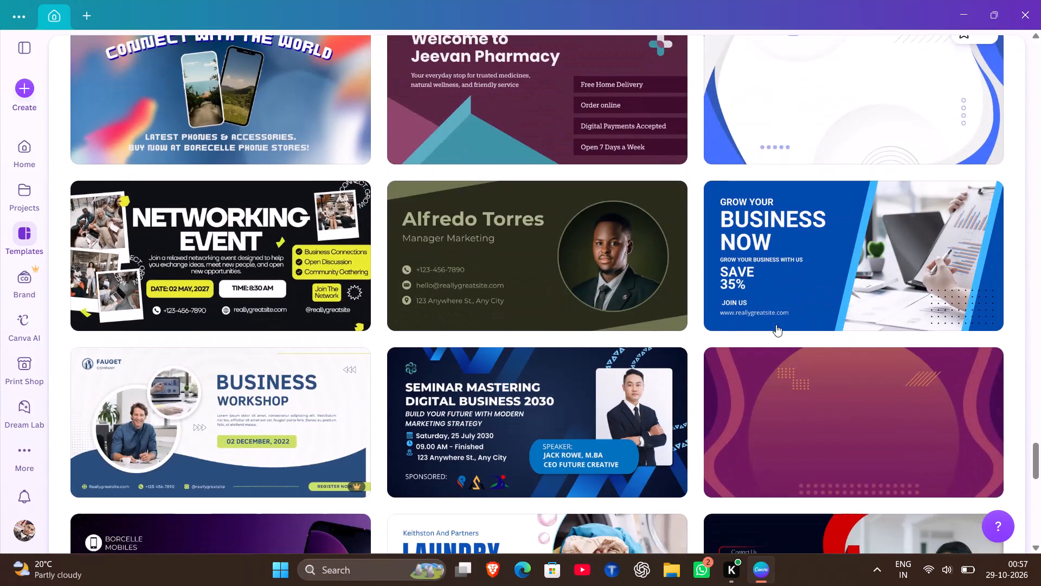
scroll(776, 324, down, 4)
scroll(776, 324, up, 13)
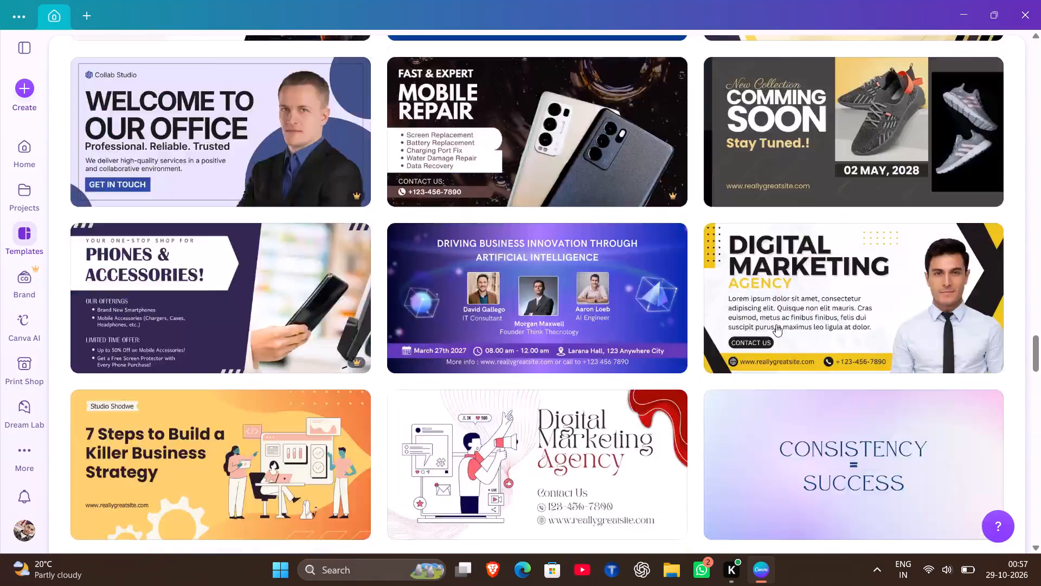
scroll(776, 324, up, 20)
scroll(776, 324, up, 3)
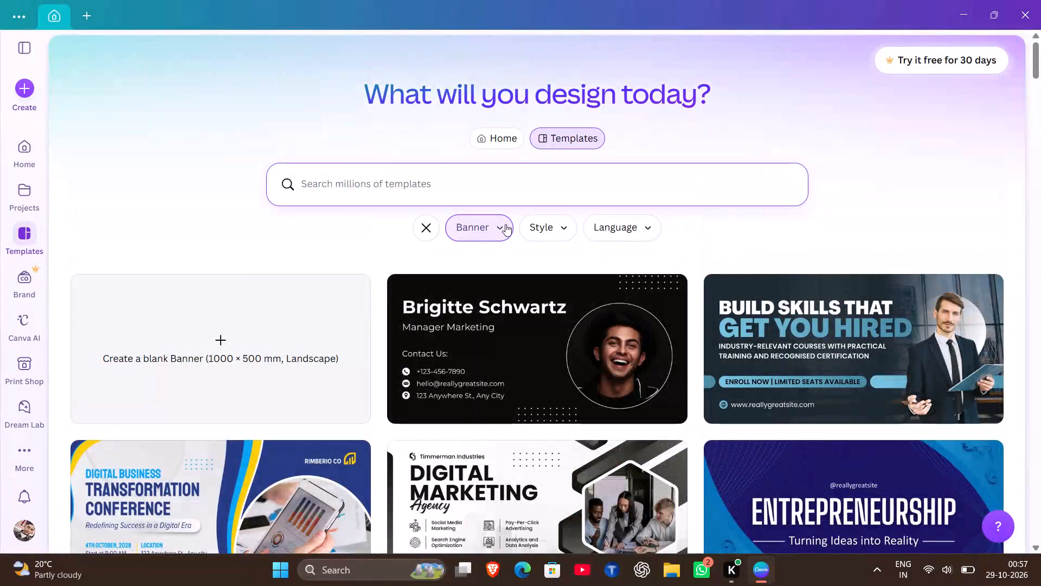
click(424, 237)
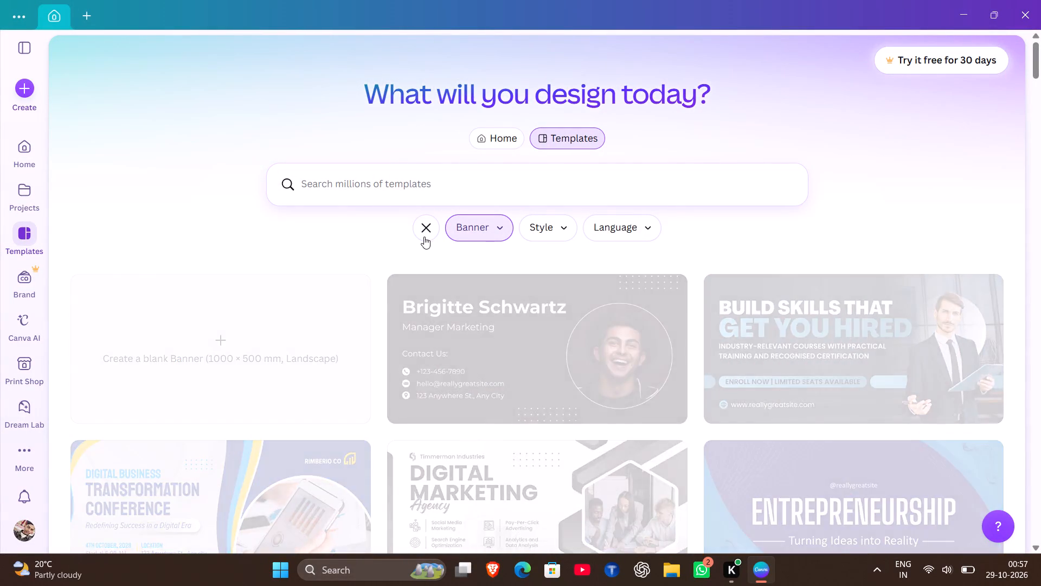
Look through the first Business Card templates for a suitable design, and clear the Business Card filter.
click(489, 329)
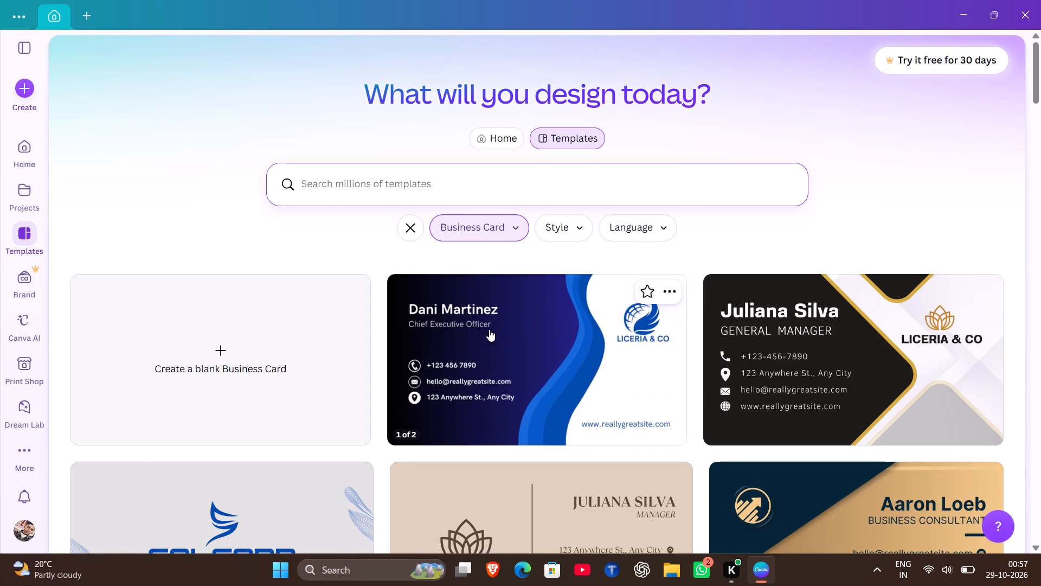
scroll(489, 329, down, 2)
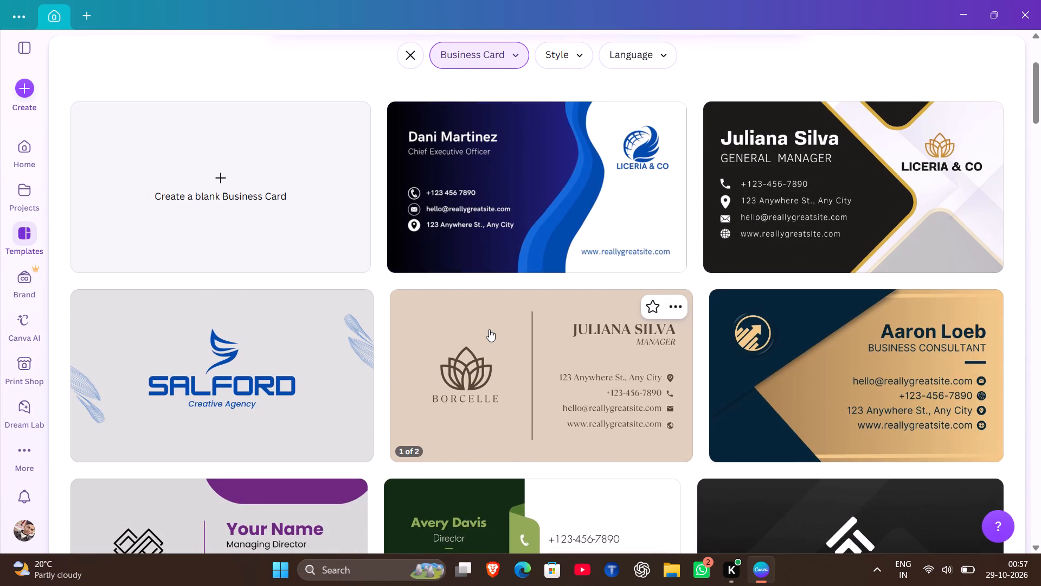
scroll(489, 329, up, 1)
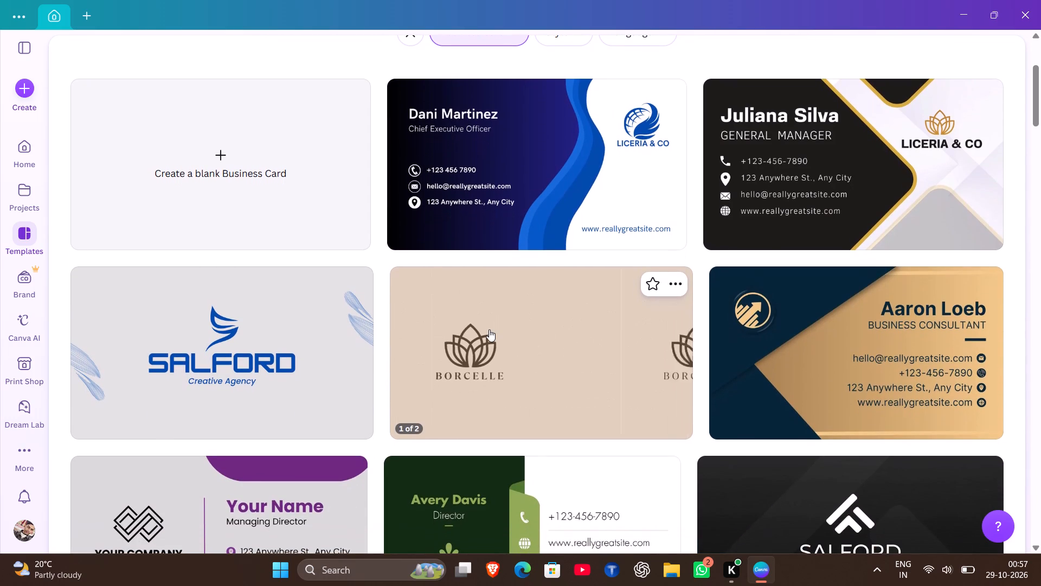
scroll(489, 329, up, 1)
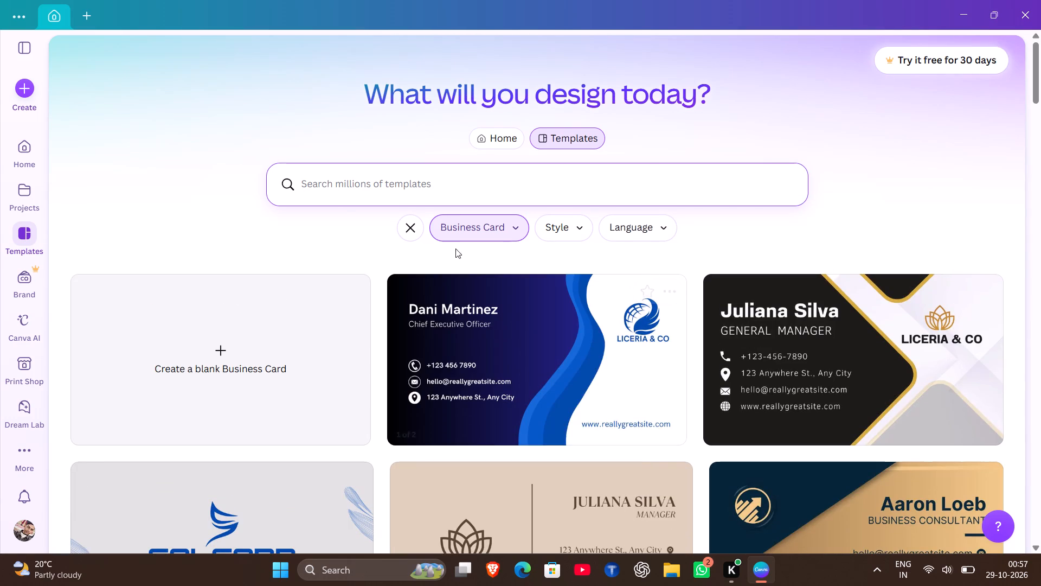
click(417, 237)
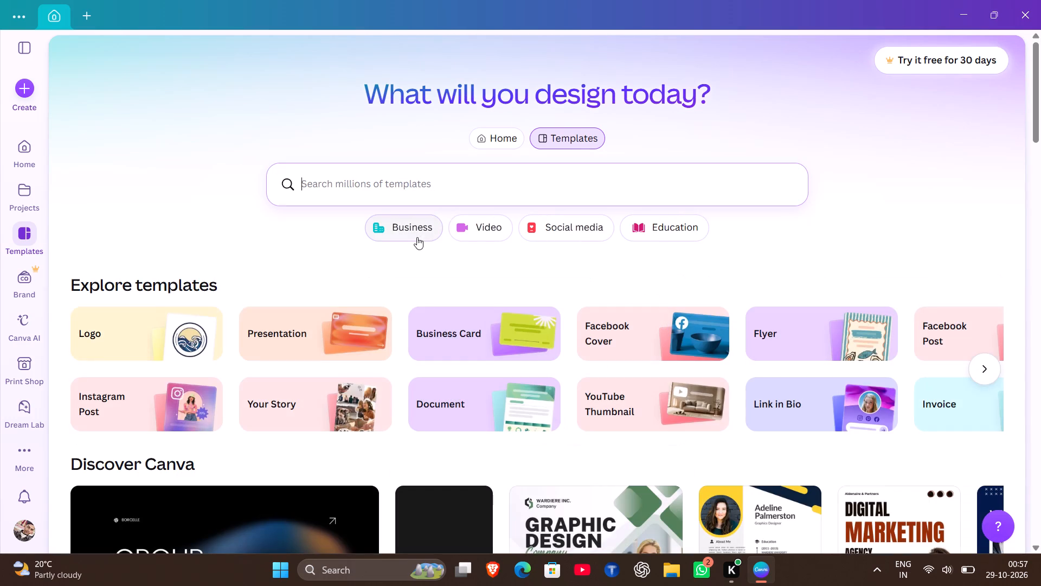
Look through the Explore templates categories and open the Phone Wallpaper templates.
scroll(697, 309, left, 3)
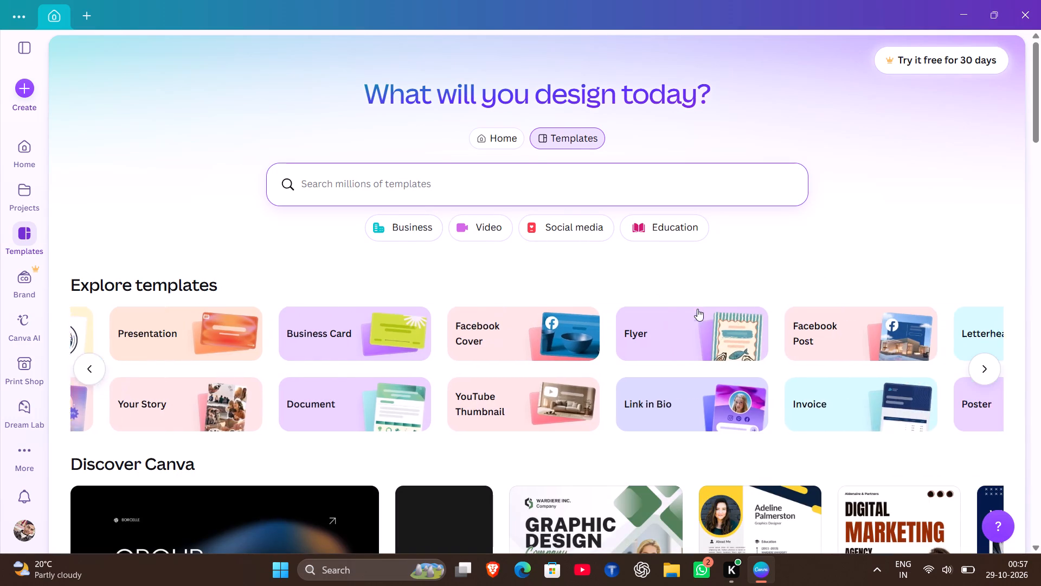
scroll(697, 309, left, 7)
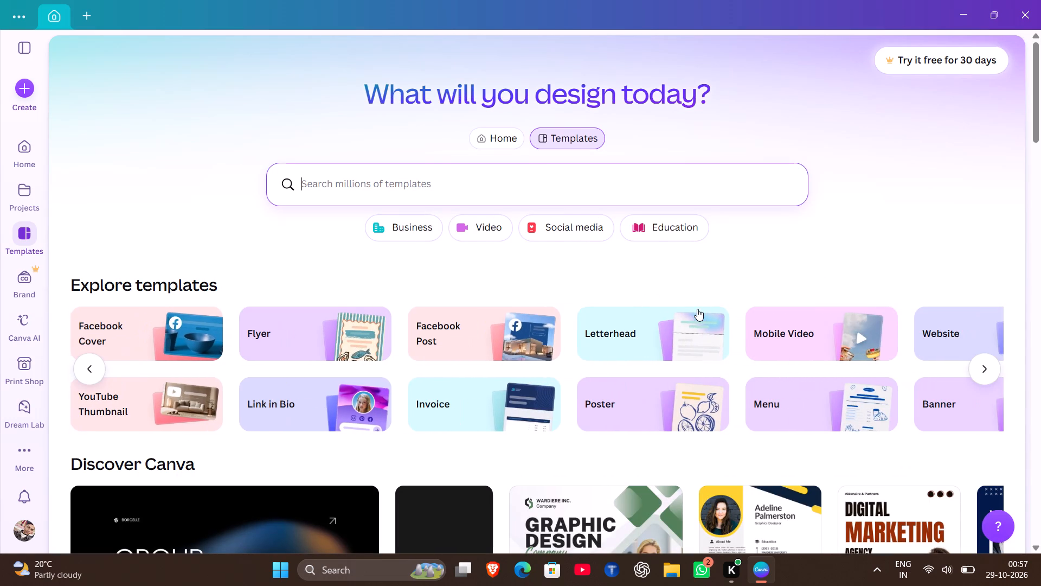
scroll(697, 309, left, 2)
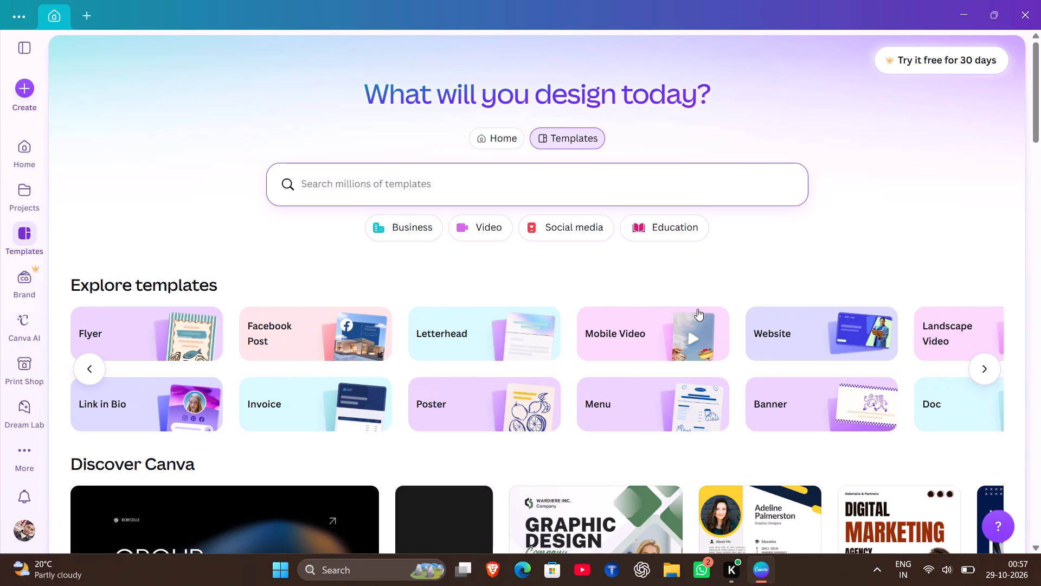
scroll(697, 309, left, 4)
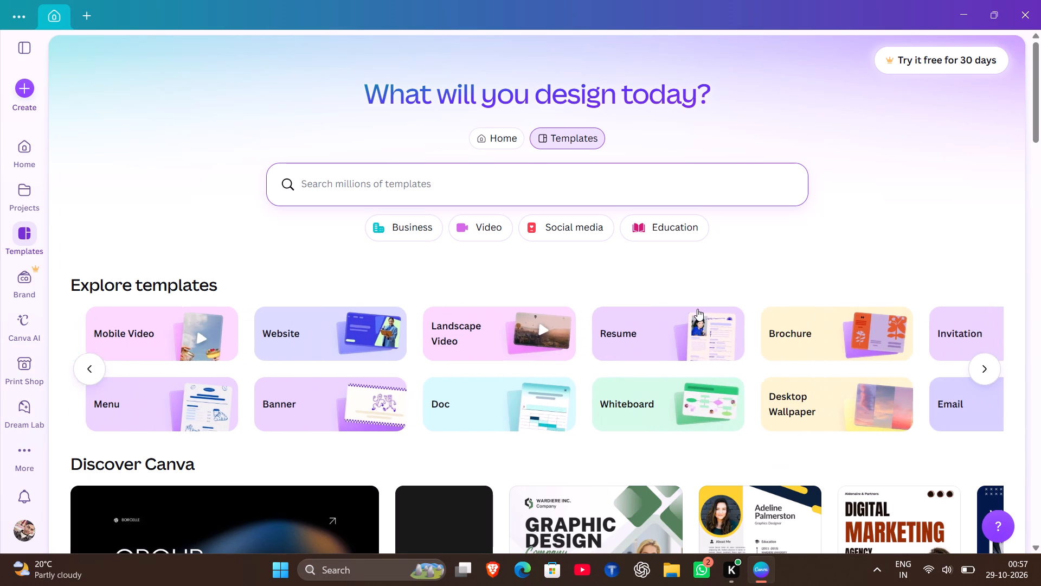
scroll(697, 309, left, 6)
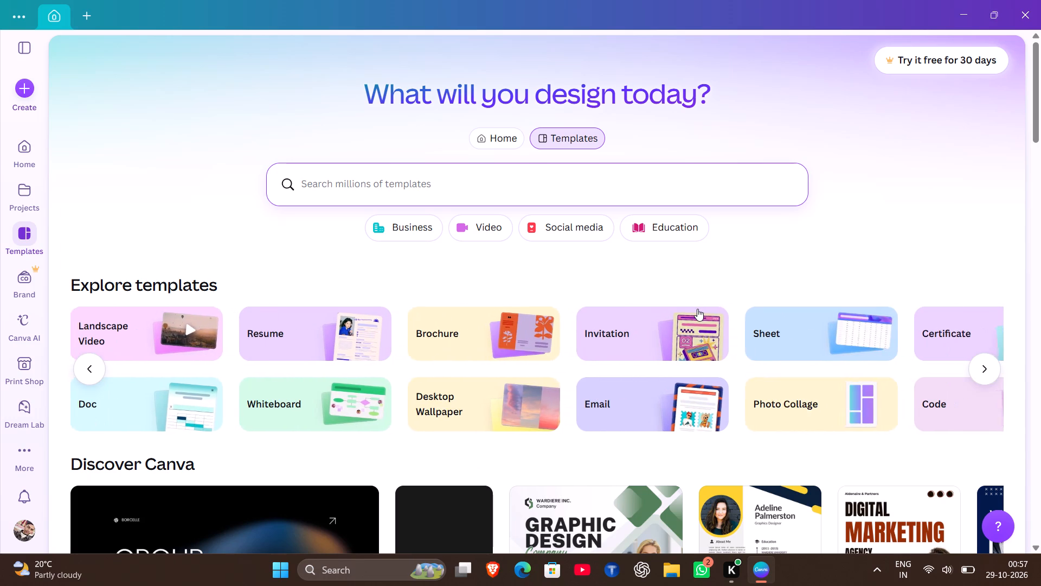
scroll(697, 309, left, 5)
scroll(697, 309, right, 4)
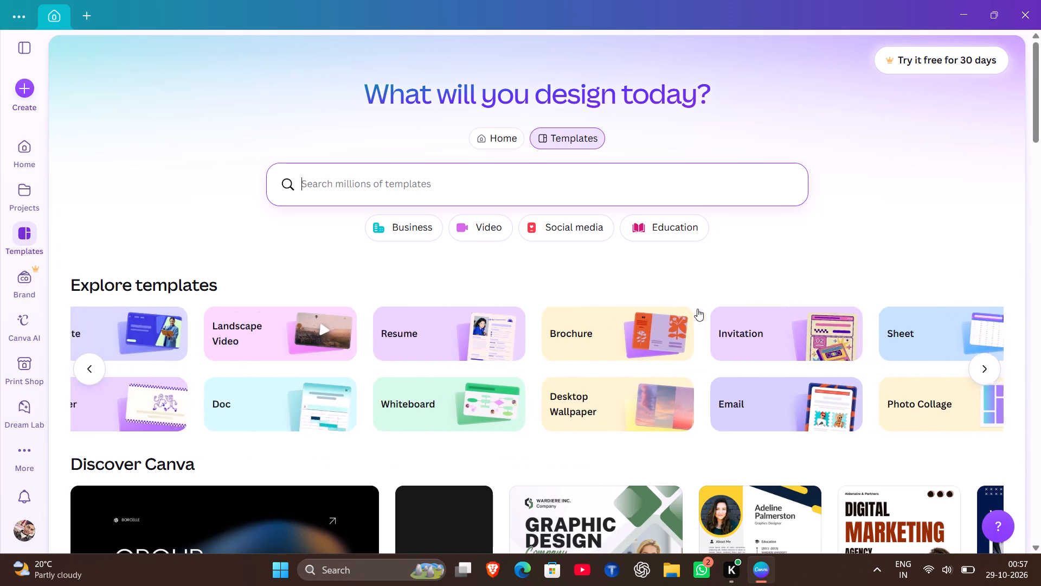
scroll(697, 309, right, 11)
scroll(697, 309, left, 11)
click(943, 332)
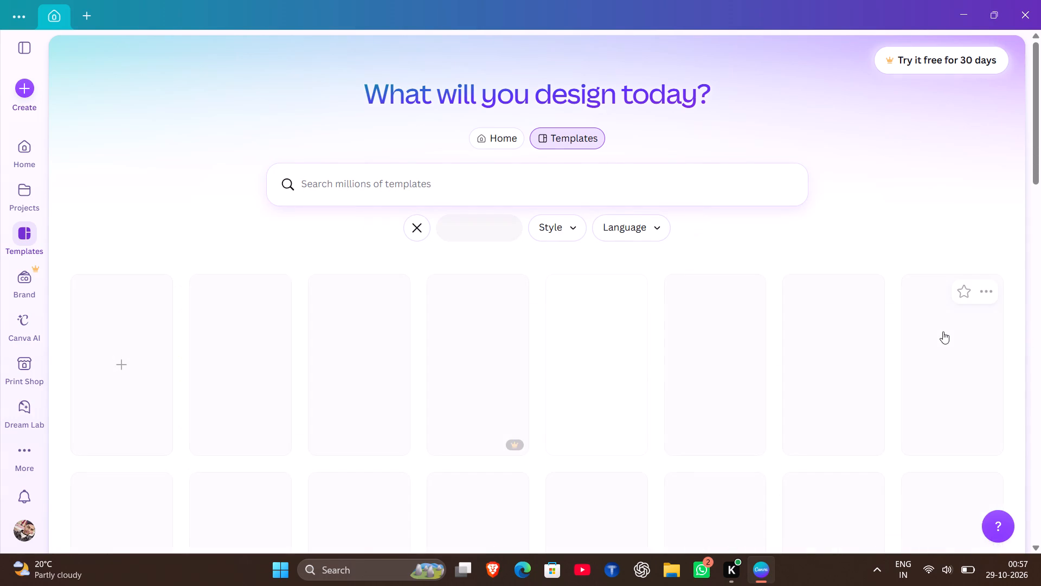
Browse the Phone Wallpaper templates for a design that suits the Singh Gensets branding, and clear the Phone Wallpaper filter.
scroll(721, 332, down, 1)
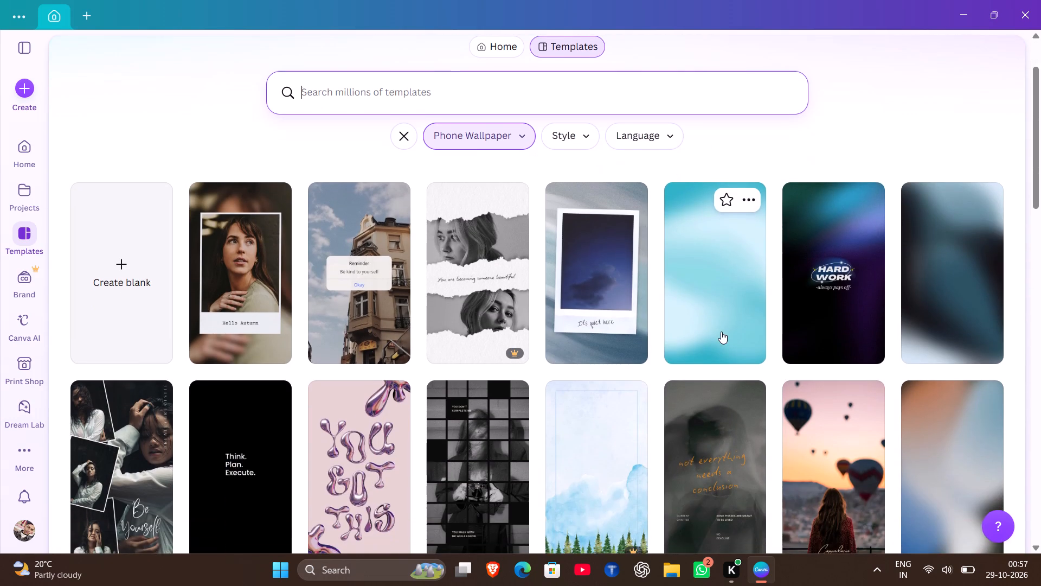
scroll(721, 332, down, 1)
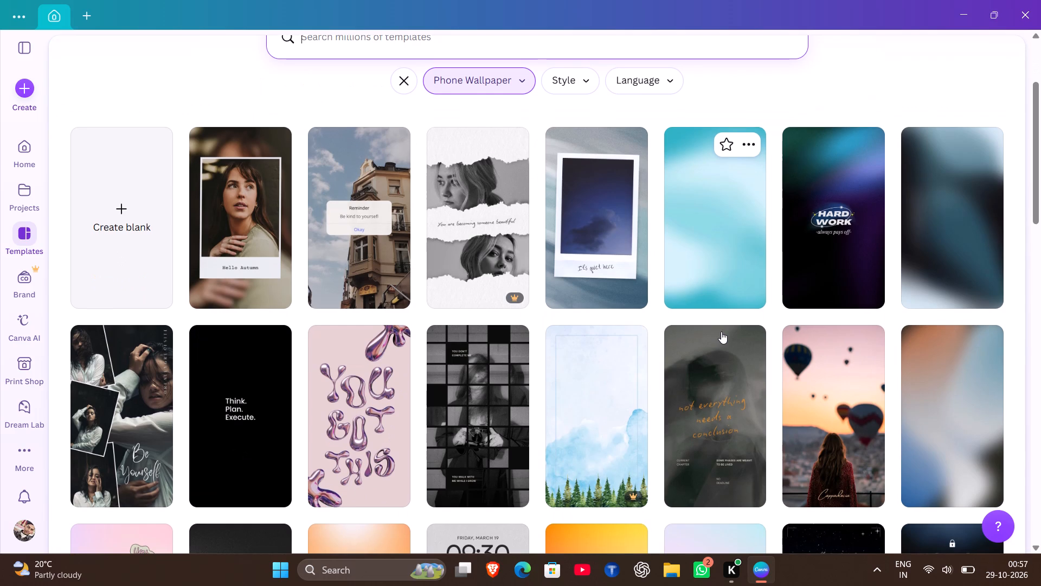
scroll(721, 332, down, 3)
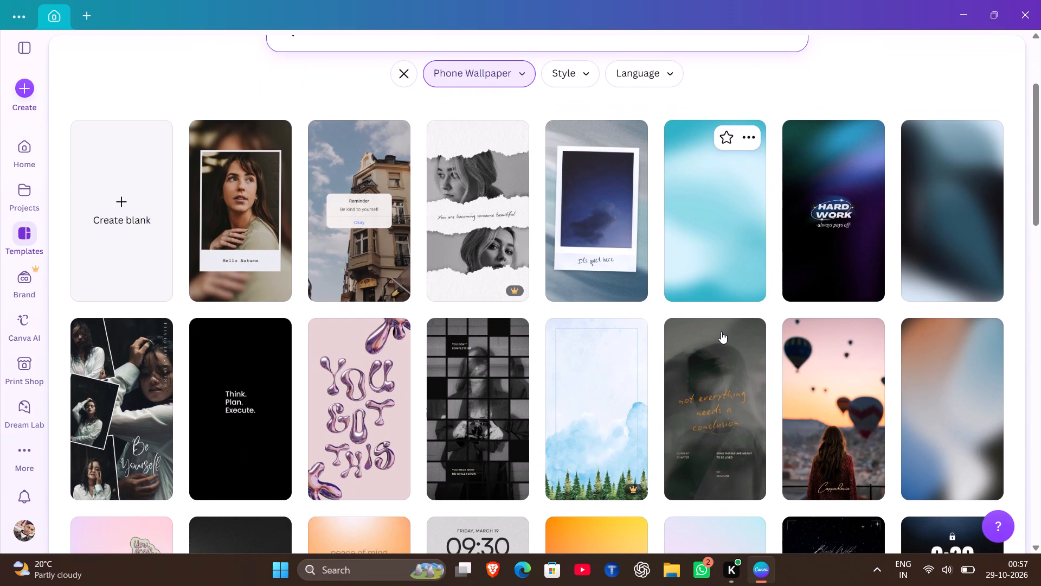
scroll(721, 332, down, 2)
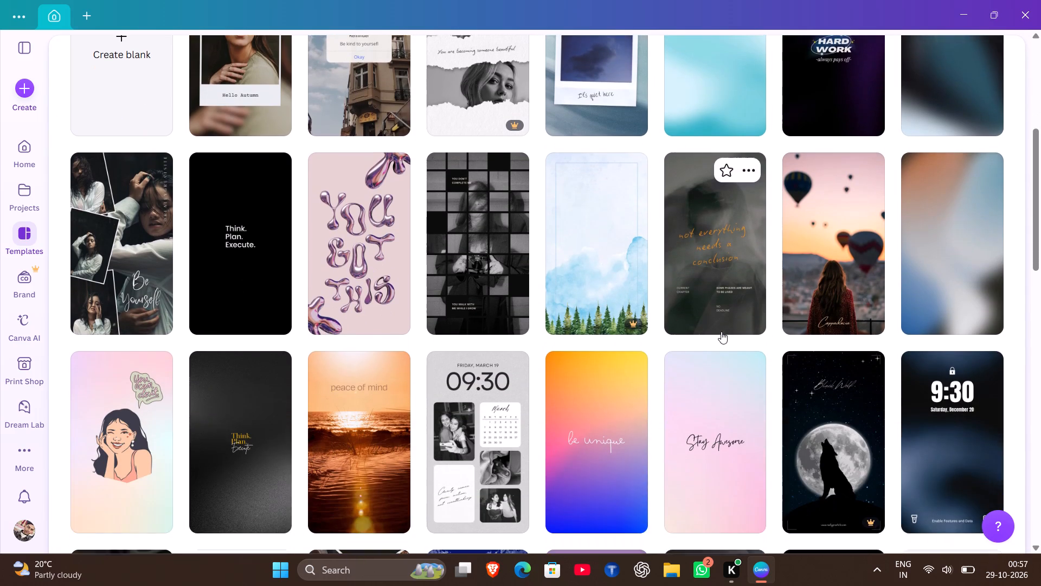
scroll(721, 332, down, 4)
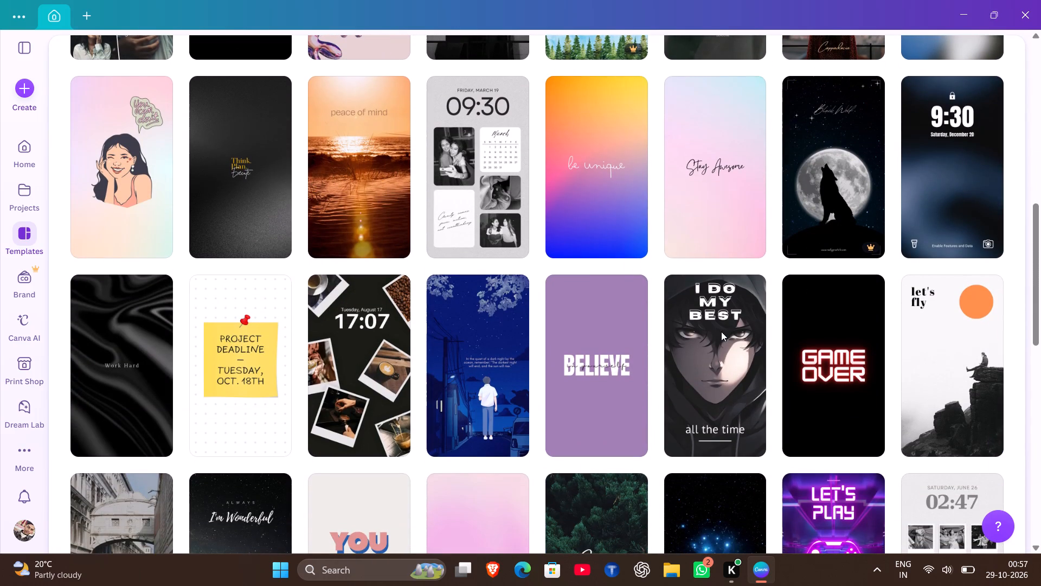
scroll(721, 332, down, 4)
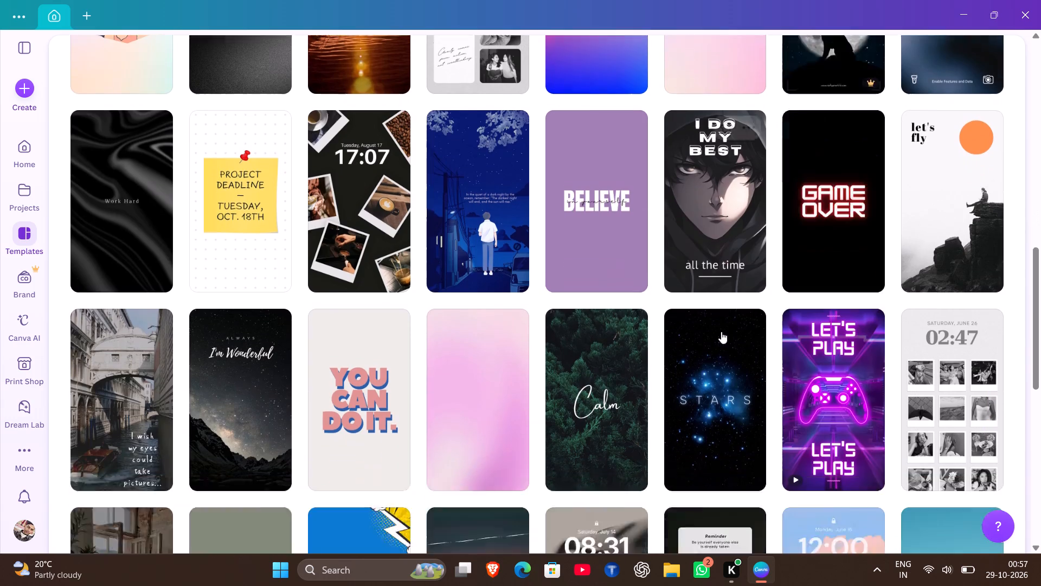
scroll(721, 332, down, 2)
scroll(721, 332, up, 12)
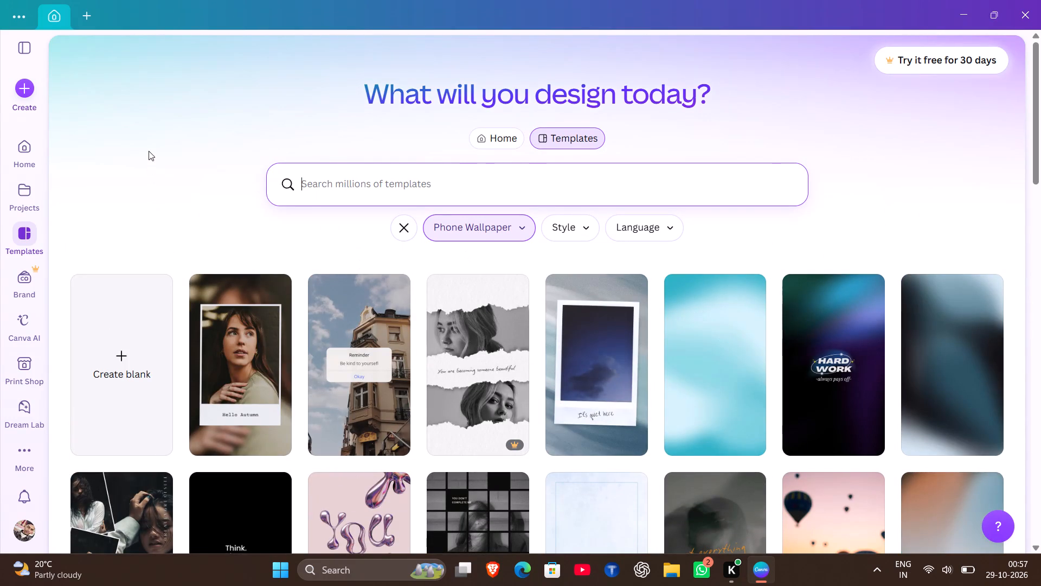
click(403, 229)
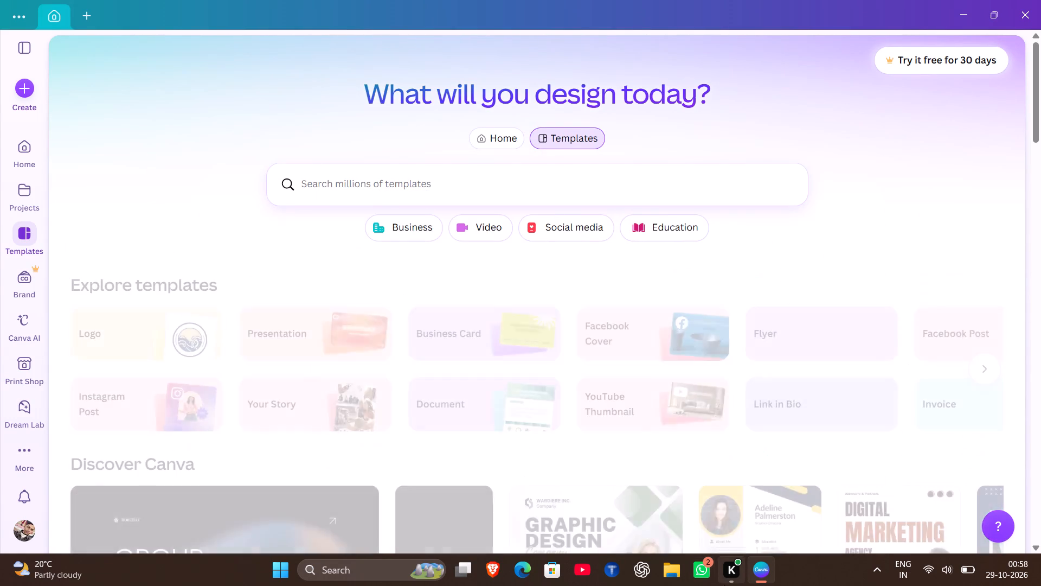
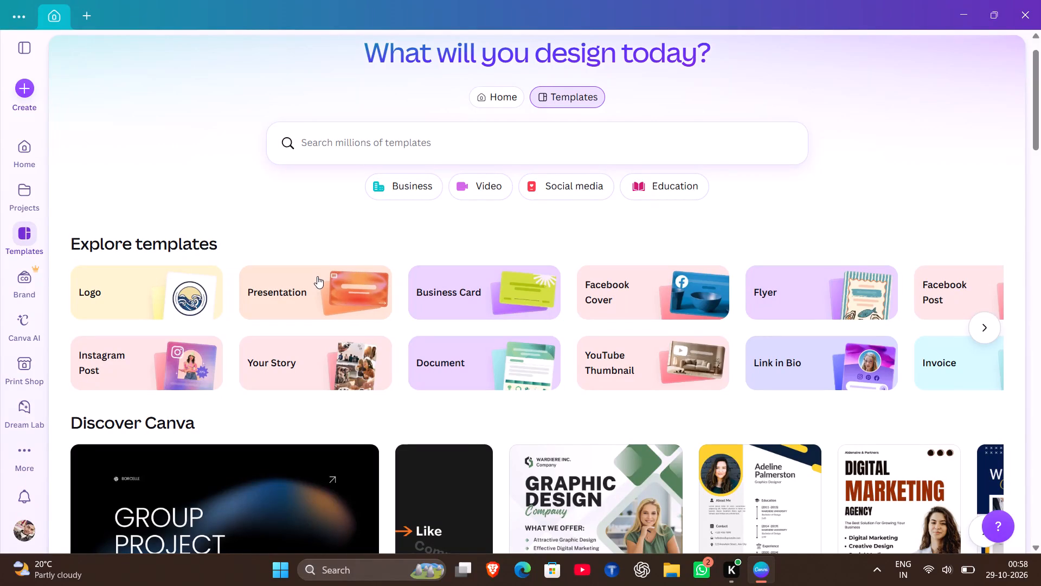
Open the Logo templates and preview the black-and-white SD monogram logo template.
click(168, 279)
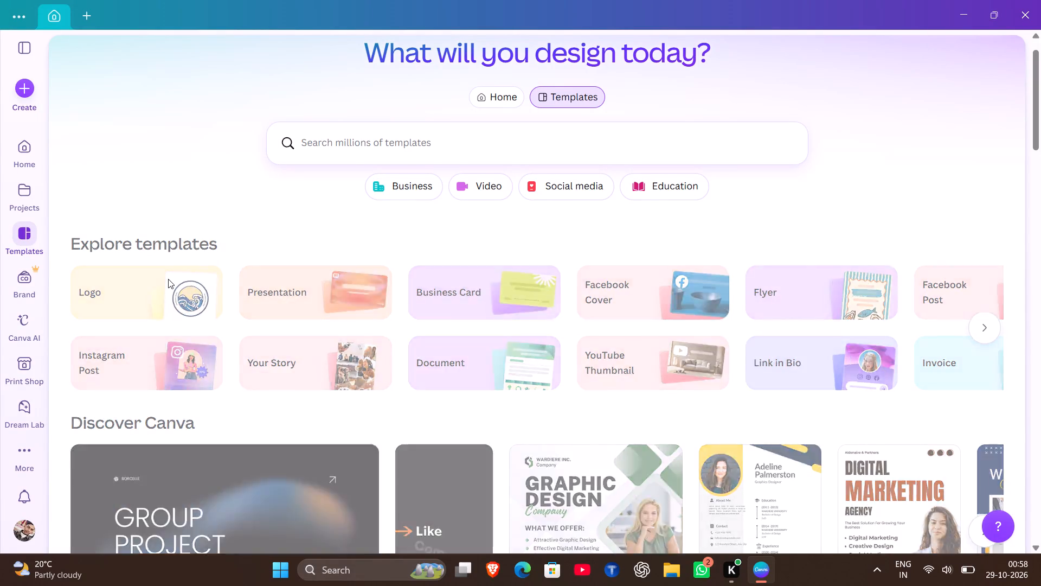
scroll(264, 326, down, 1)
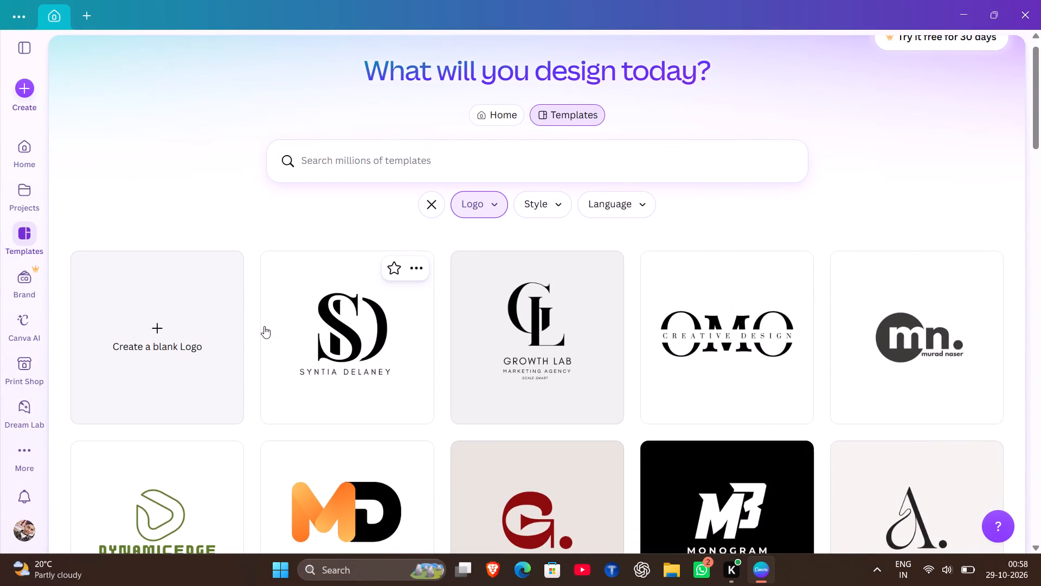
scroll(264, 326, down, 1)
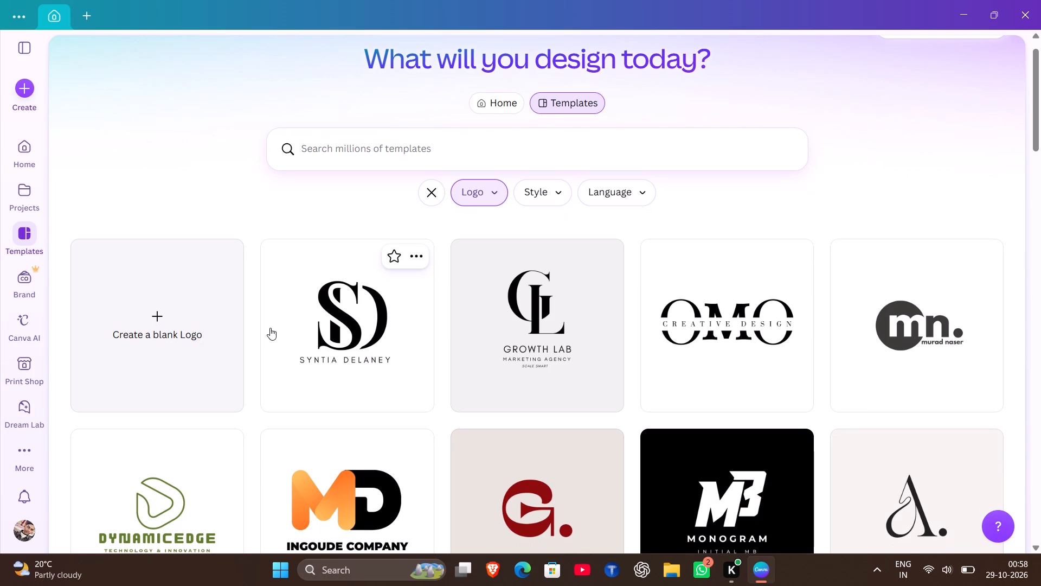
click(337, 346)
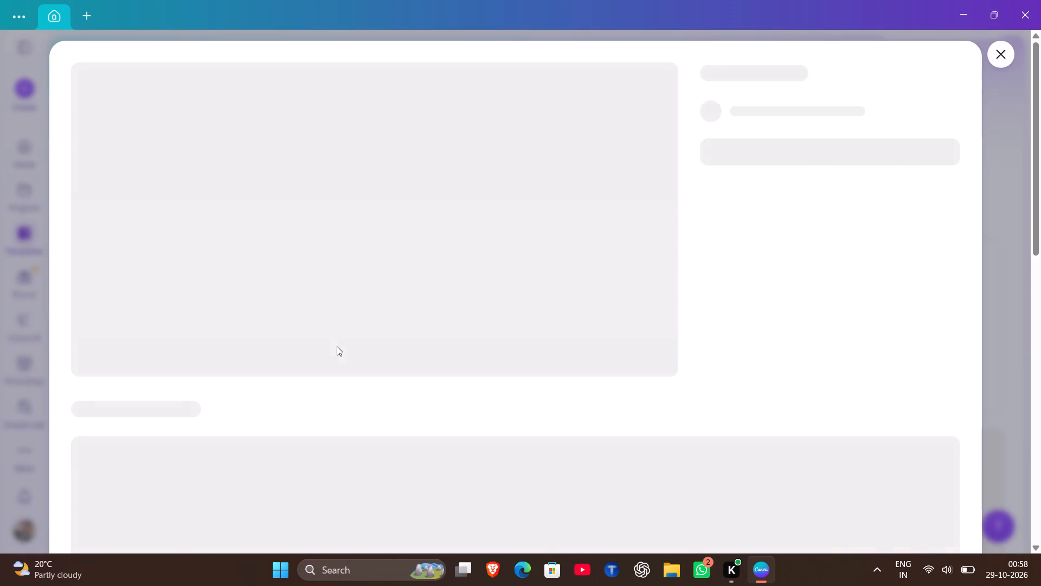
Browse the logo templates similar to the SD monogram for a design that suits the Singh Gensets SG initials.
scroll(380, 329, down, 1)
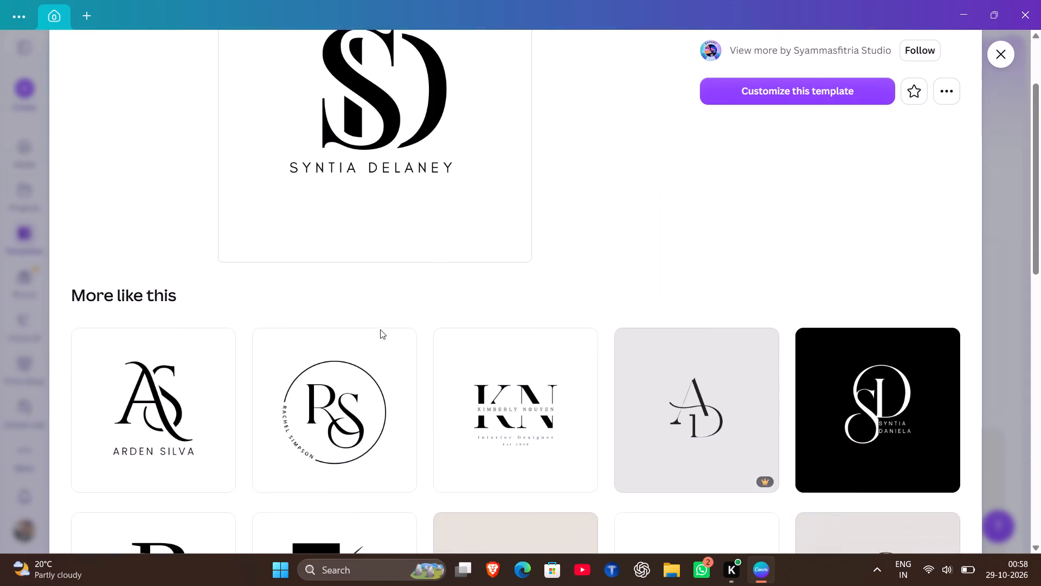
scroll(380, 329, down, 4)
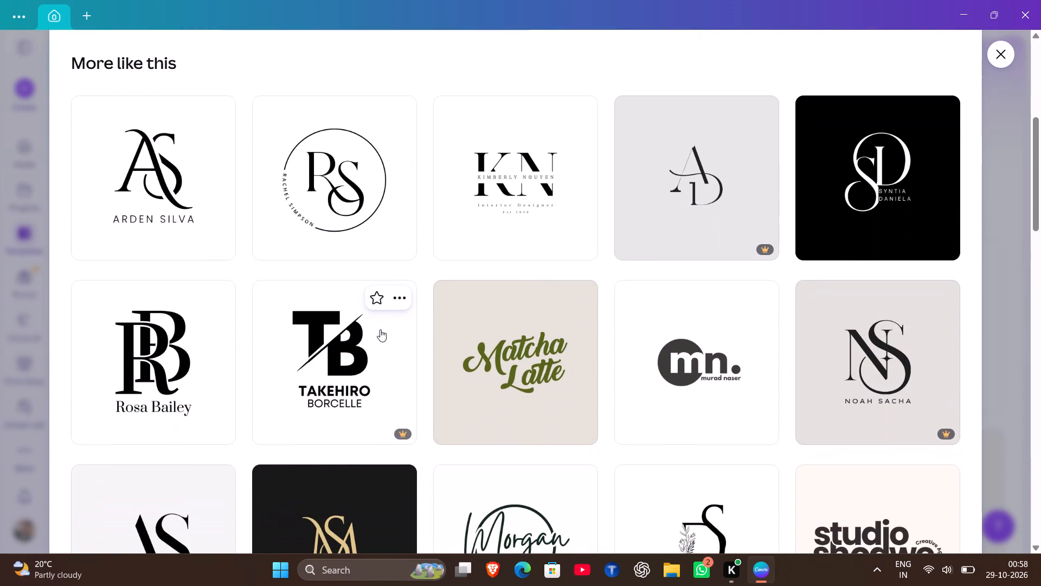
scroll(380, 329, down, 4)
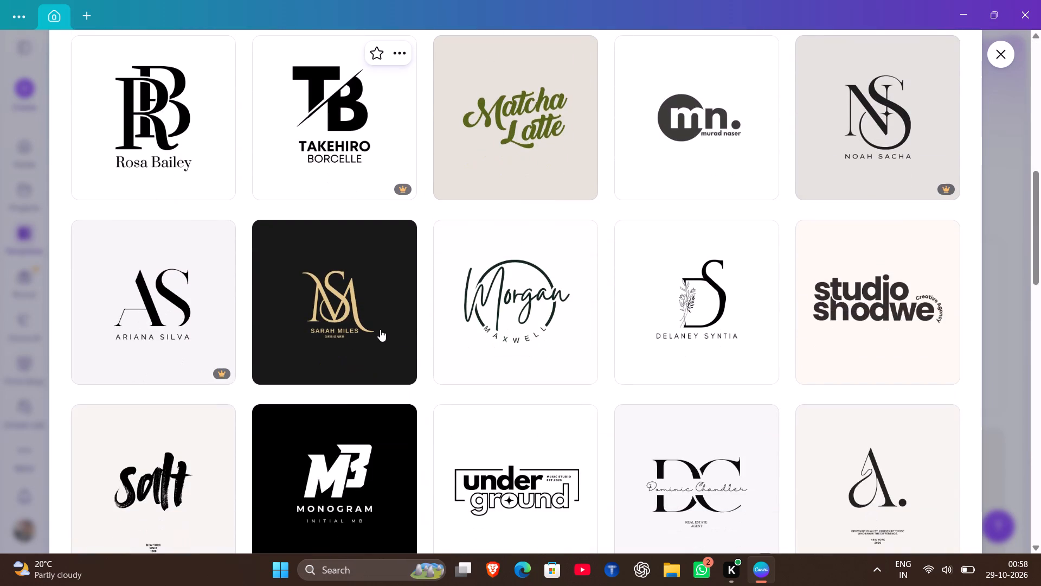
scroll(380, 329, down, 4)
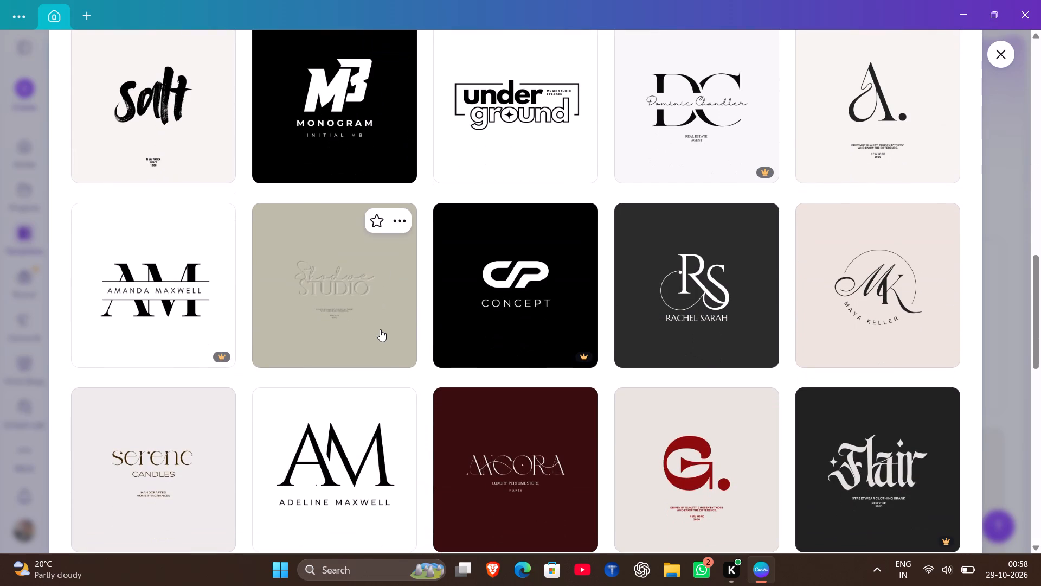
scroll(380, 329, down, 1)
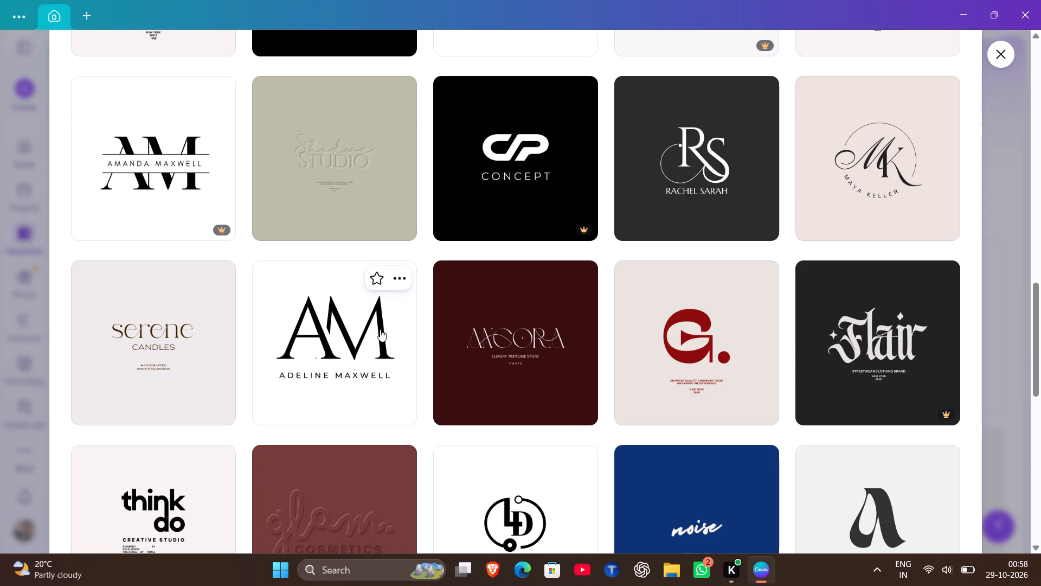
scroll(380, 329, down, 3)
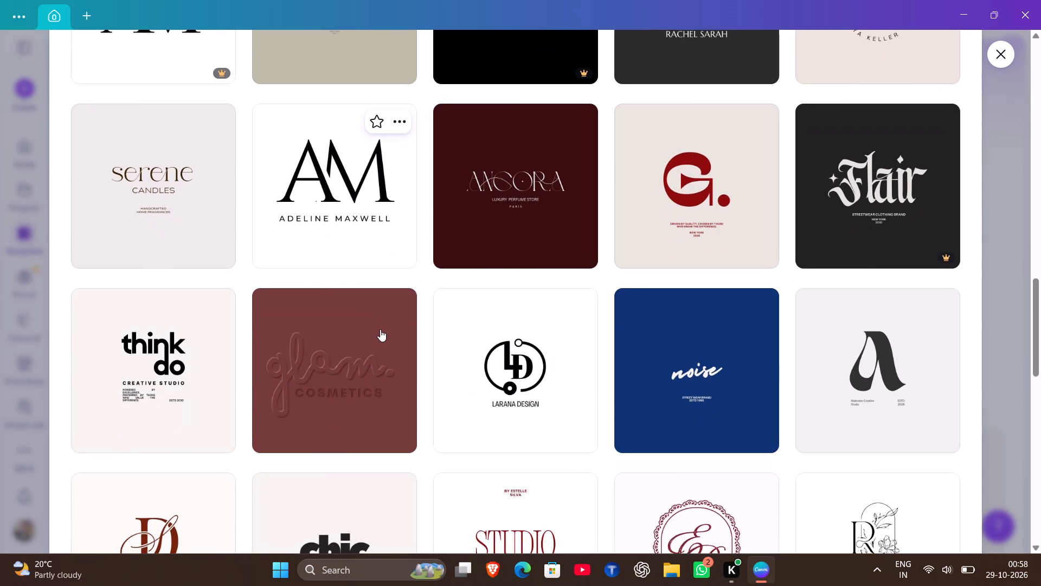
scroll(380, 329, down, 1)
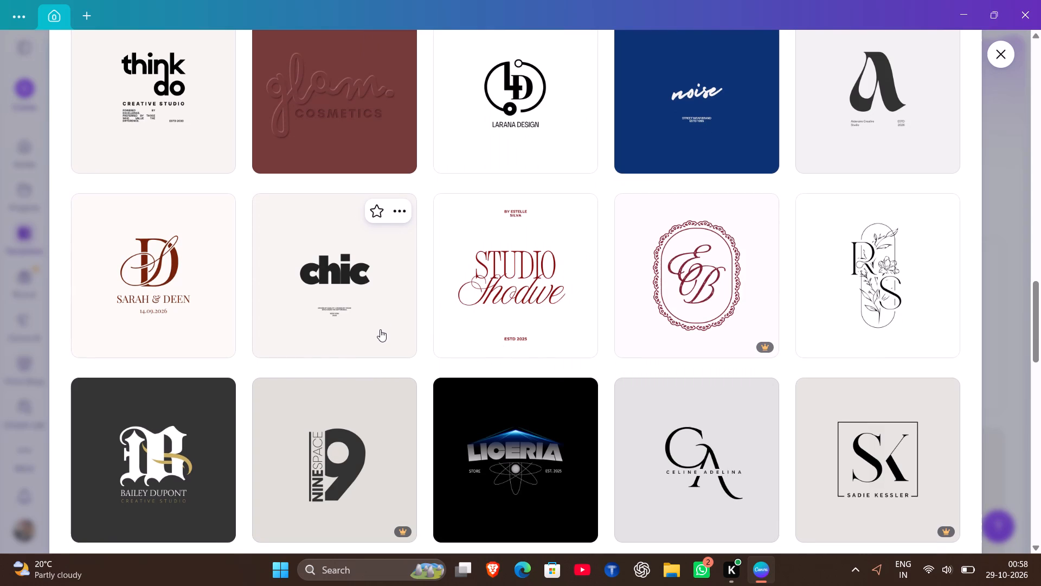
scroll(380, 329, down, 2)
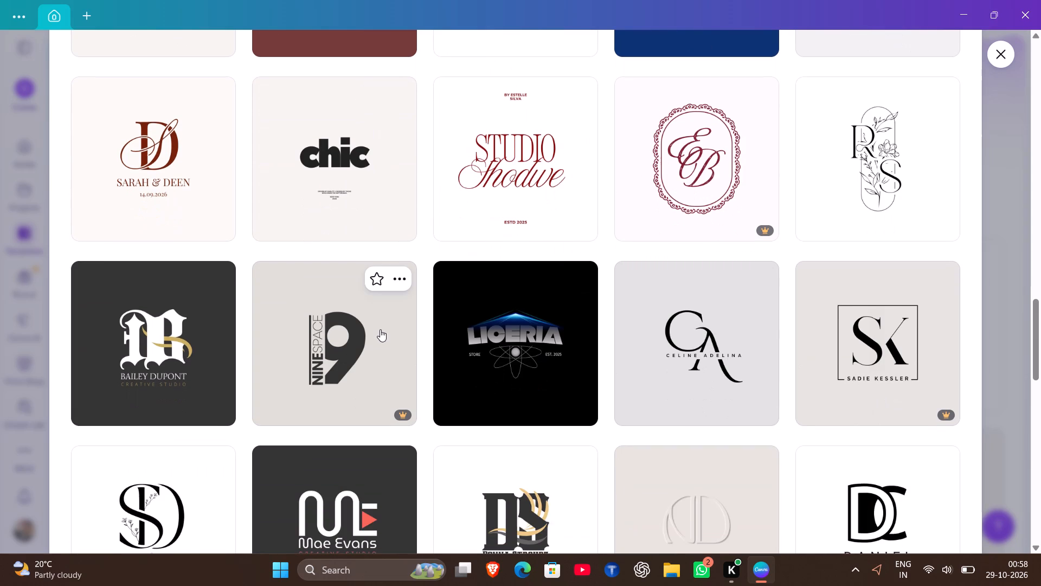
scroll(380, 329, down, 3)
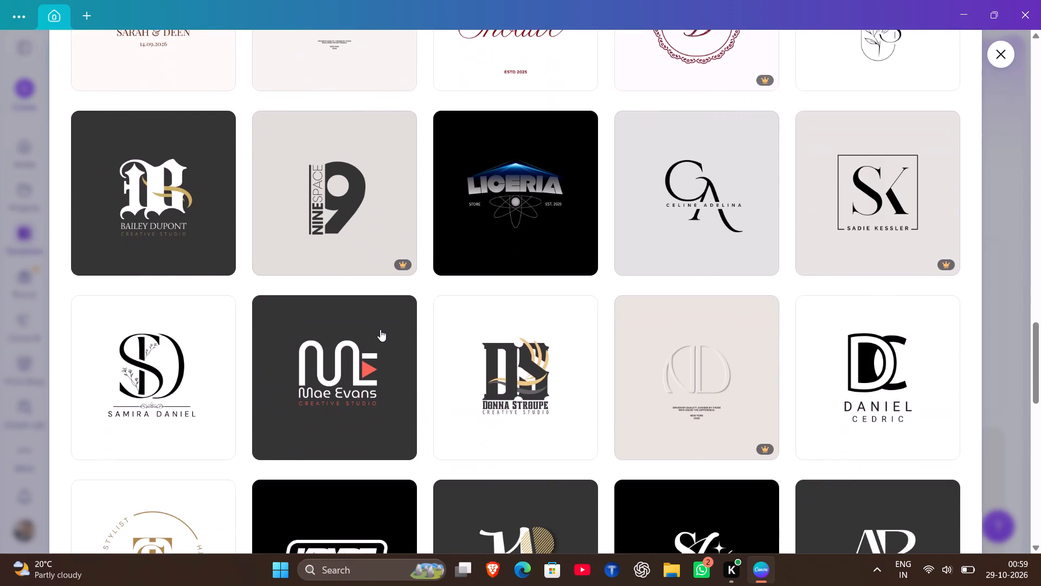
scroll(380, 329, down, 4)
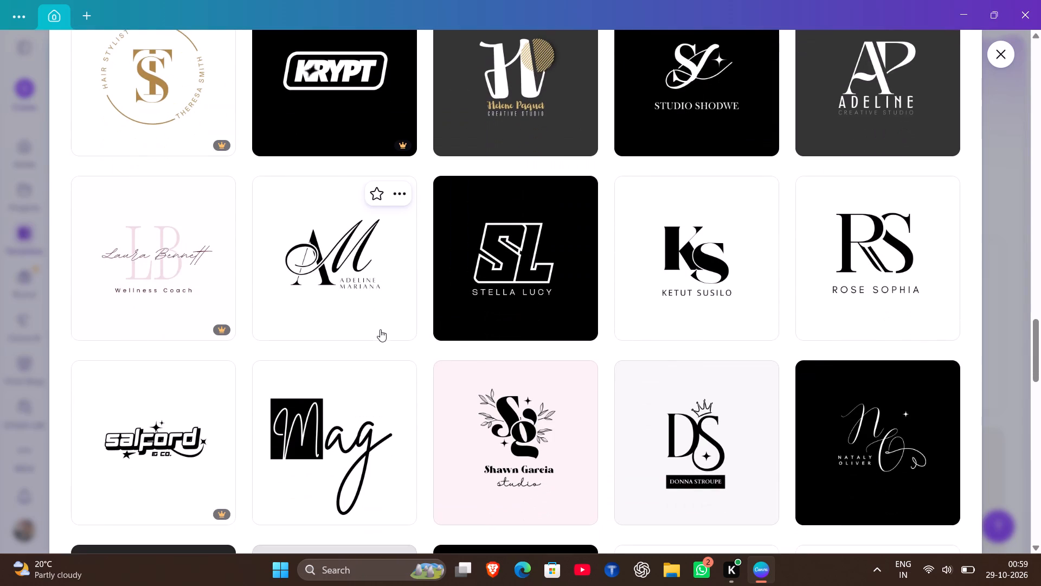
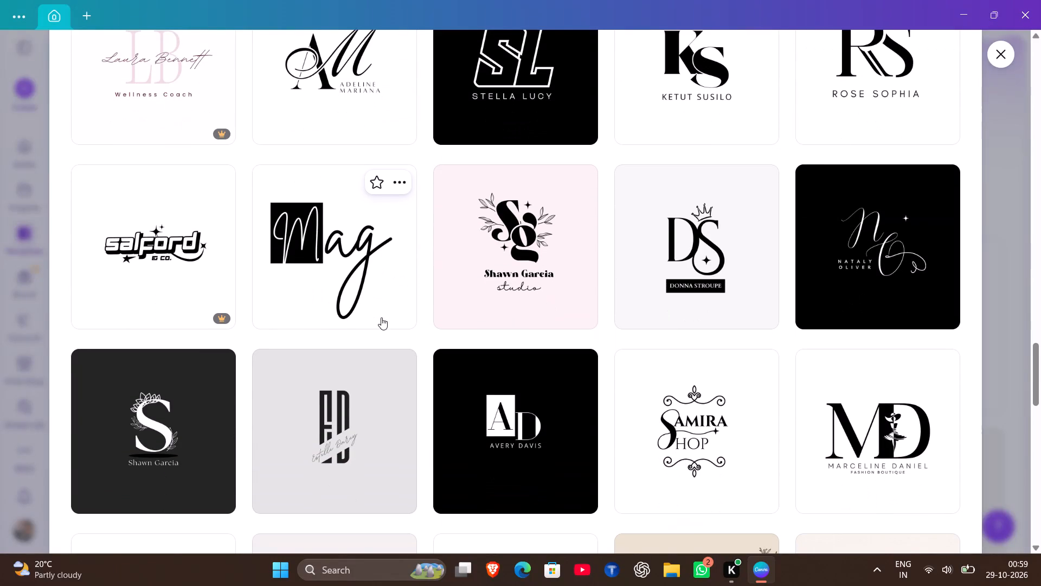
Preview the pink floral SG studio logo template and browse its similar designs for one that suits the SG initials.
scroll(381, 317, down, 1)
click(493, 245)
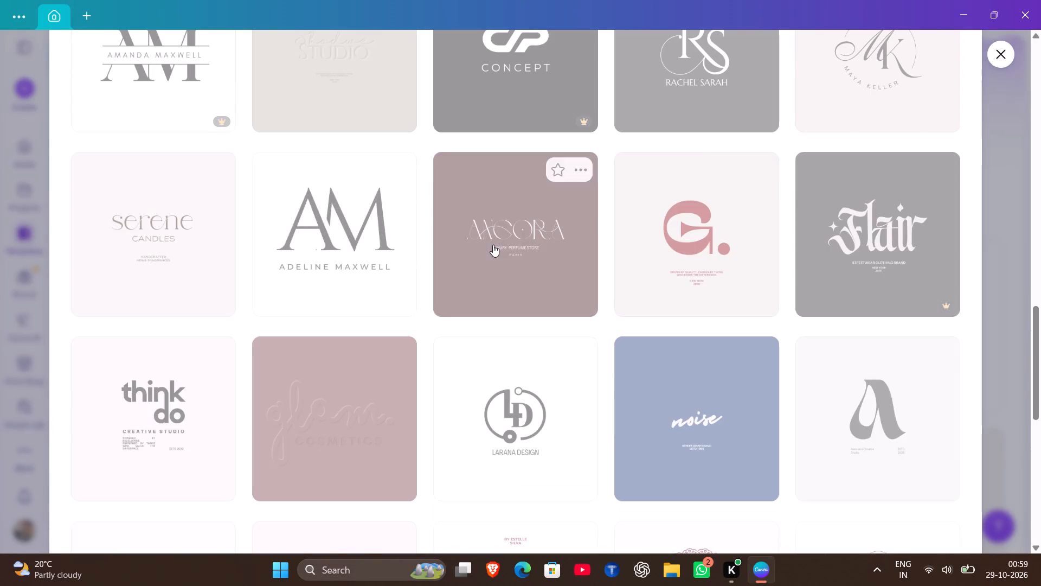
scroll(493, 245, down, 4)
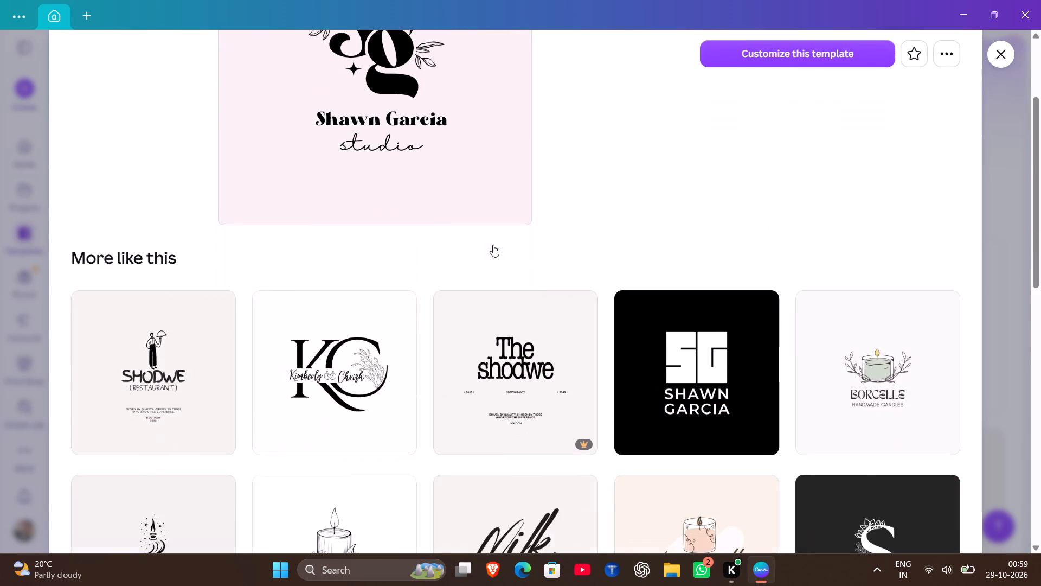
scroll(493, 245, down, 4)
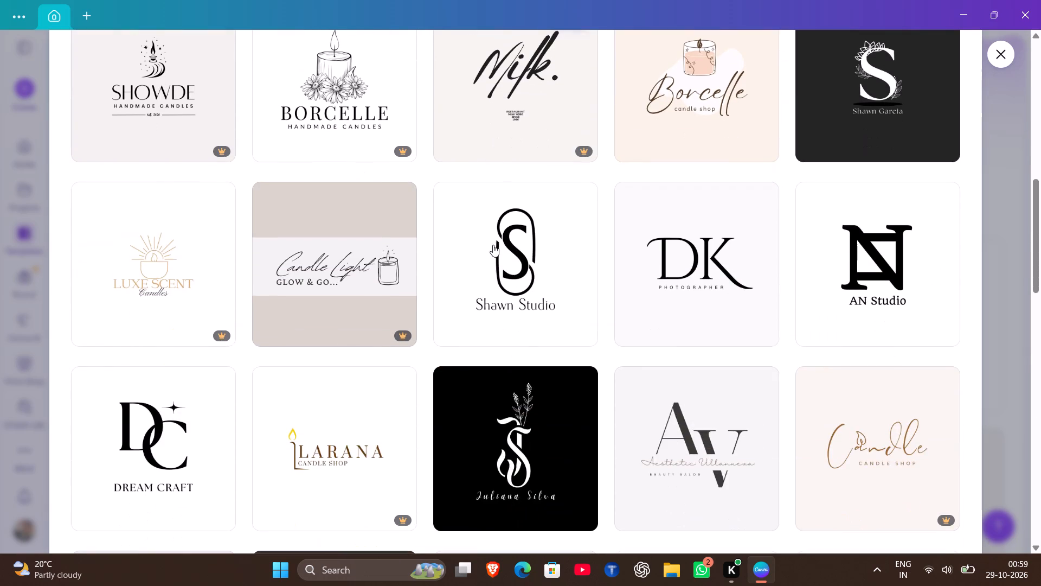
scroll(493, 245, down, 3)
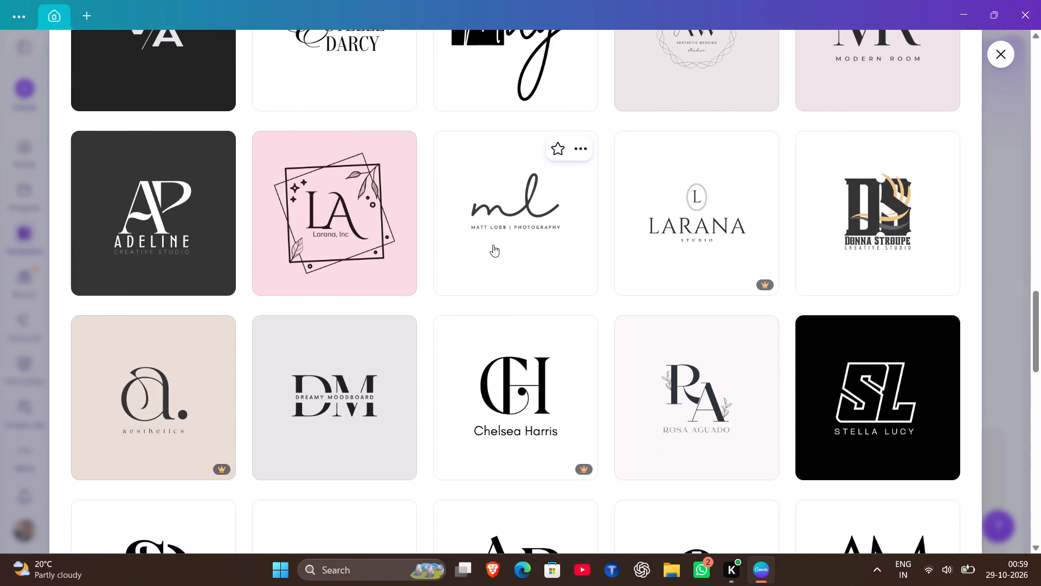
scroll(493, 245, down, 5)
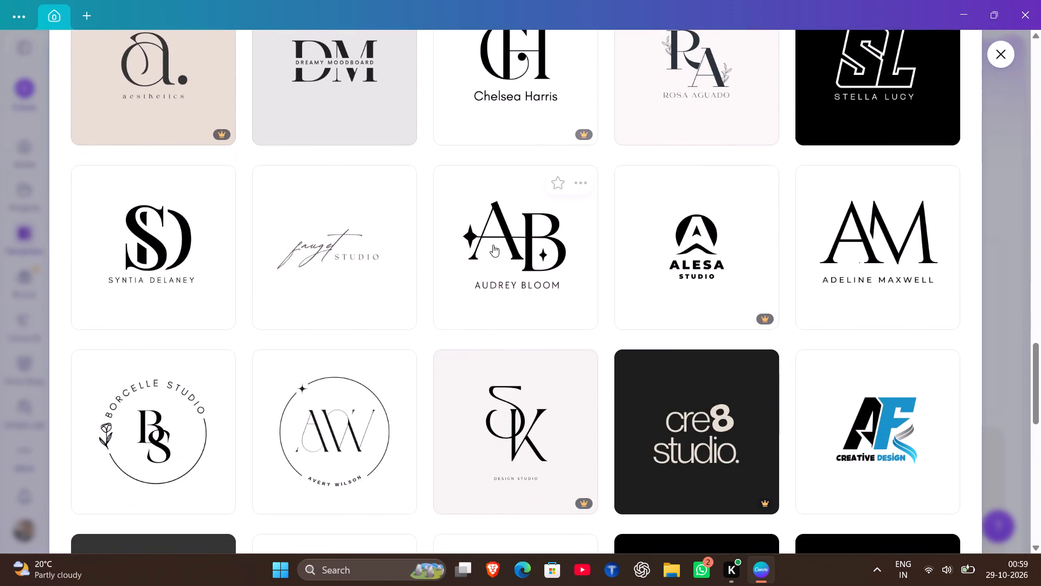
scroll(493, 245, down, 1)
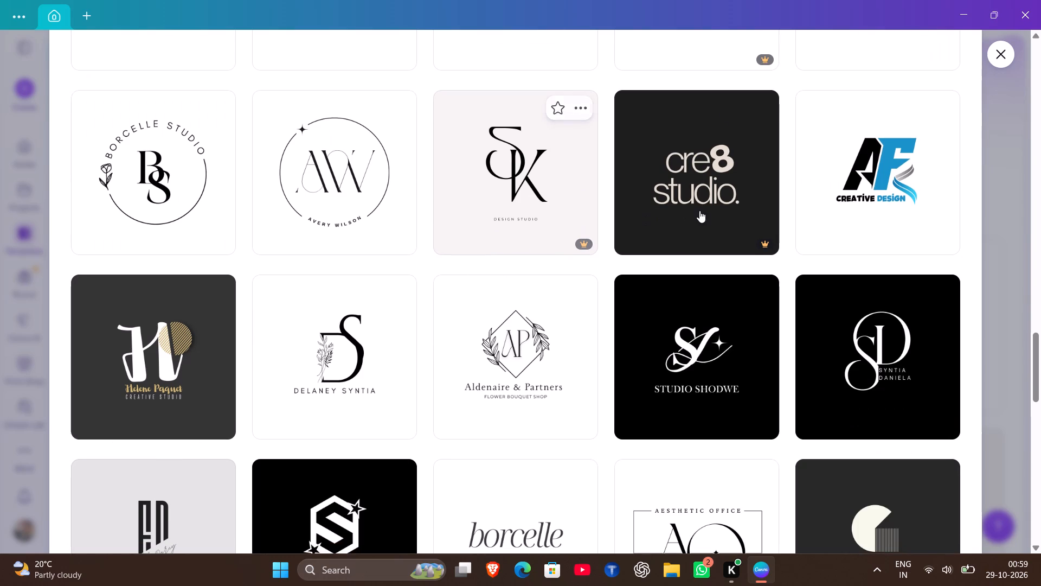
Open the black-and-blue AF Creative Design logo template for customizing.
click(849, 208)
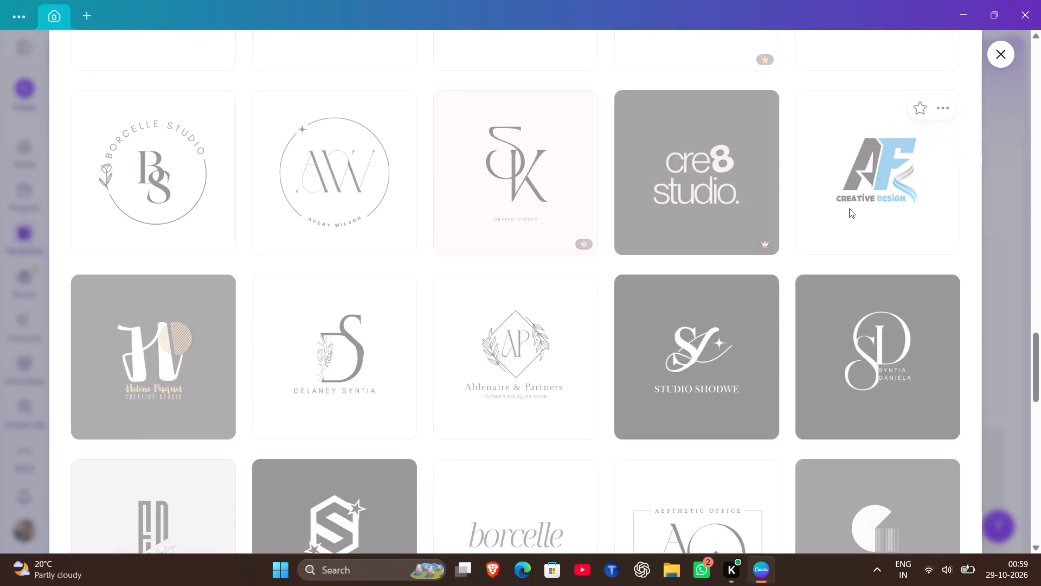
click(773, 205)
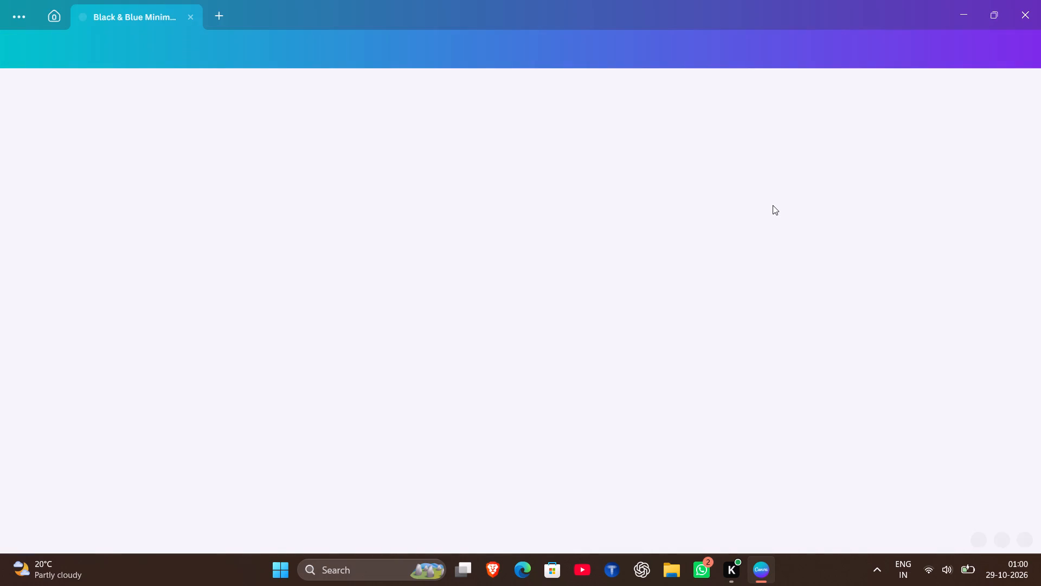
Replace the monogram's blue letter F with G and its black letter A with S.
click(616, 228)
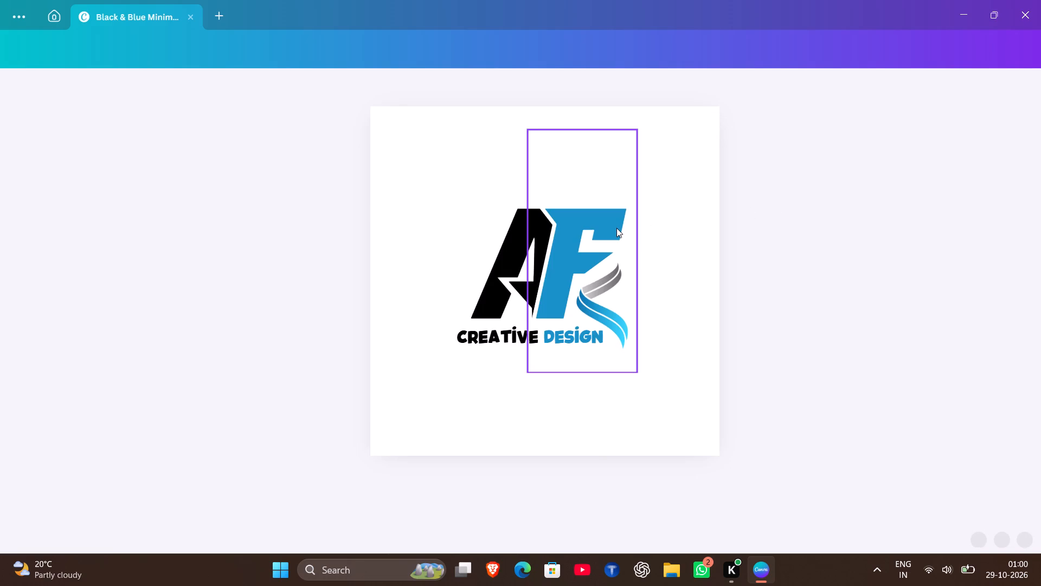
click(616, 228)
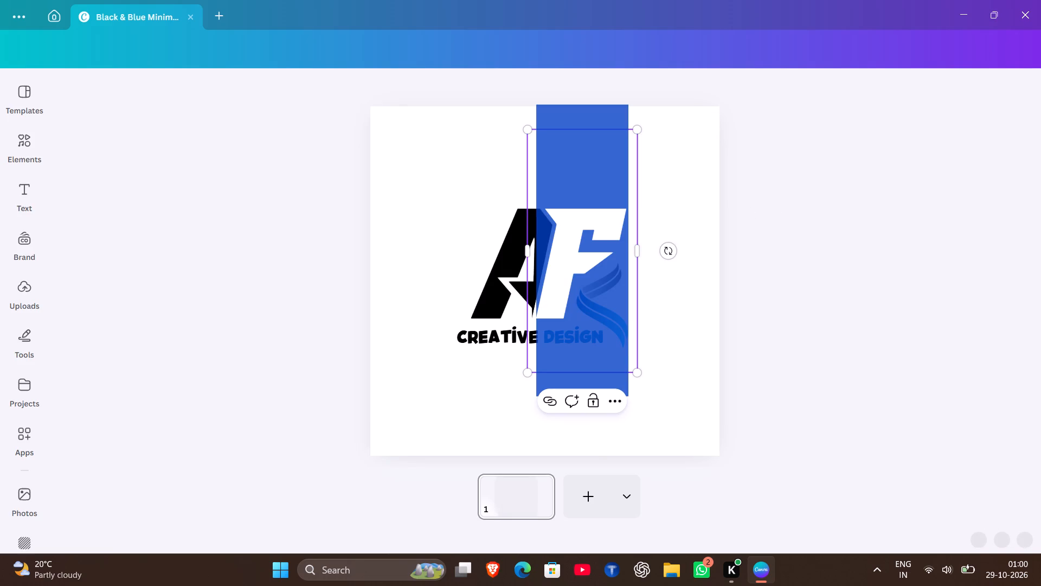
key(BackSpace)
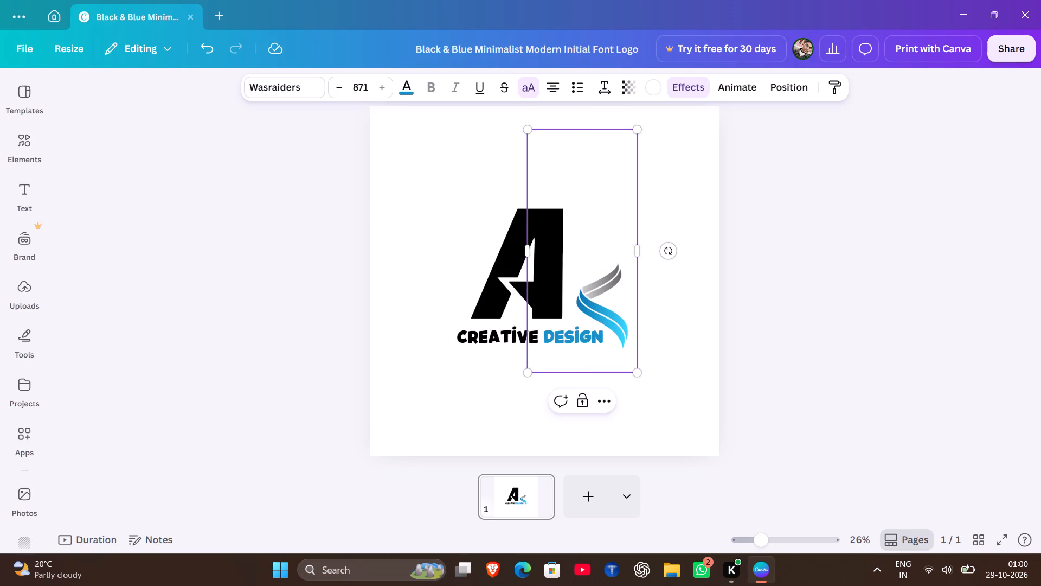
key(g)
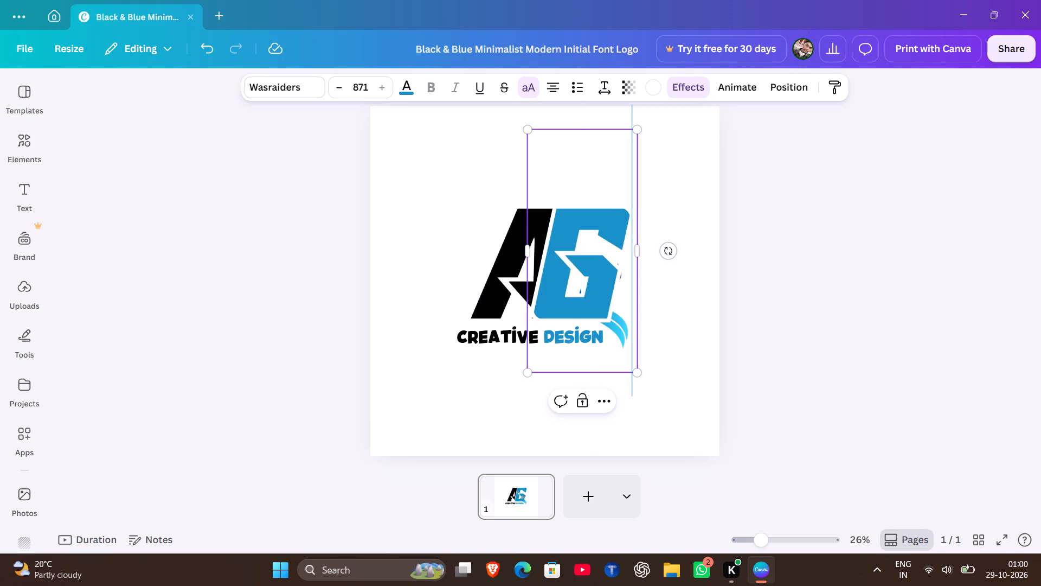
click(505, 257)
click(505, 257)
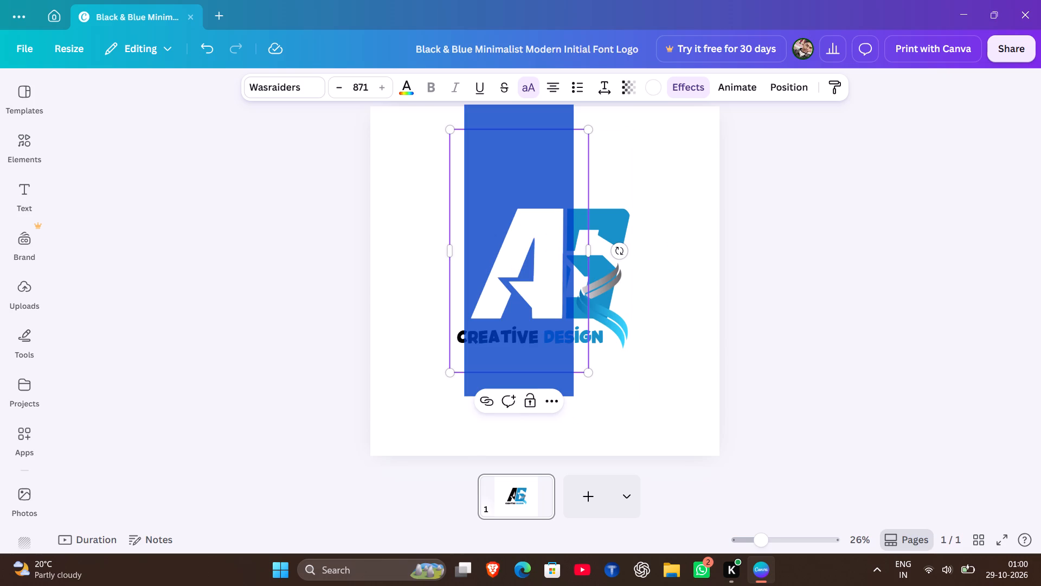
key(BackSpace)
key(s)
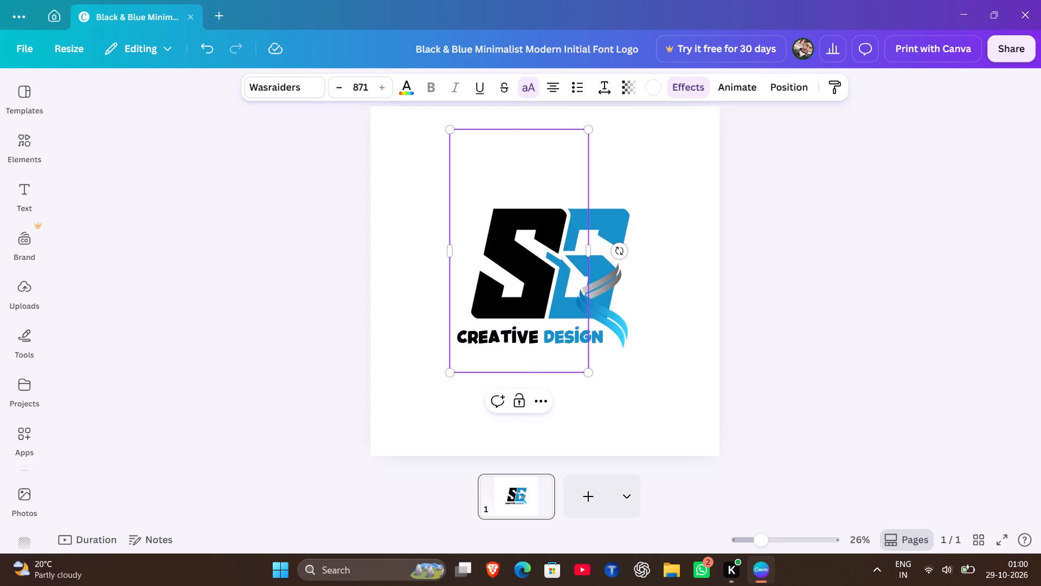
Delete the grey-and-blue swoosh graphic overlapping the letter G.
click(614, 303)
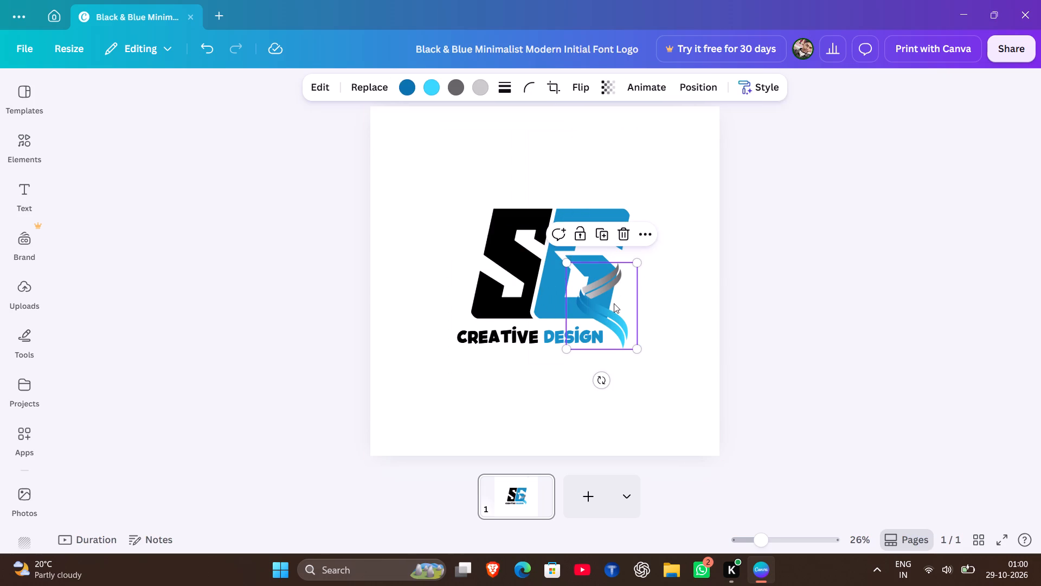
click(620, 241)
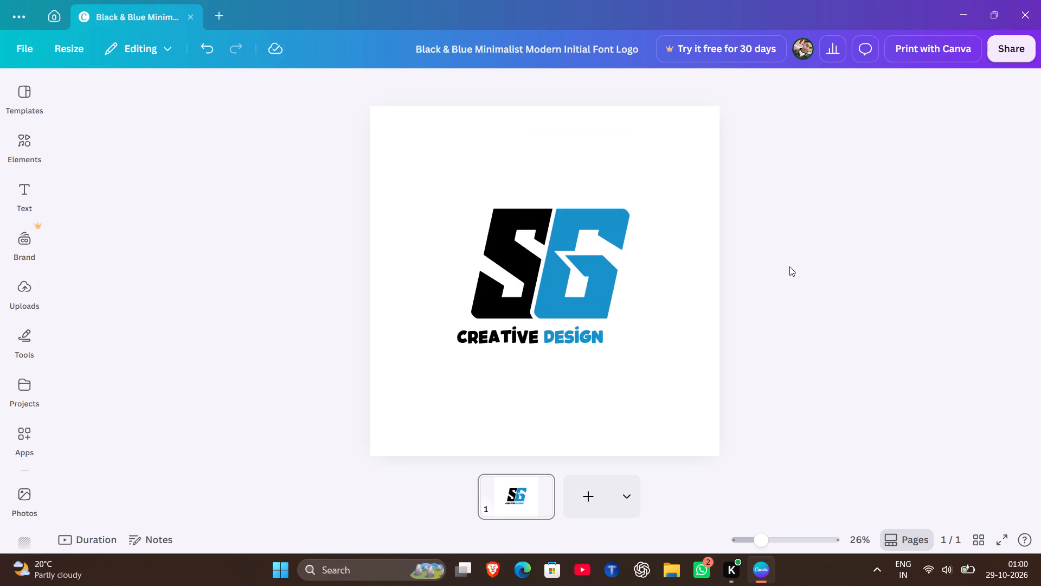
Change the letter S to orange #ff751f.
click(482, 241)
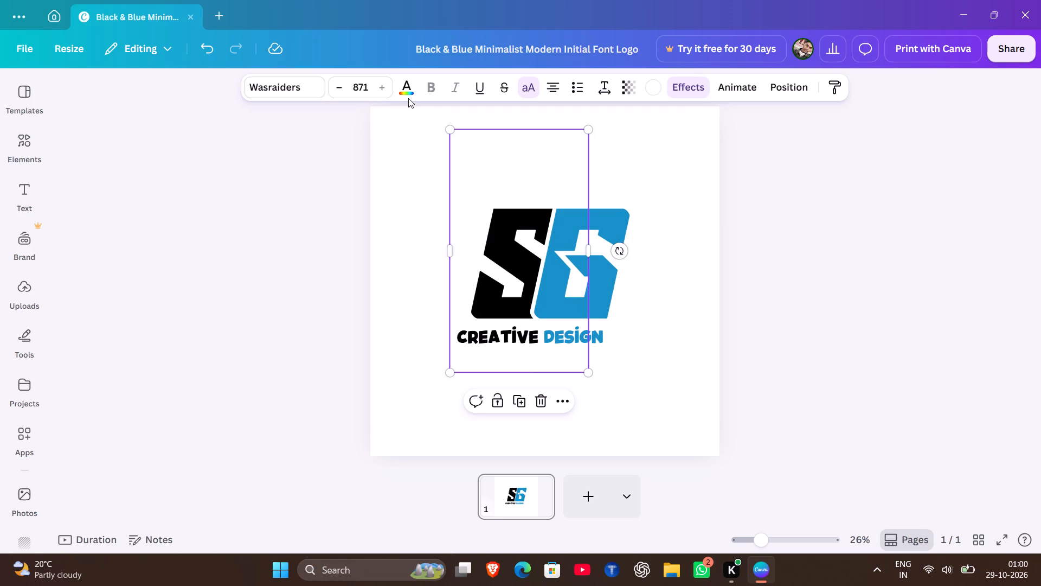
click(407, 95)
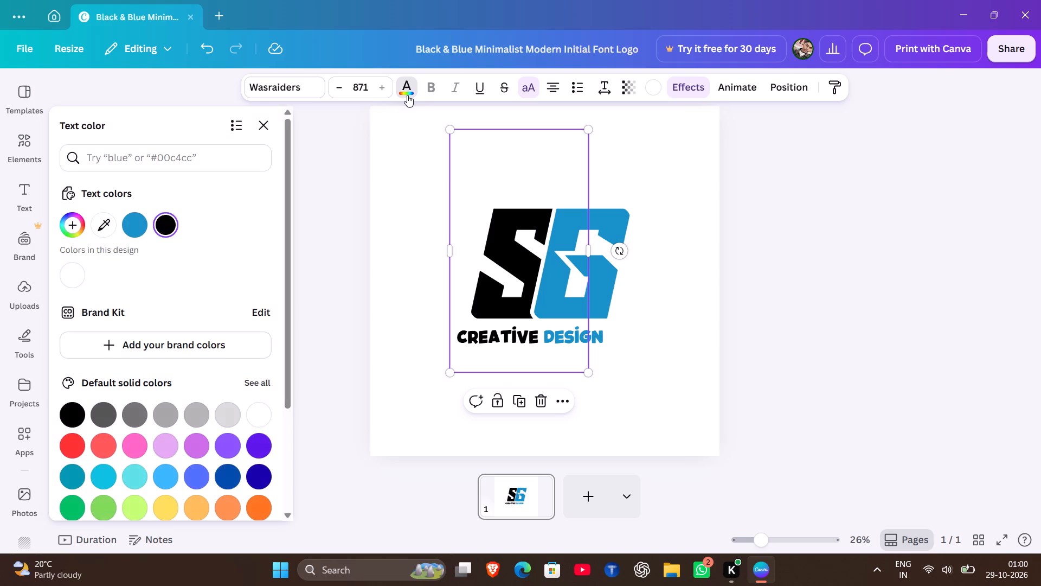
click(262, 504)
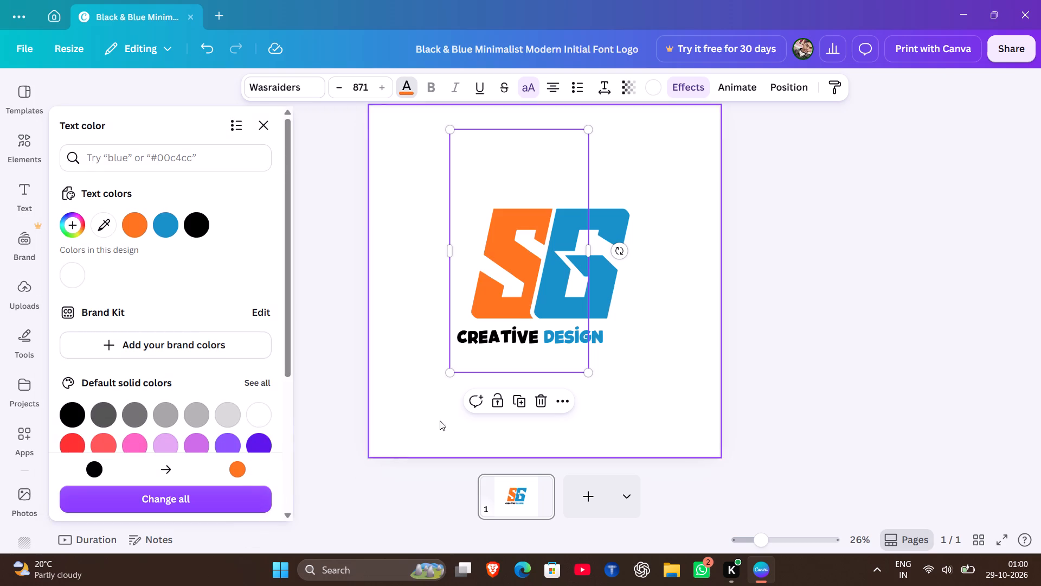
Recolour the letter G with the custom dark navy #13056A.
click(562, 281)
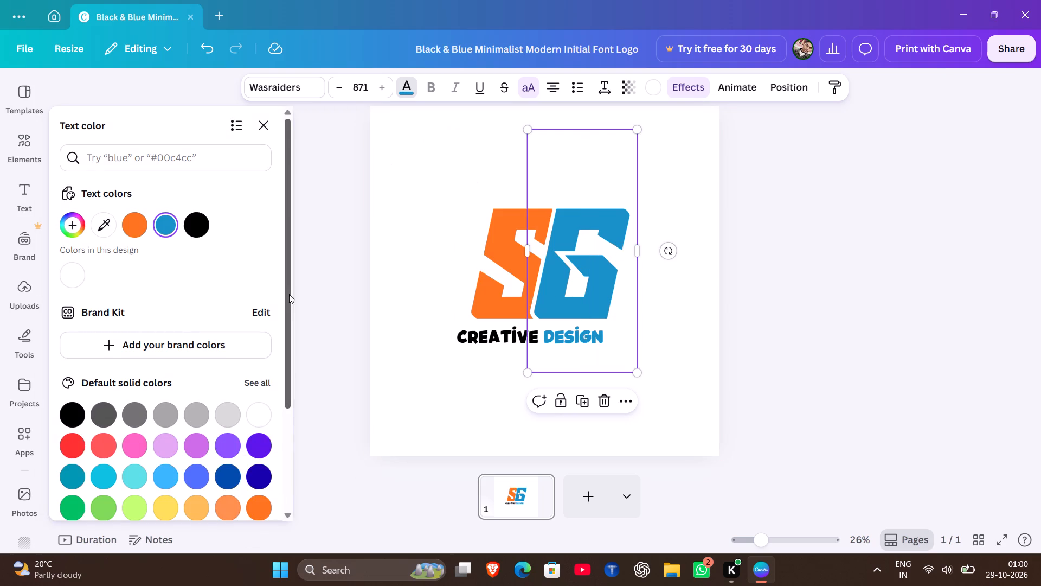
click(252, 473)
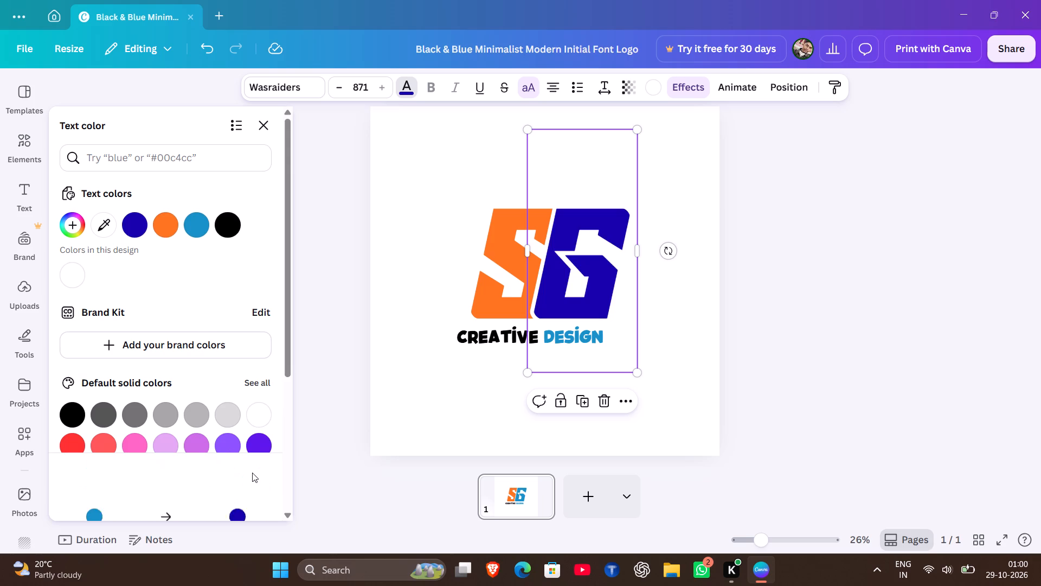
scroll(252, 473, down, 2)
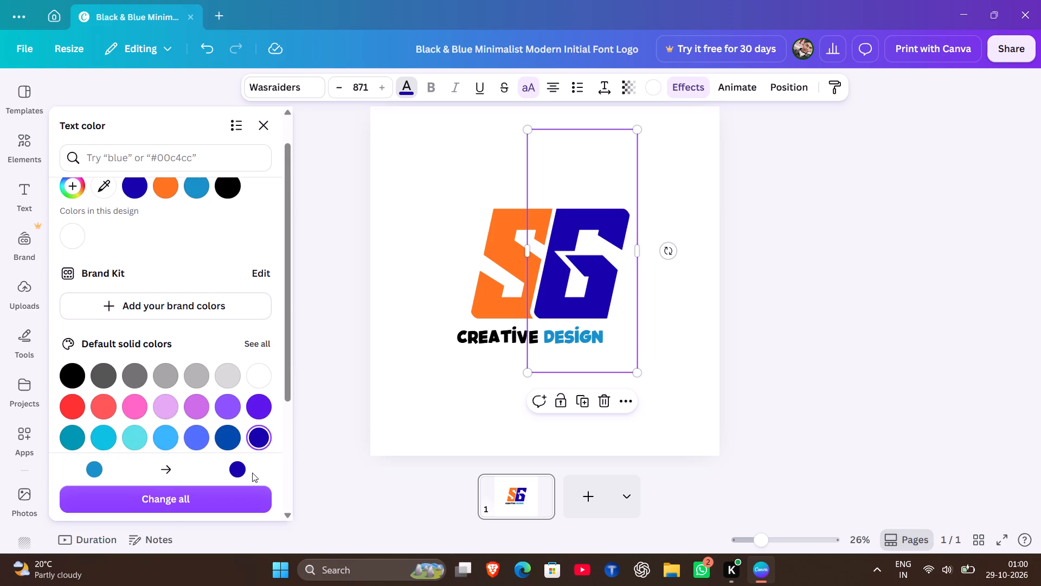
scroll(252, 473, down, 1)
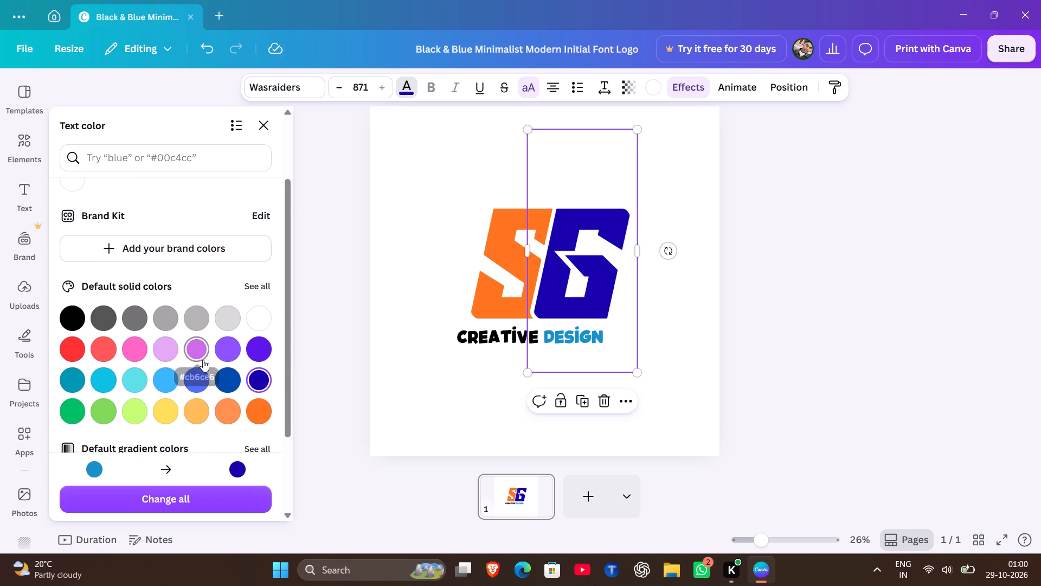
scroll(143, 282, up, 4)
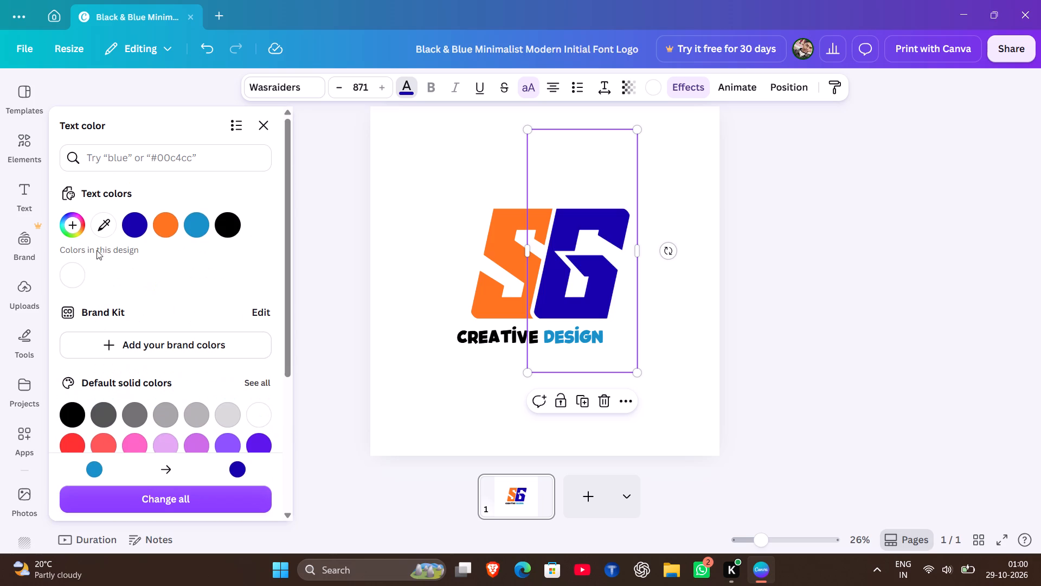
click(77, 232)
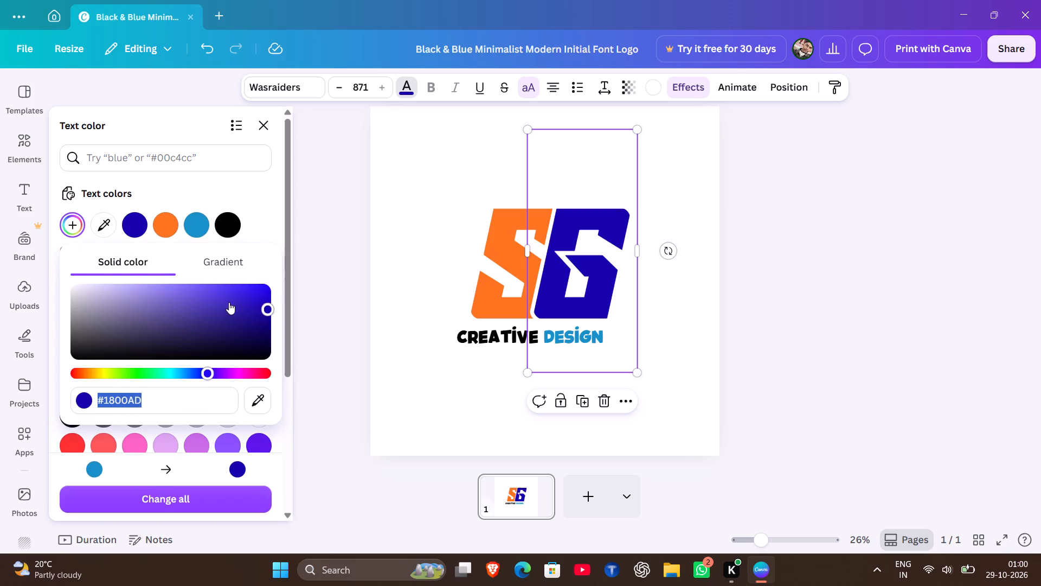
click(257, 327)
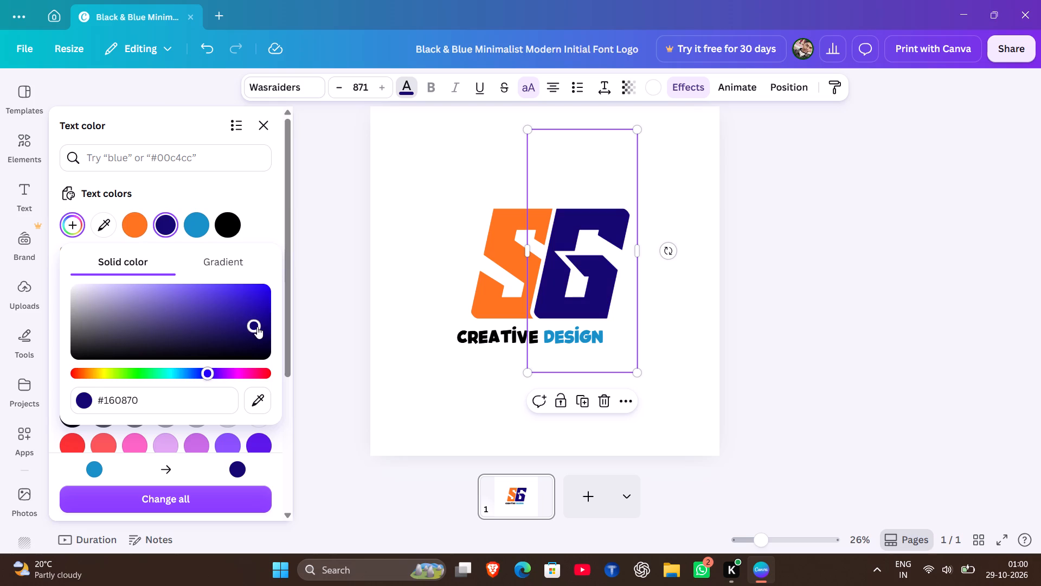
click(261, 328)
click(758, 257)
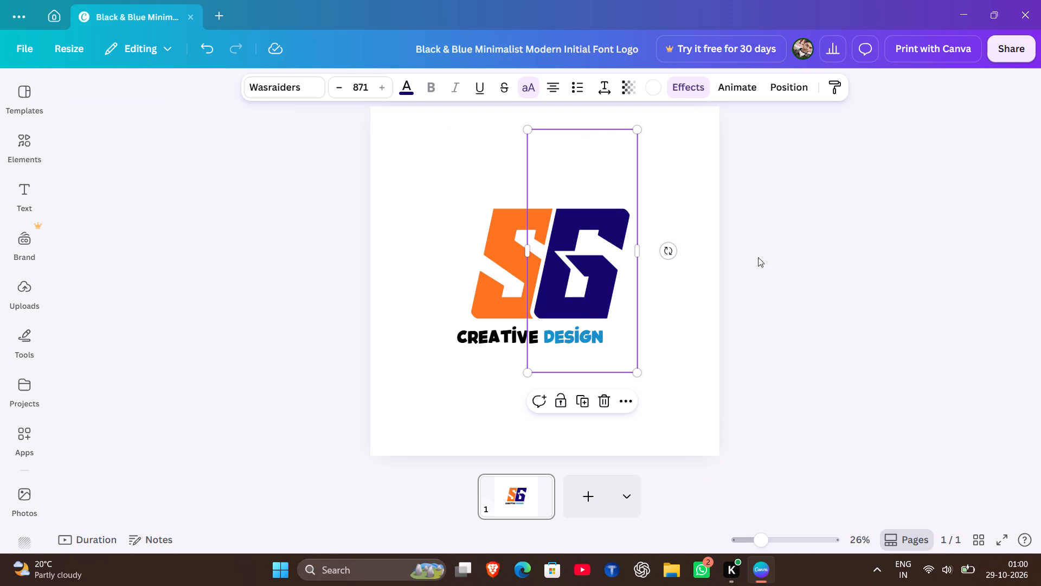
click(758, 257)
Remove both tagline words, DESIGN and CREATIVE, from beneath the monogram.
click(522, 335)
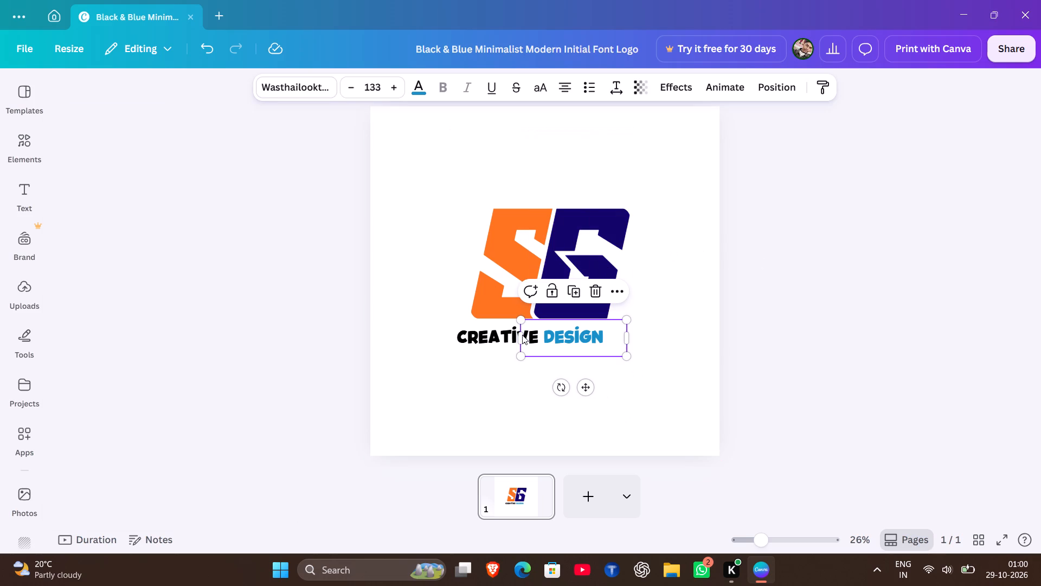
click(522, 335)
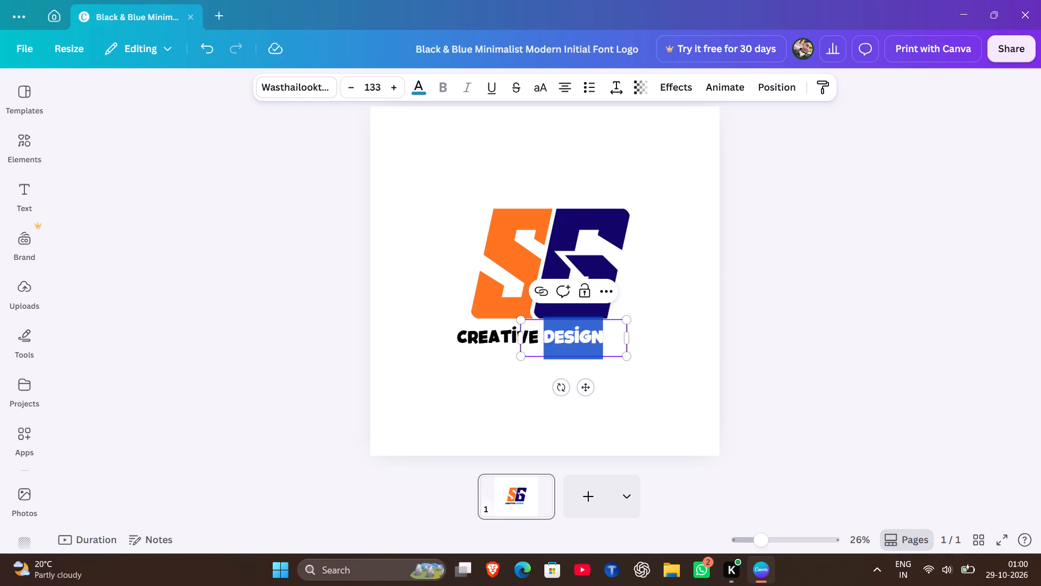
key(BackSpace)
click(506, 329)
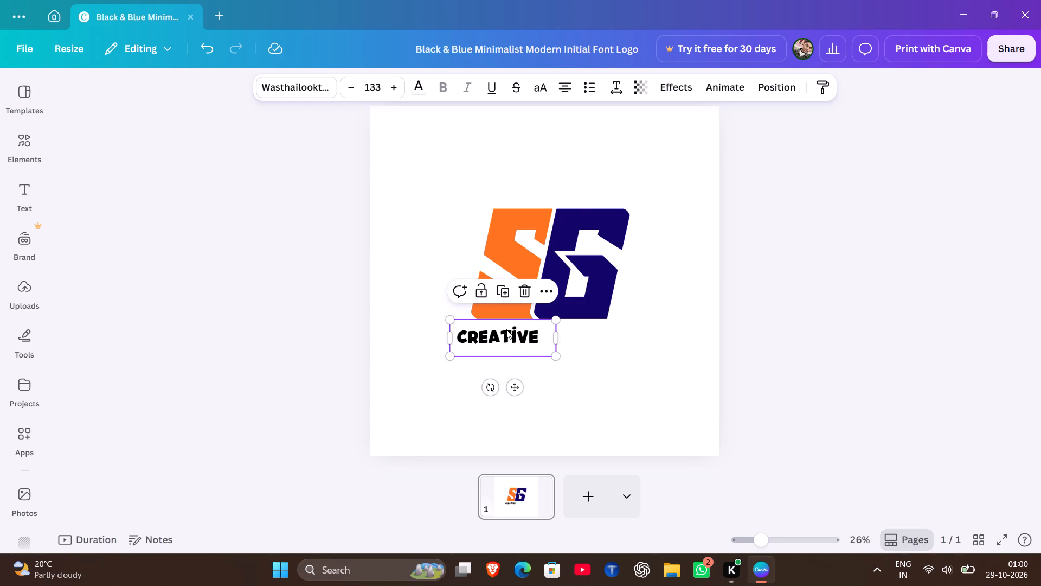
click(506, 329)
key(BackSpace)
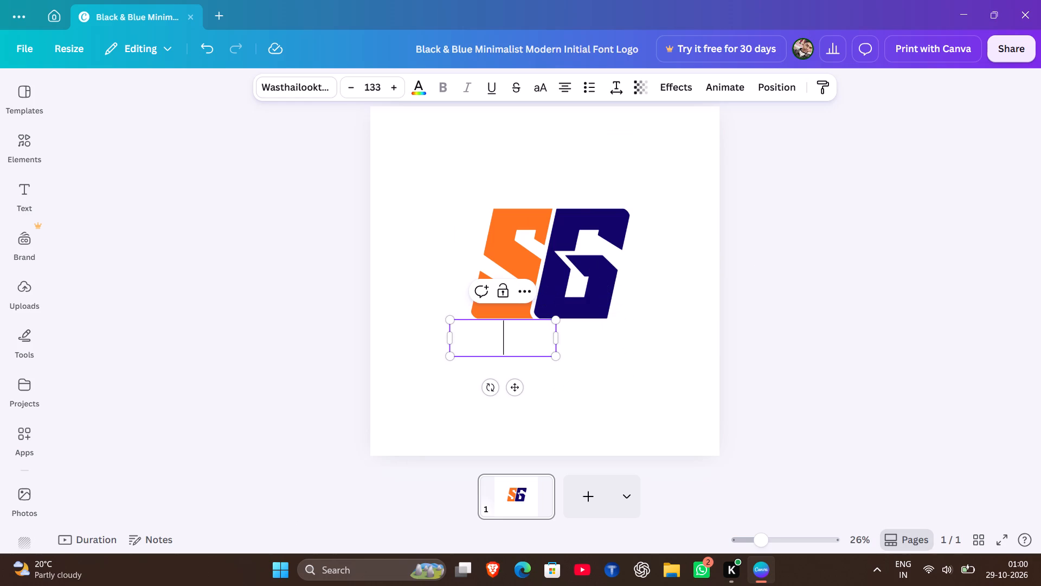
click(791, 317)
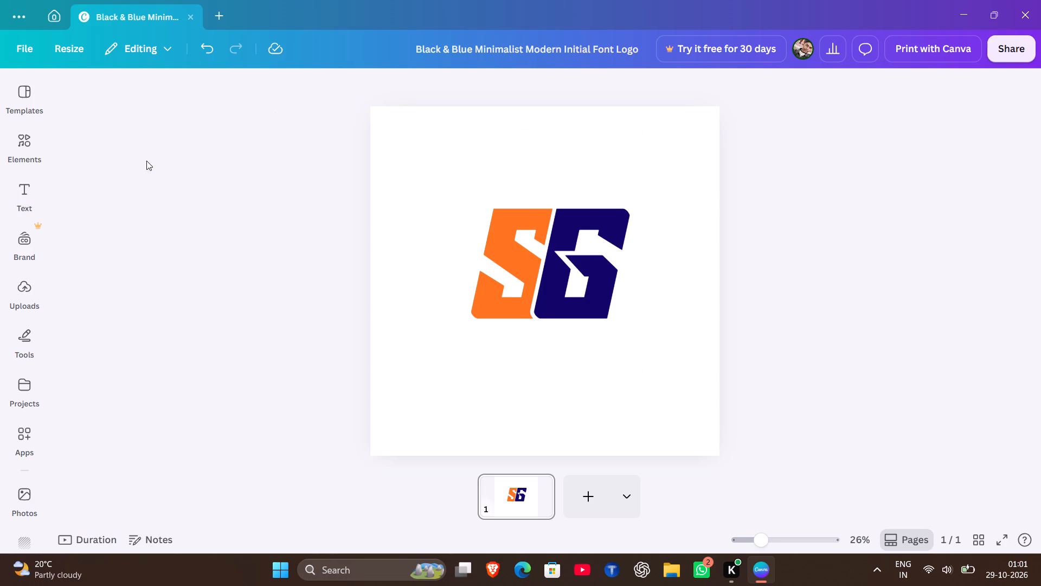
Browse the element library's shape categories, including lines, arrows, stars and polygons, for something to add to the SG monogram.
click(0, 134)
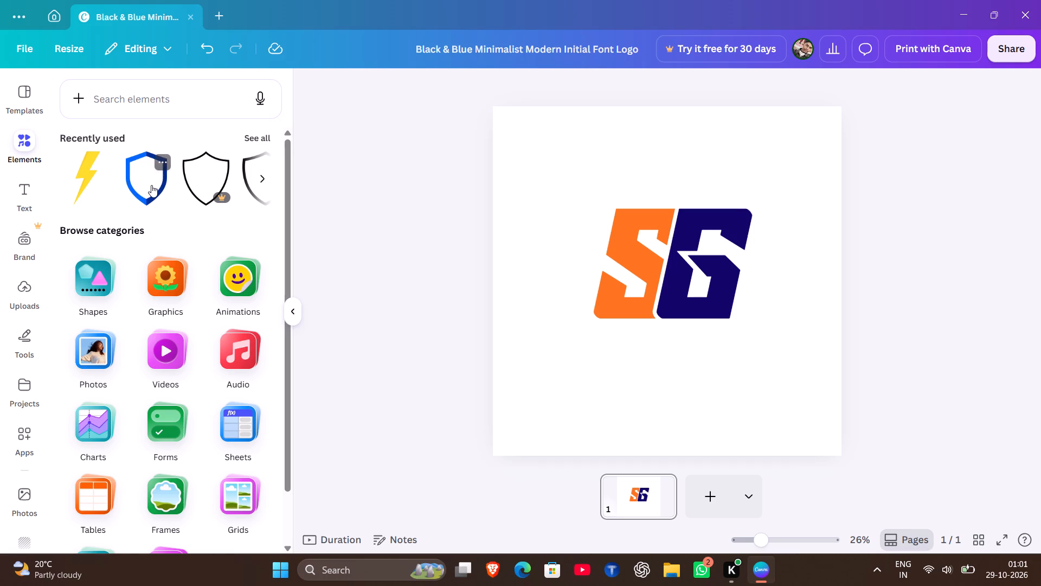
scroll(151, 185, down, 1)
click(99, 275)
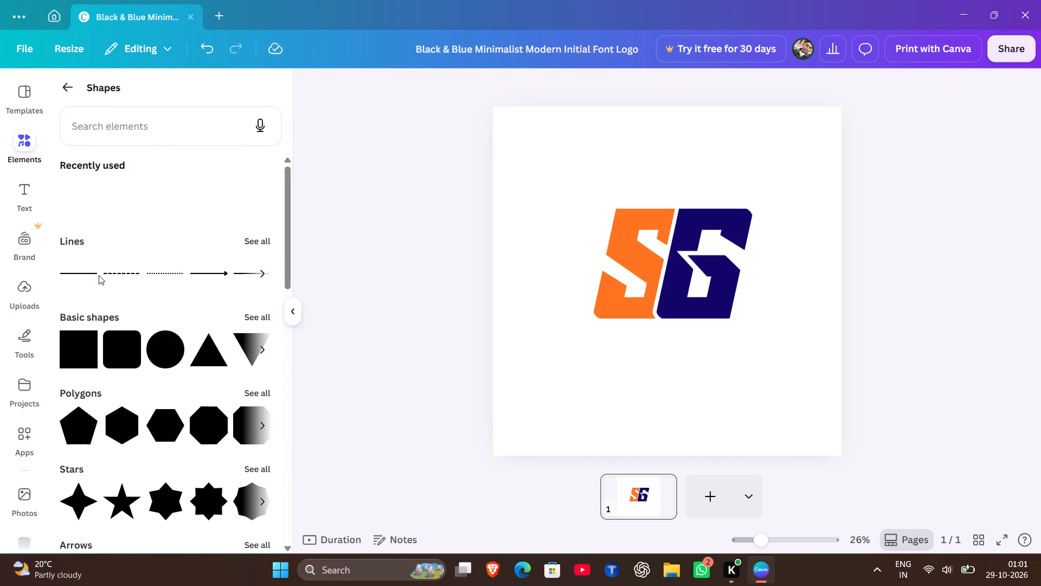
scroll(99, 275, down, 1)
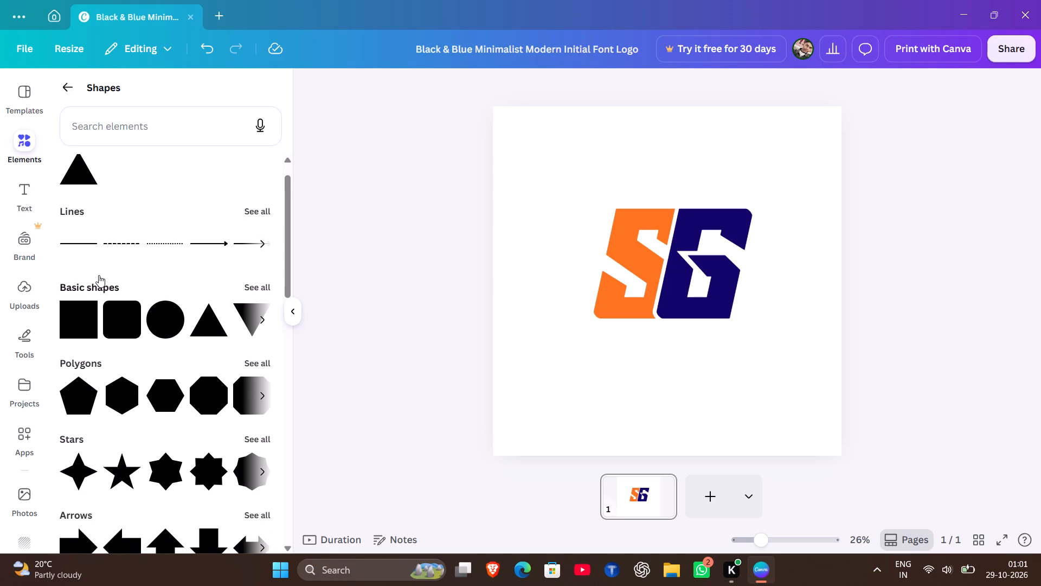
scroll(99, 275, down, 3)
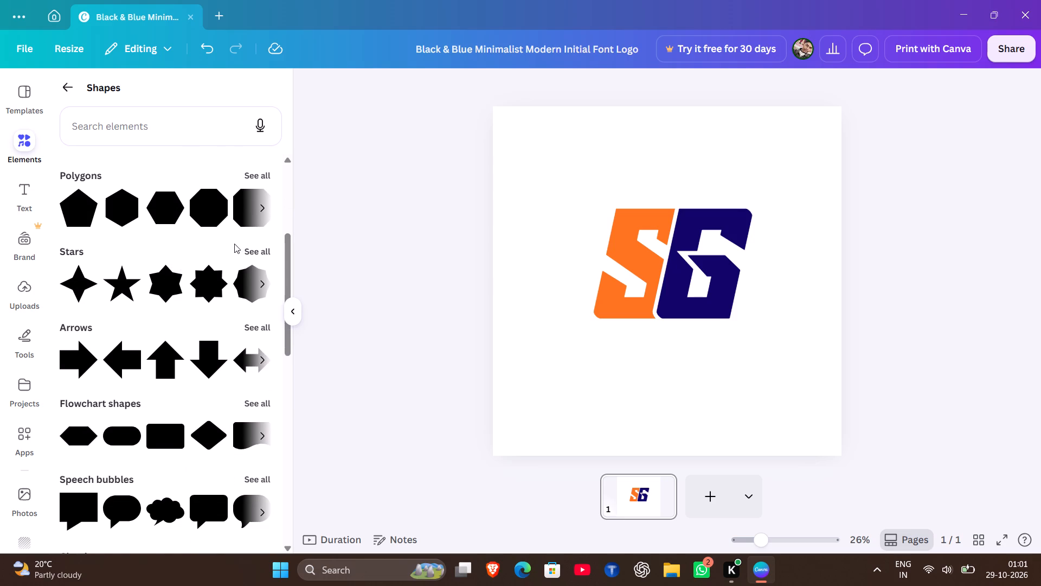
scroll(234, 244, down, 4)
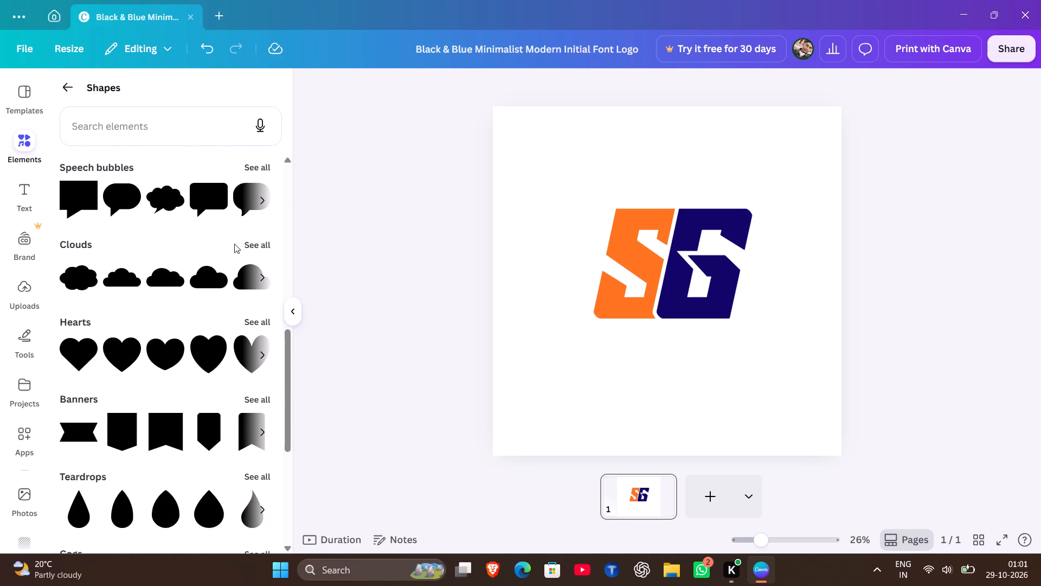
scroll(234, 244, down, 4)
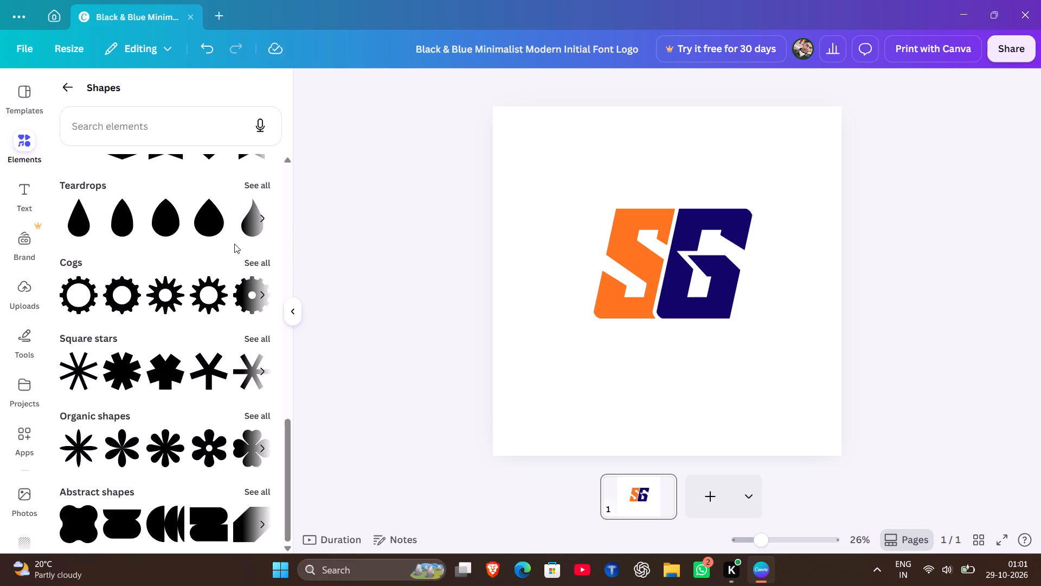
scroll(234, 244, down, 1)
scroll(234, 244, up, 3)
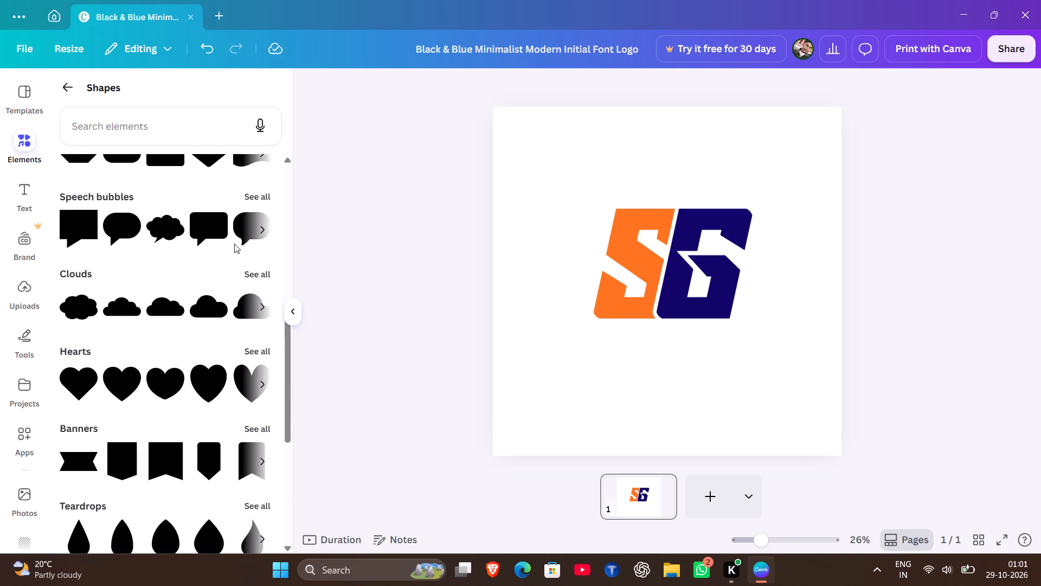
scroll(234, 244, up, 4)
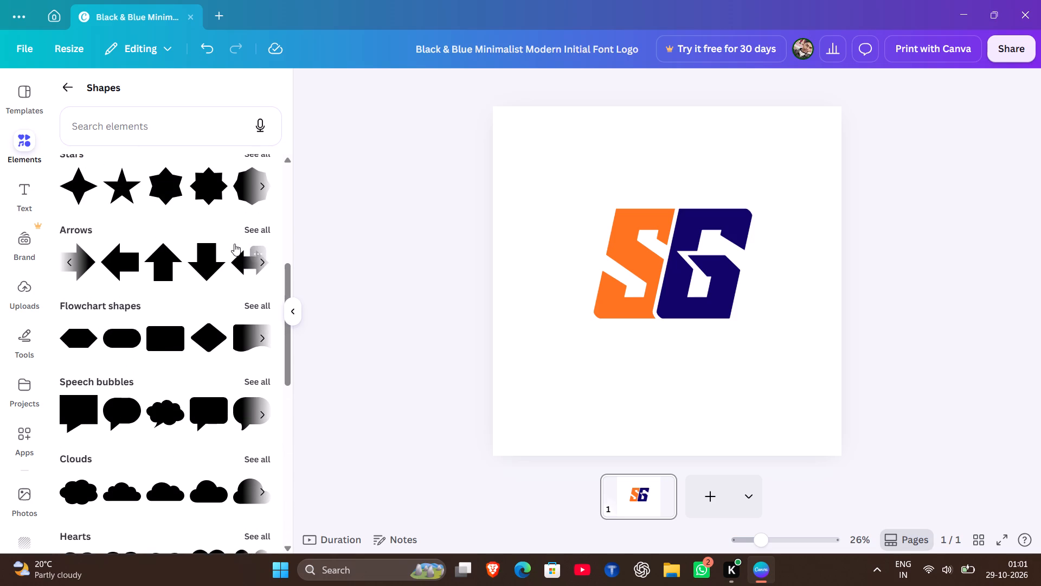
scroll(234, 244, left, 3)
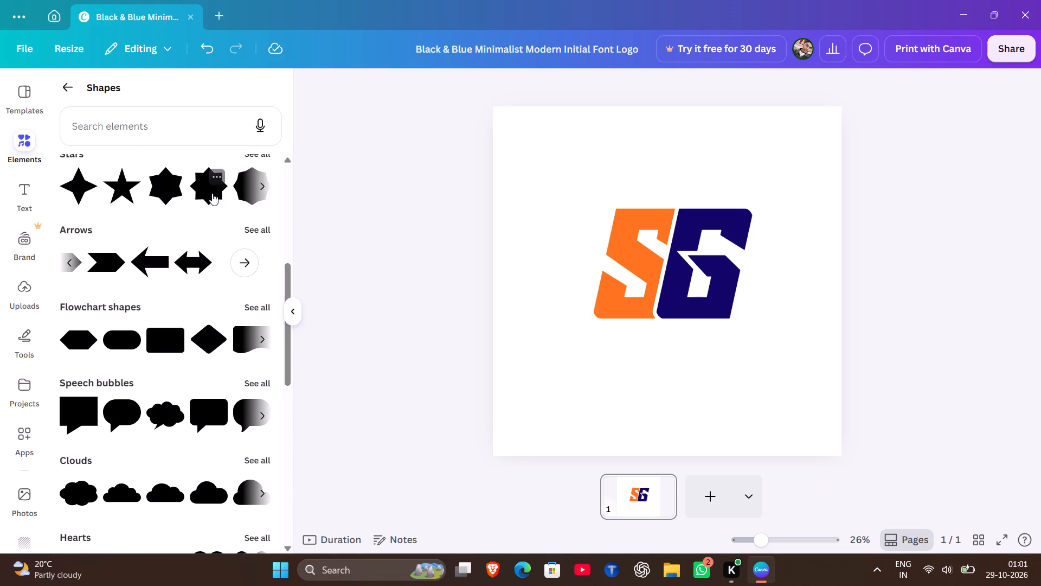
scroll(212, 193, left, 5)
scroll(212, 193, up, 1)
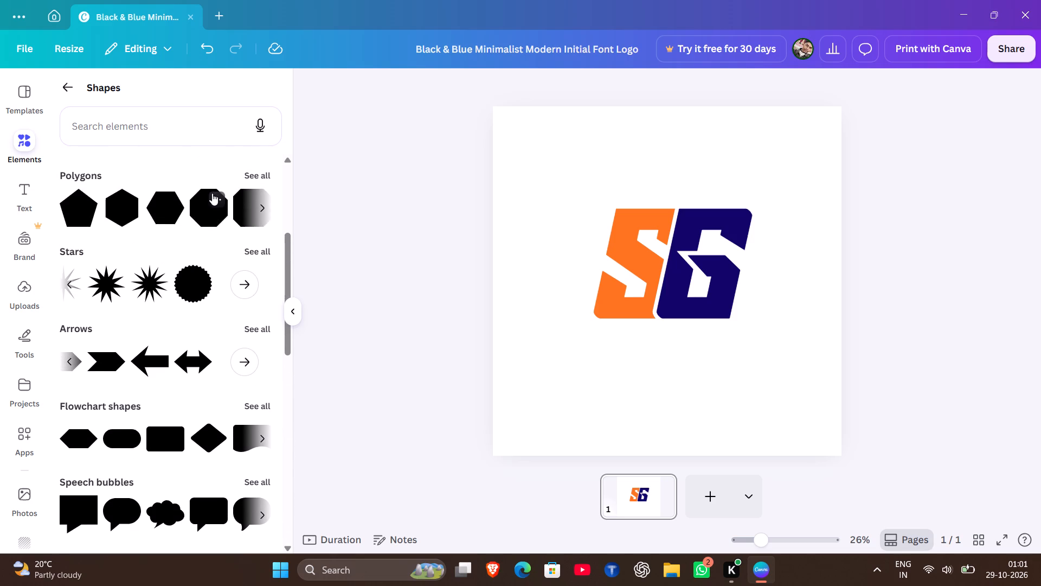
scroll(212, 193, left, 3)
scroll(212, 193, up, 1)
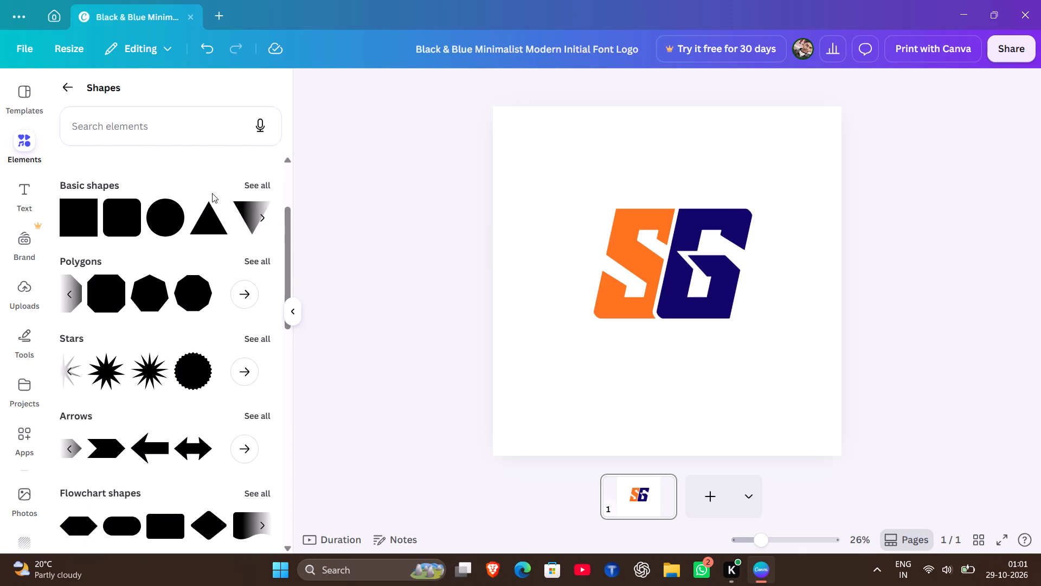
click(240, 283)
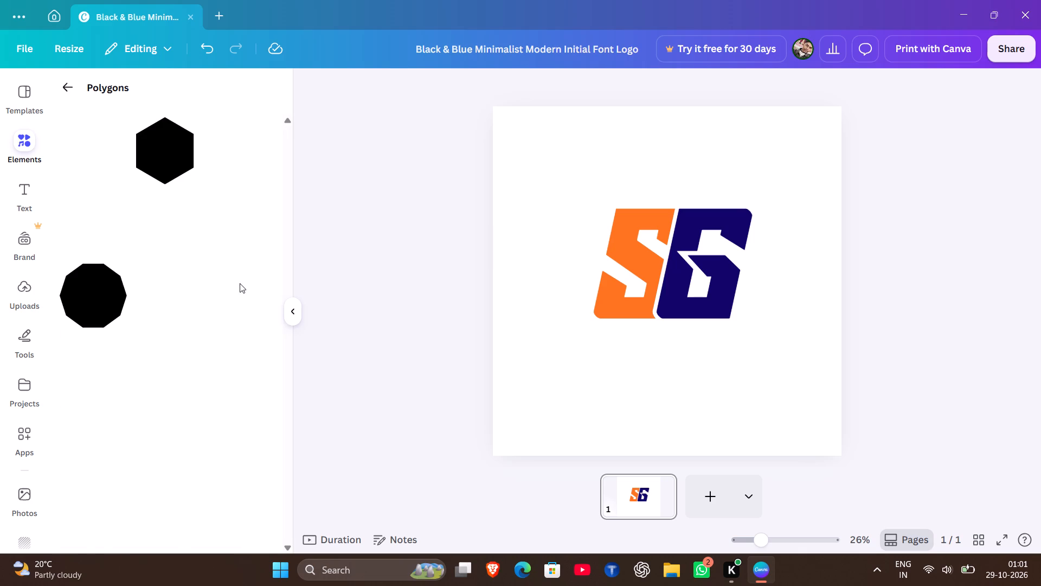
click(70, 89)
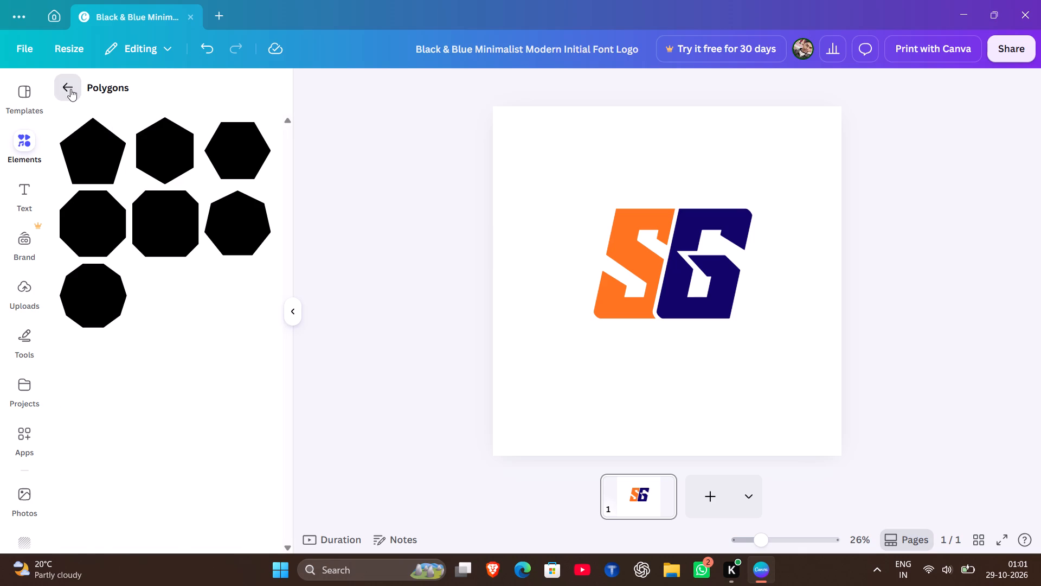
scroll(127, 206, up, 2)
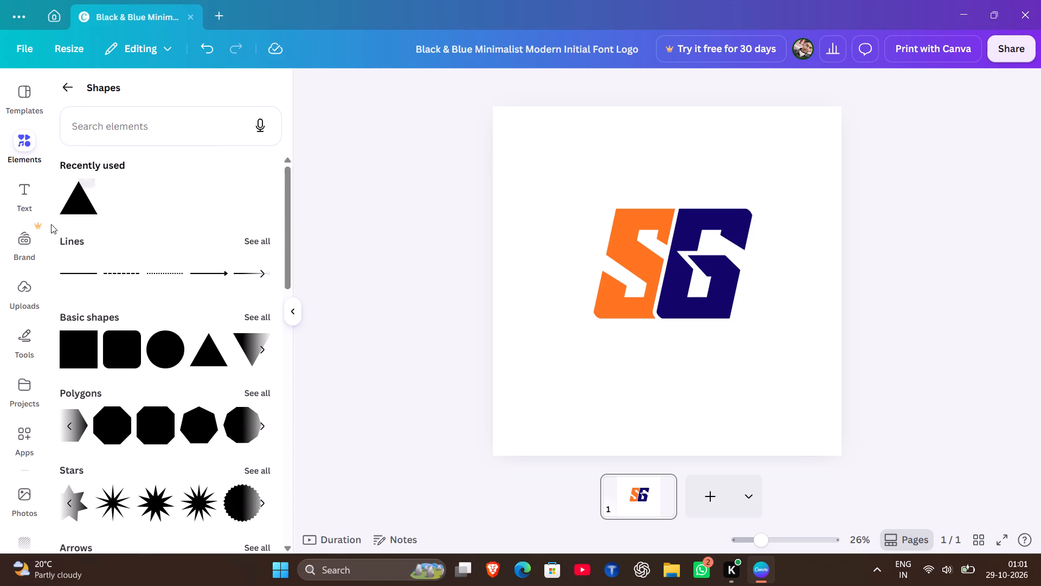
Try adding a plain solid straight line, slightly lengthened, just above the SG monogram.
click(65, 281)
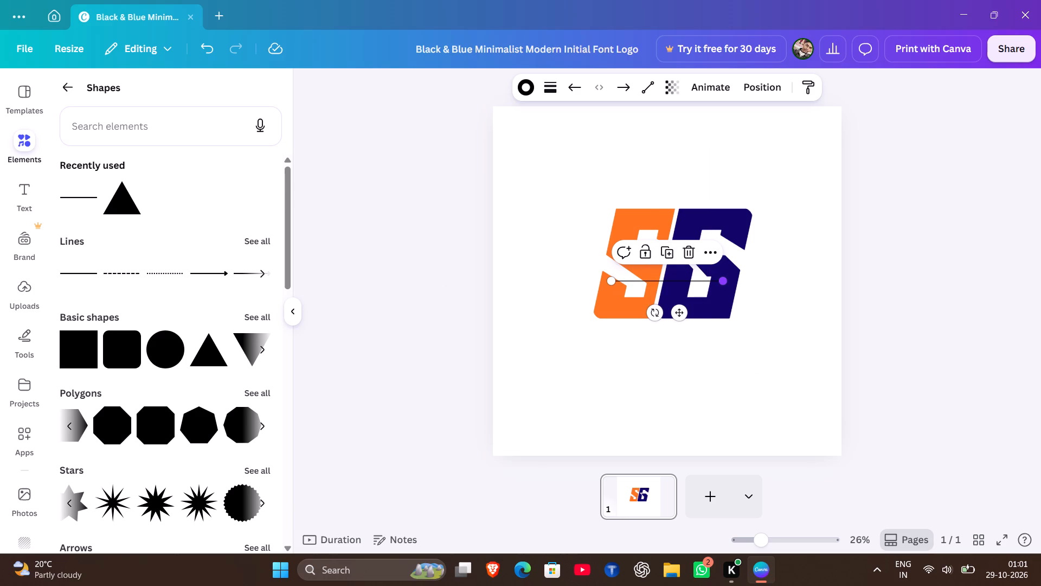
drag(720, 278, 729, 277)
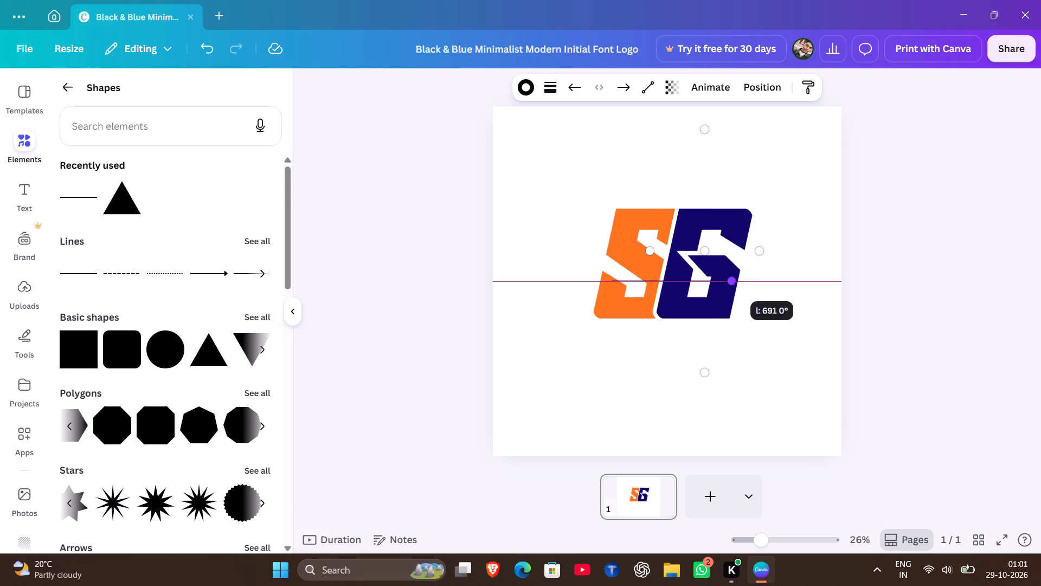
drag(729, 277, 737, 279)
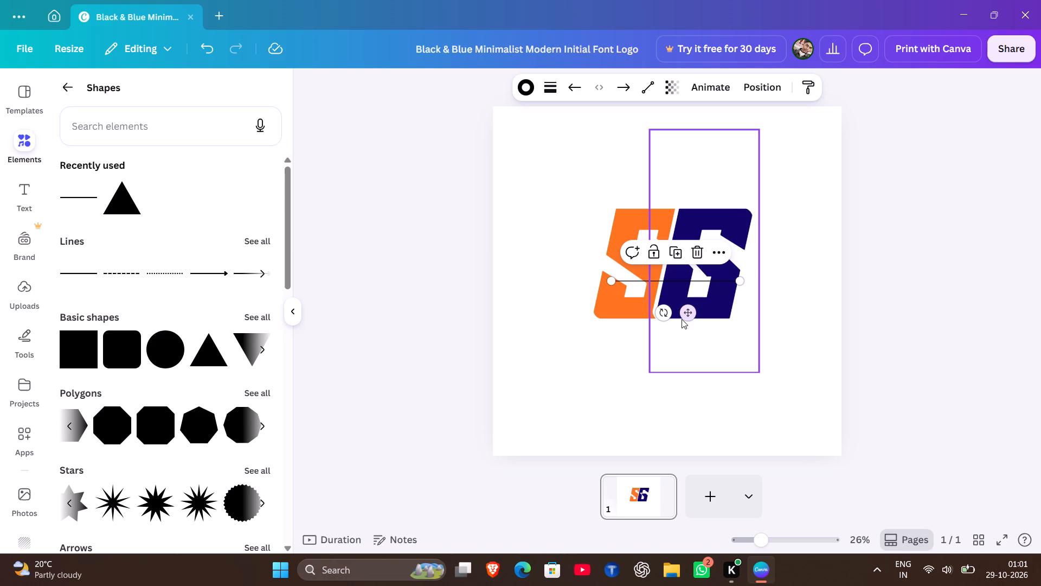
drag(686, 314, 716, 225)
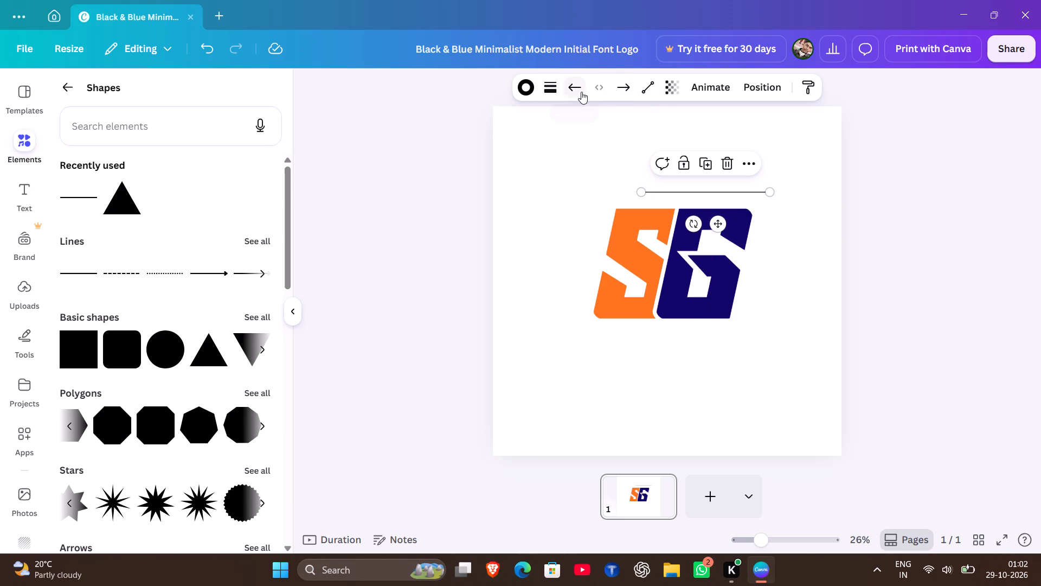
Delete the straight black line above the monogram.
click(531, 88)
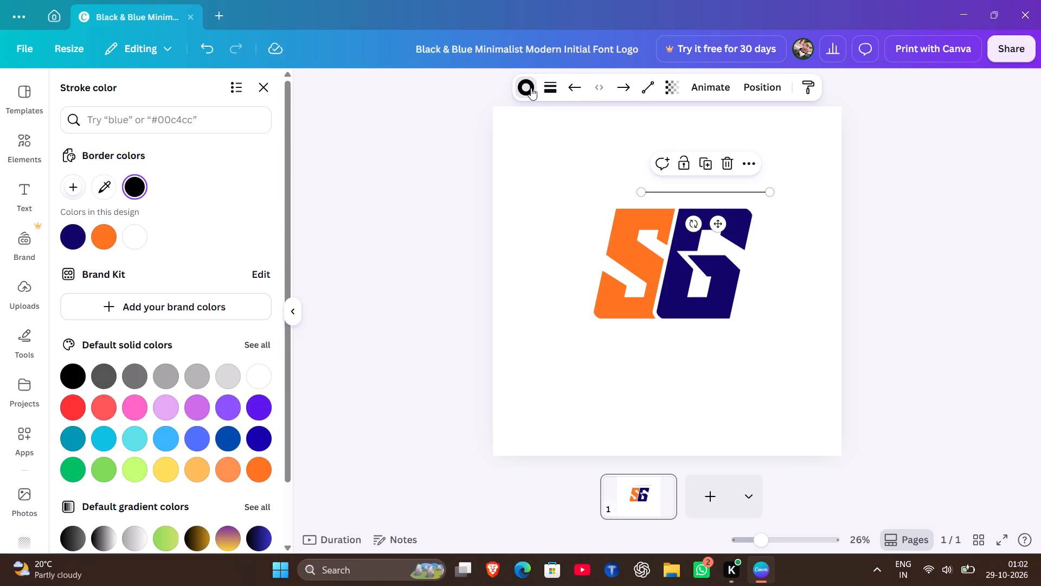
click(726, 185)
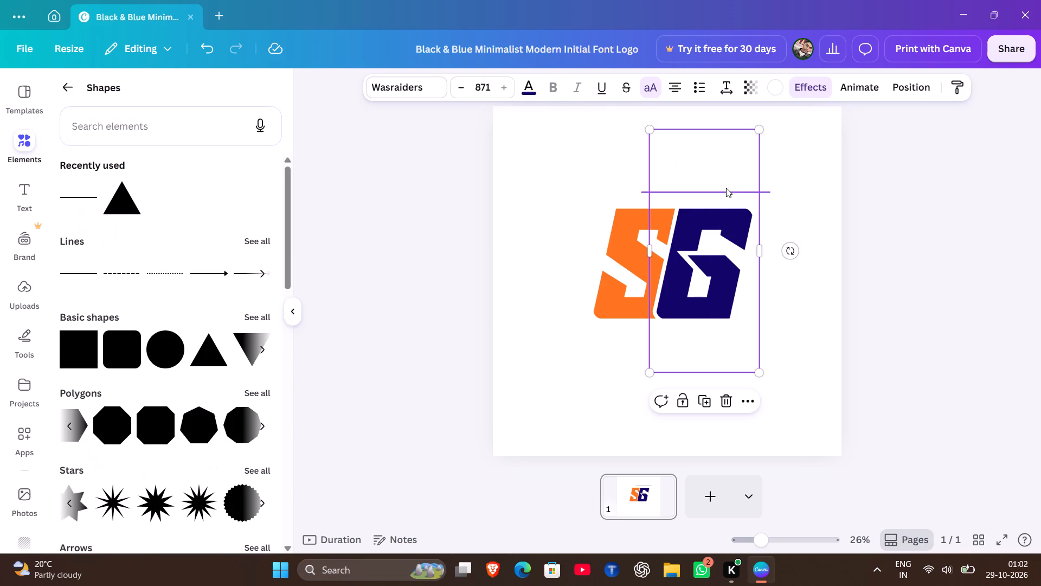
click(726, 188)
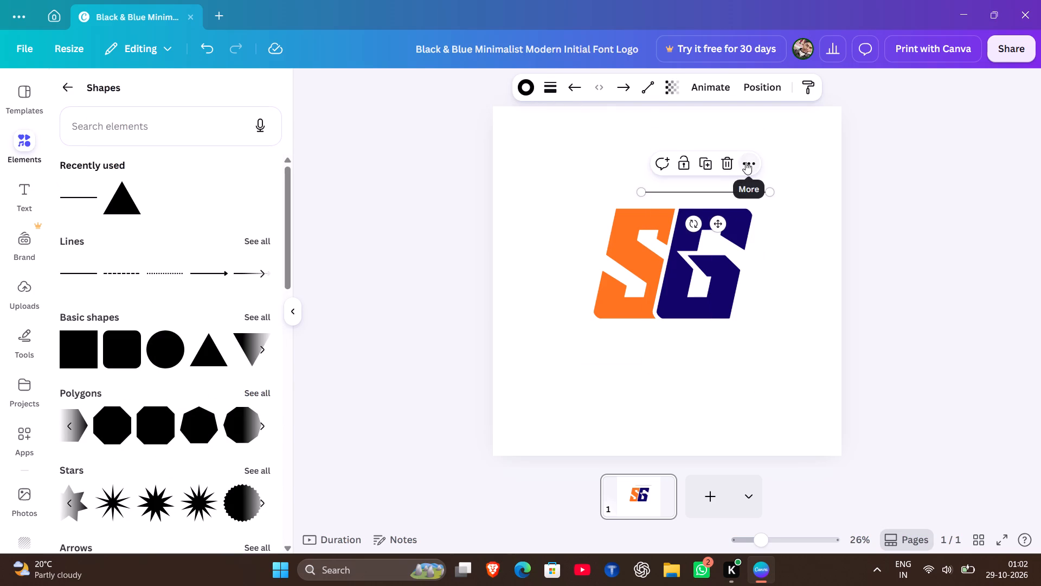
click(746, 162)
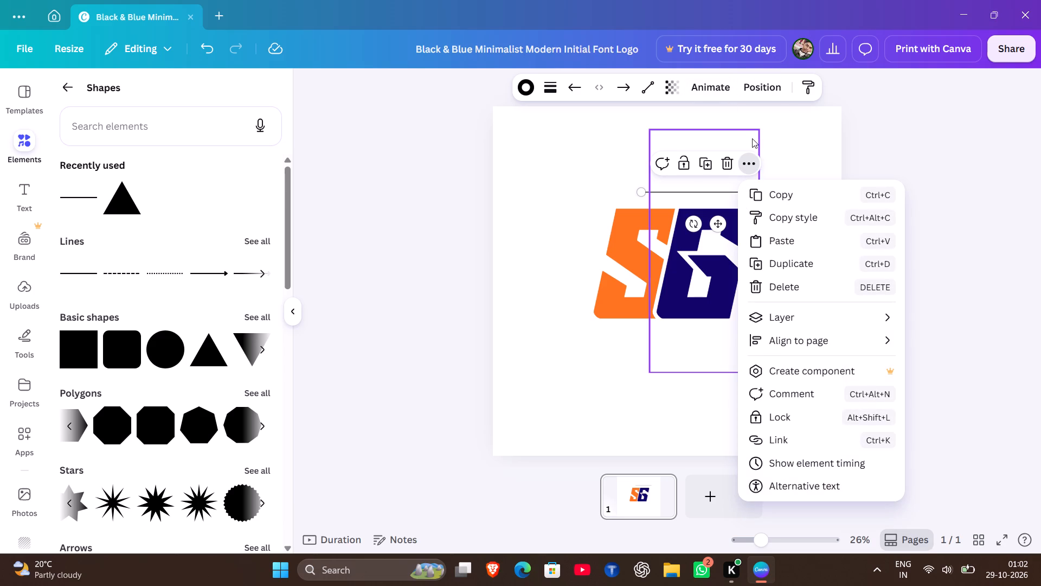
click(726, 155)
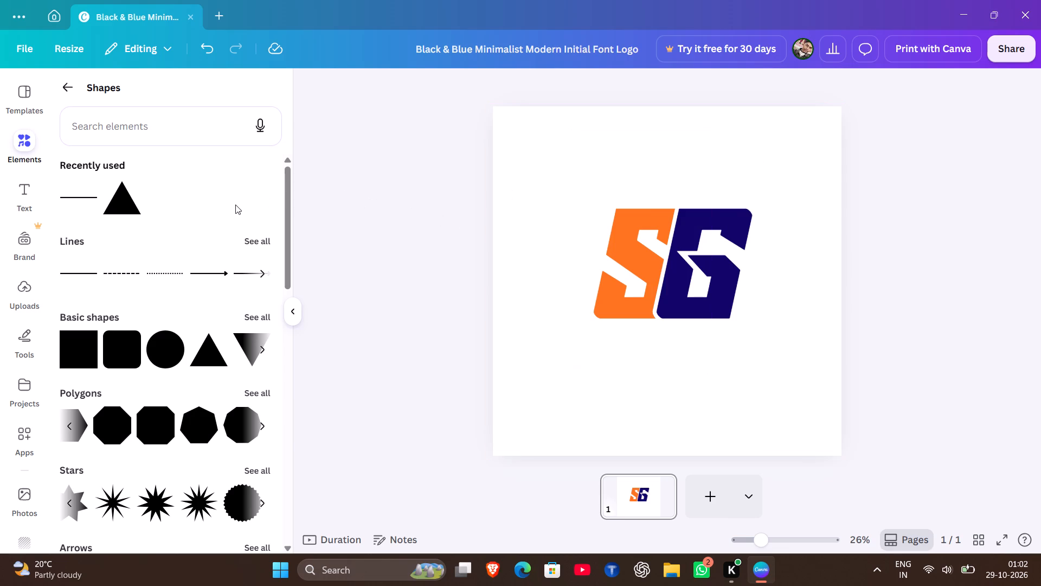
Add the black double-outlined shield graphic from the recently used graphics so that it frames the SG monogram.
click(63, 90)
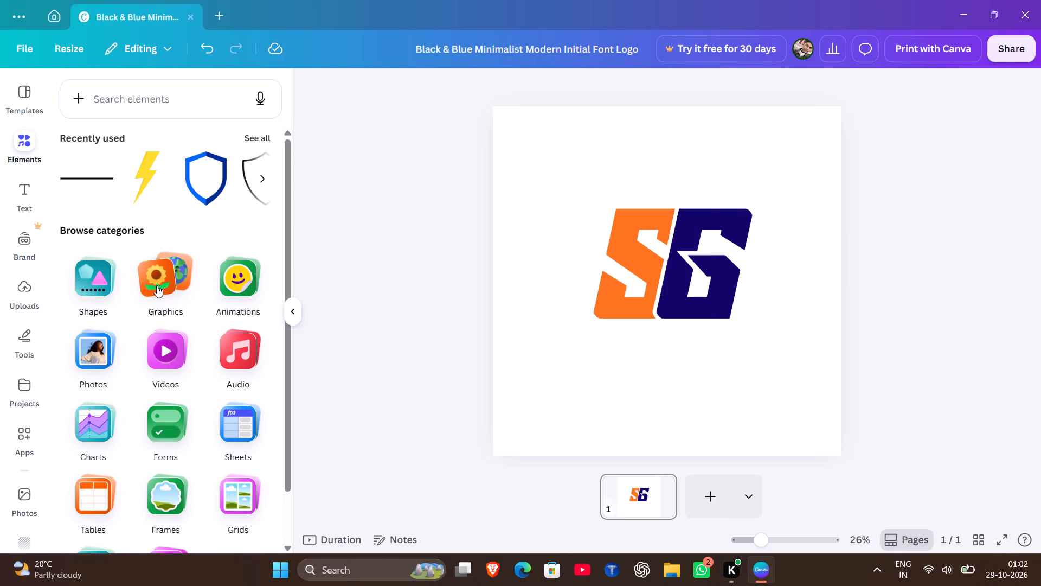
click(157, 285)
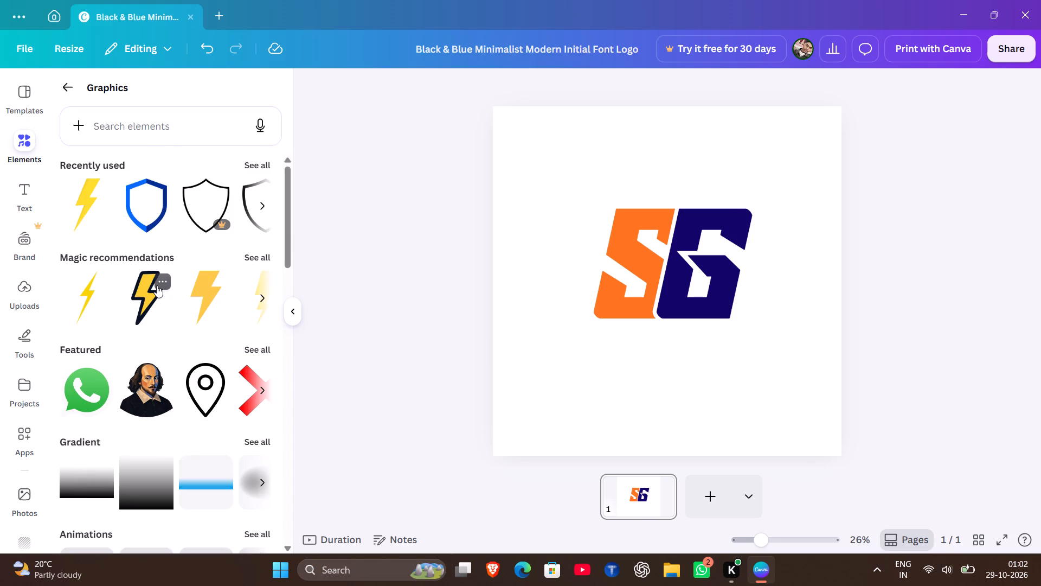
scroll(157, 285, left, 8)
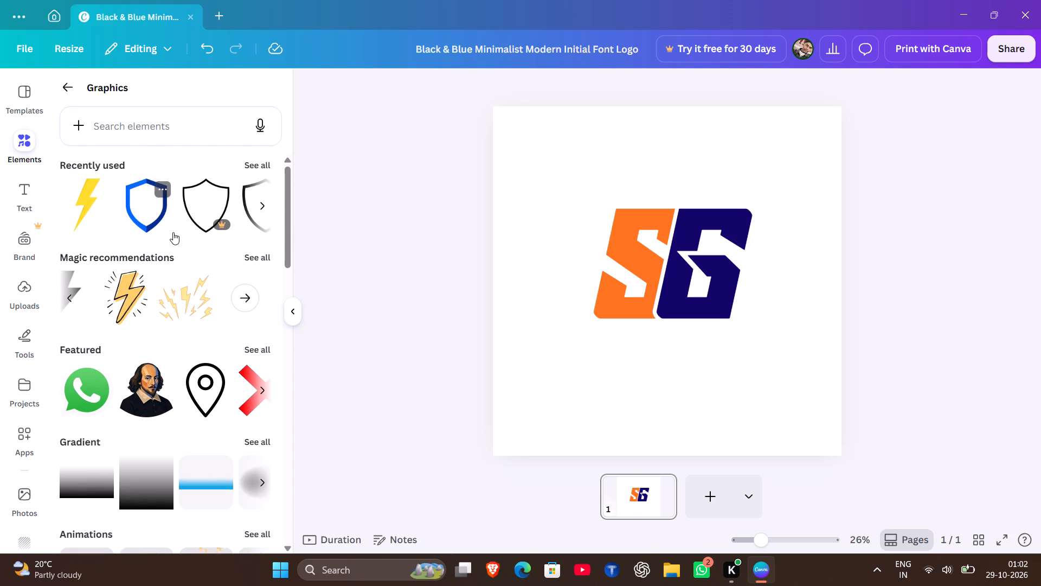
scroll(173, 232, left, 2)
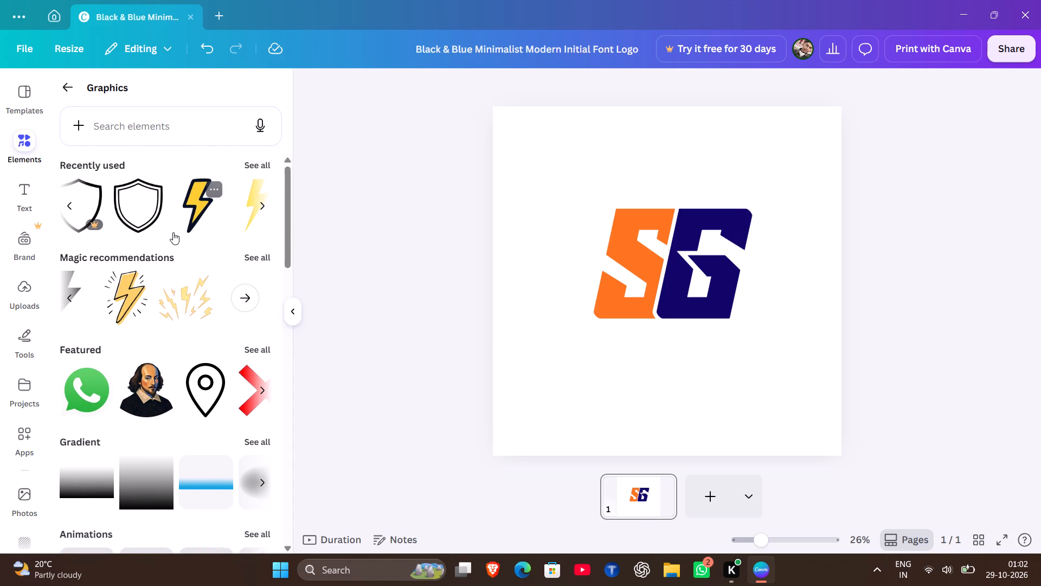
click(149, 227)
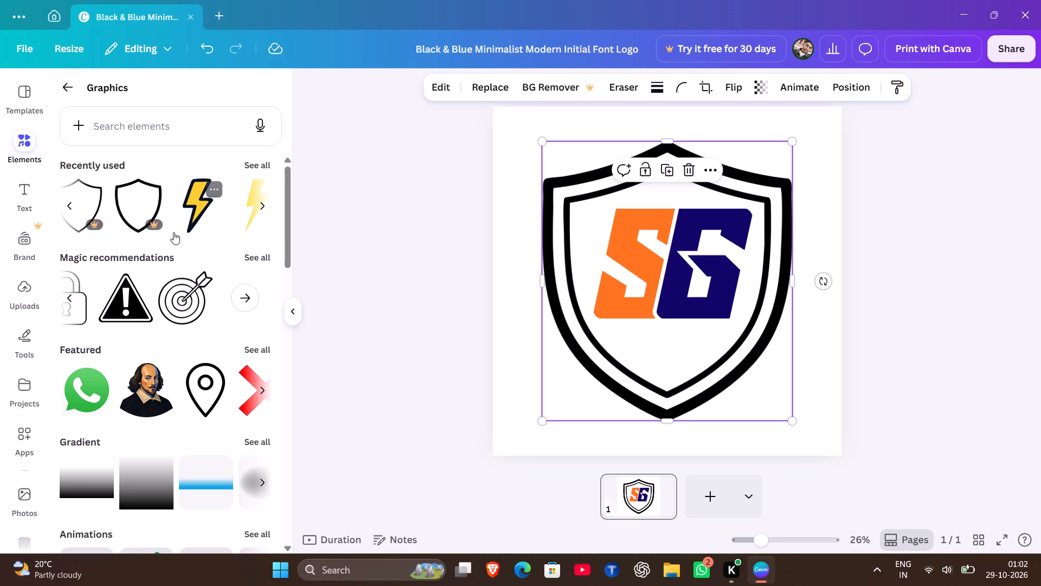
click(413, 259)
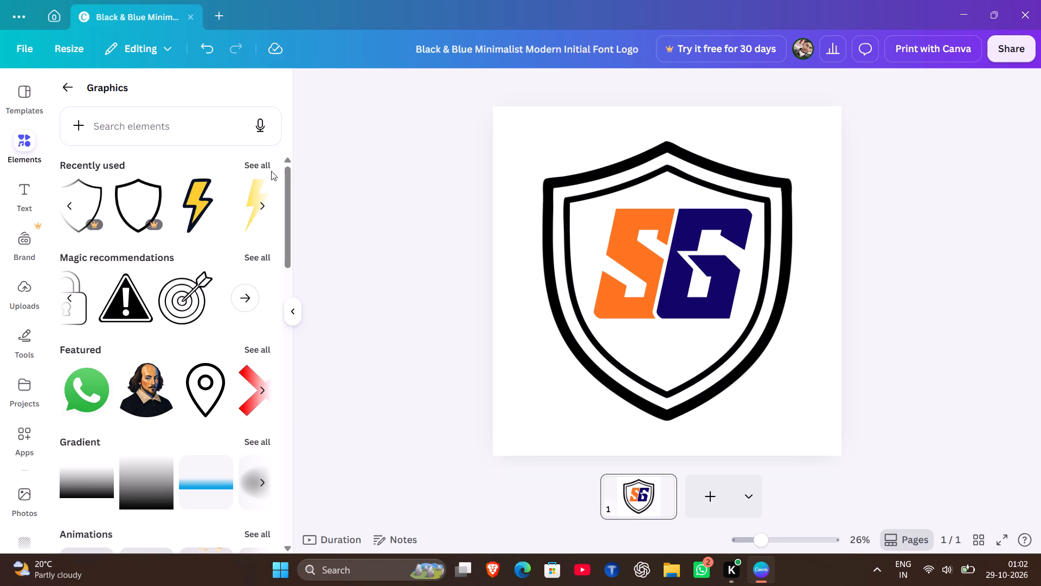
Add the navy-outlined yellow lightning bolt graphic, shrunk to less than the monogram's height, where the S and G meet.
click(193, 195)
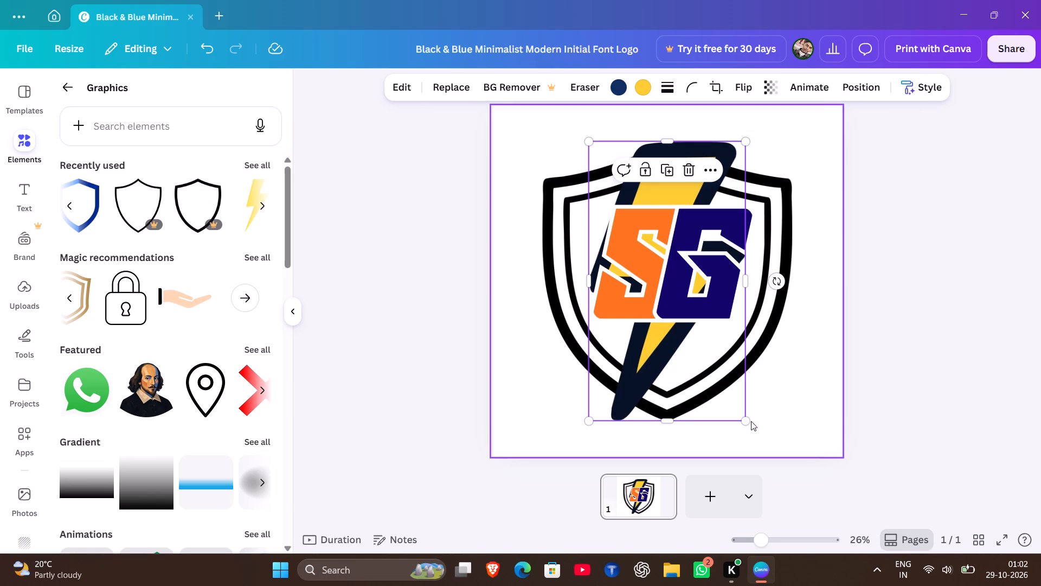
drag(746, 418, 715, 255)
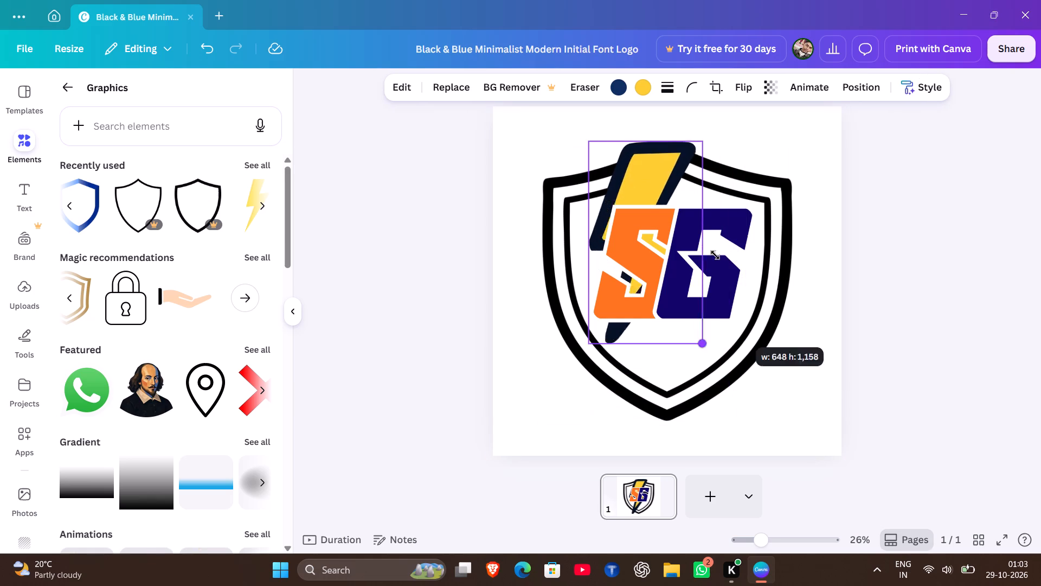
drag(715, 255, 692, 206)
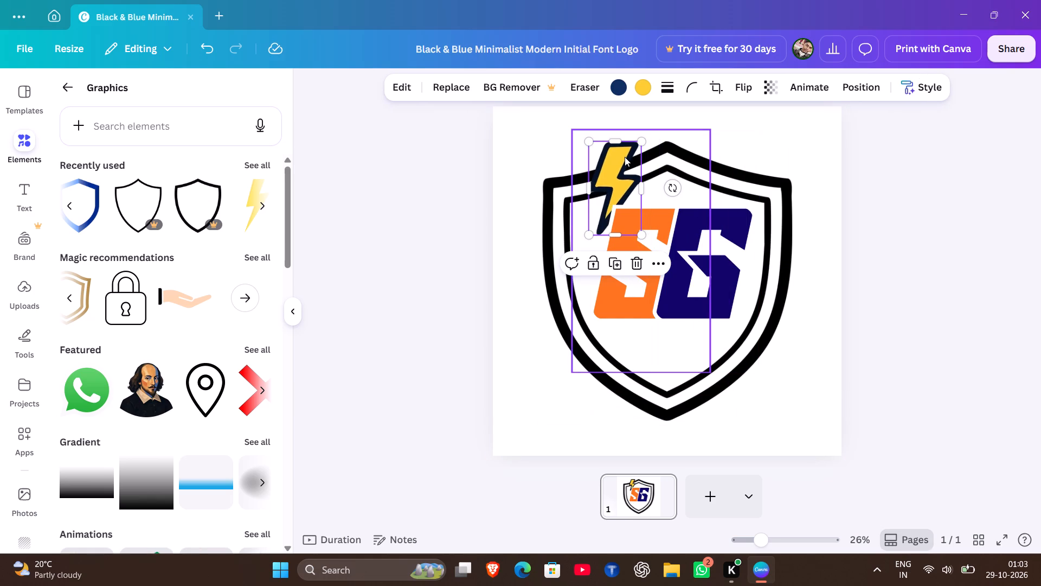
drag(625, 157, 684, 223)
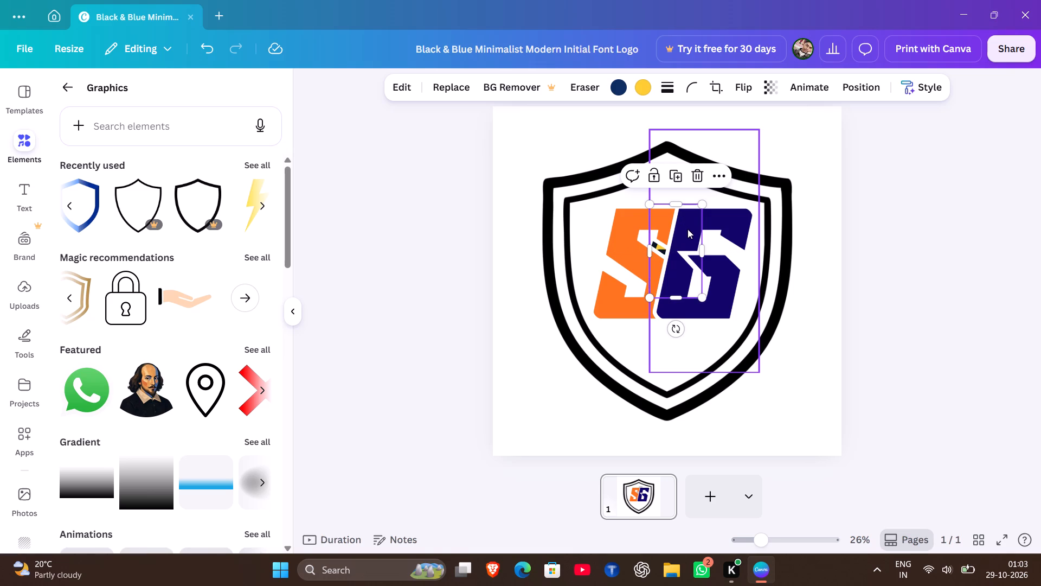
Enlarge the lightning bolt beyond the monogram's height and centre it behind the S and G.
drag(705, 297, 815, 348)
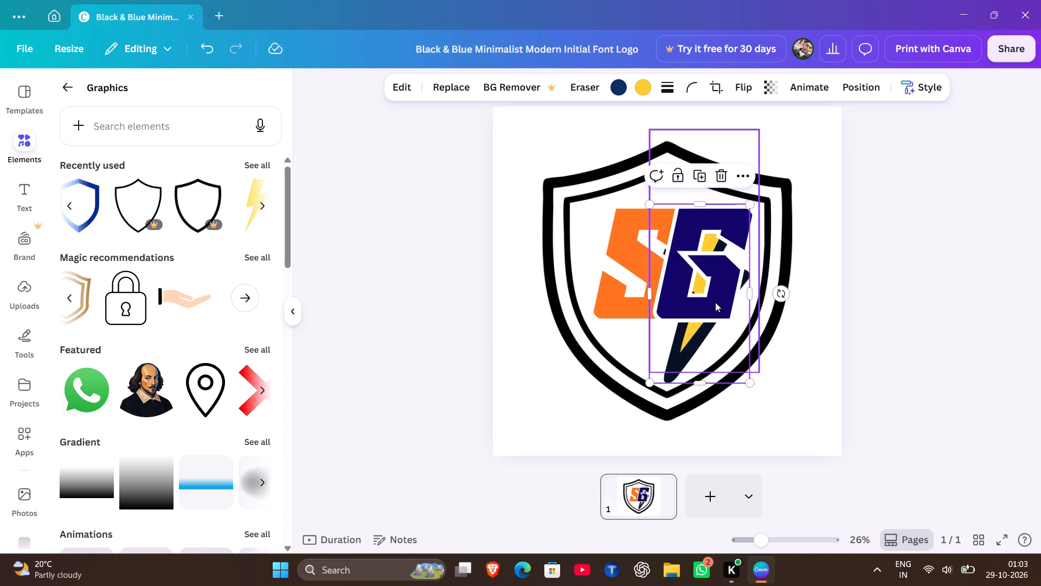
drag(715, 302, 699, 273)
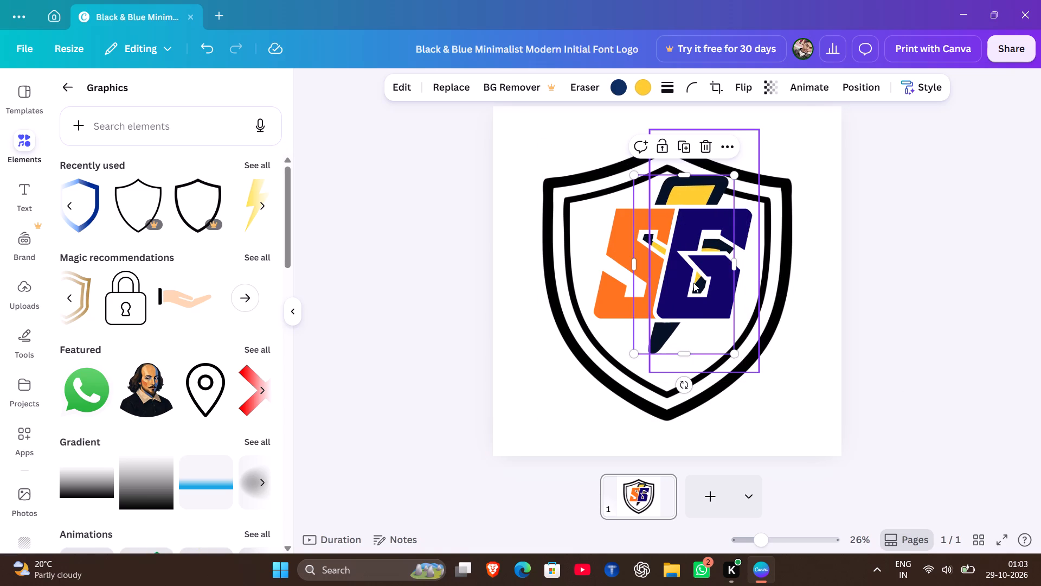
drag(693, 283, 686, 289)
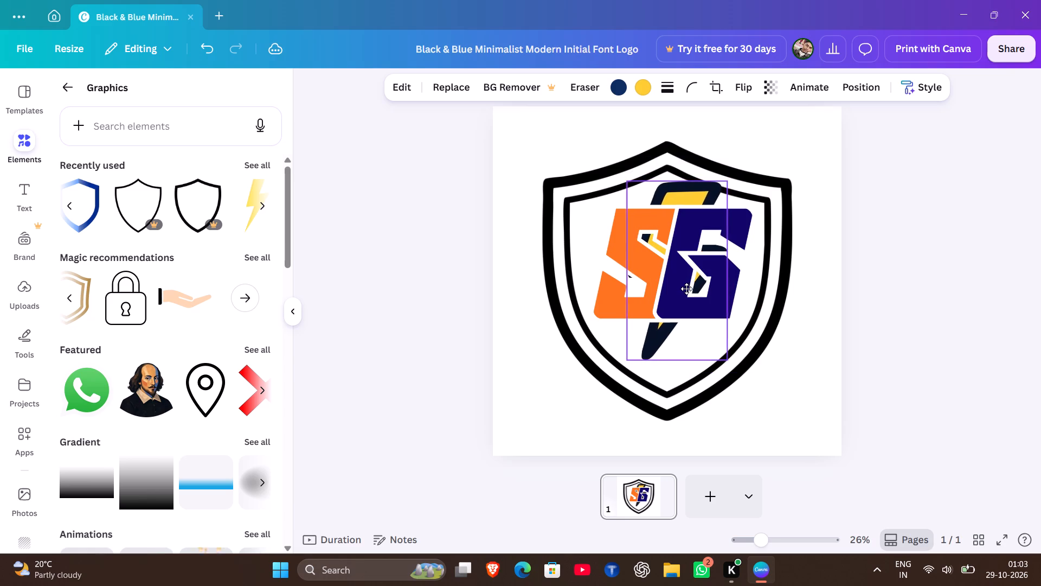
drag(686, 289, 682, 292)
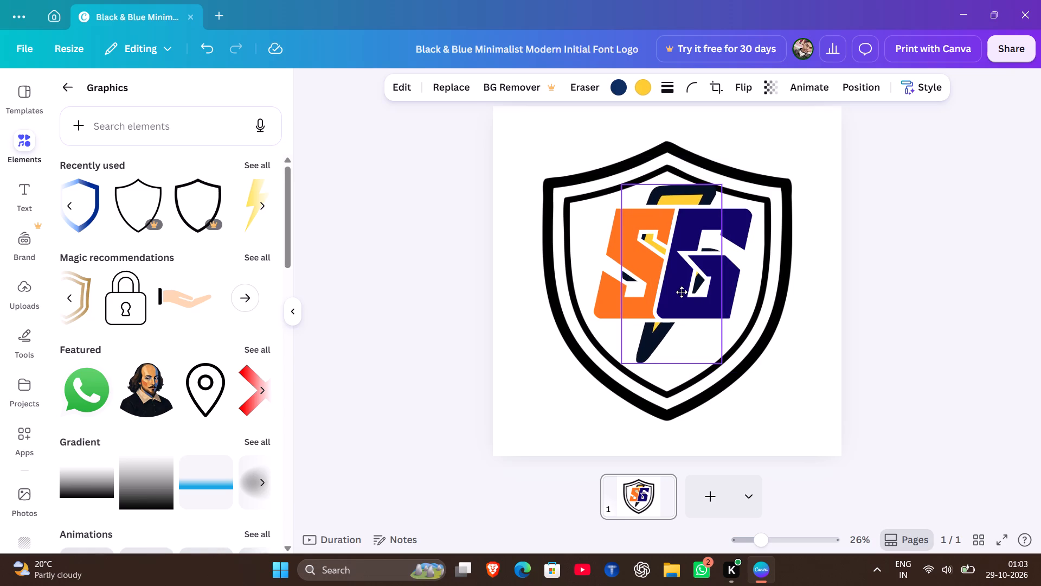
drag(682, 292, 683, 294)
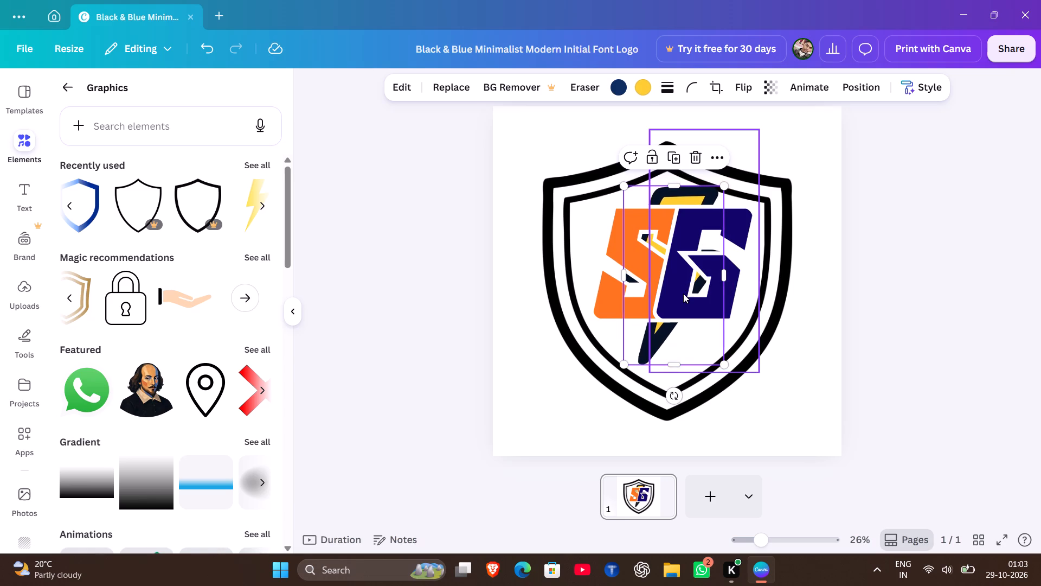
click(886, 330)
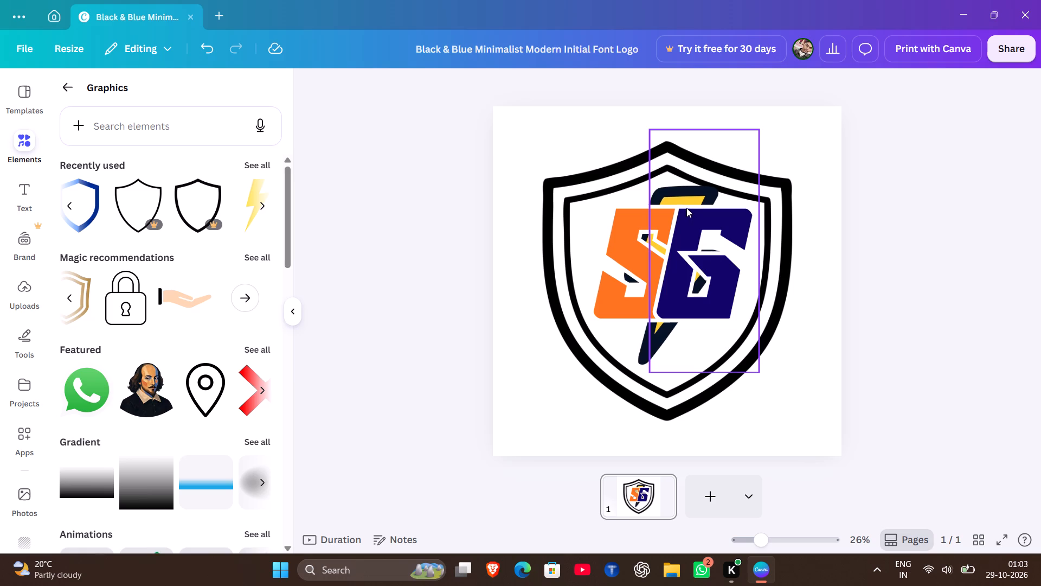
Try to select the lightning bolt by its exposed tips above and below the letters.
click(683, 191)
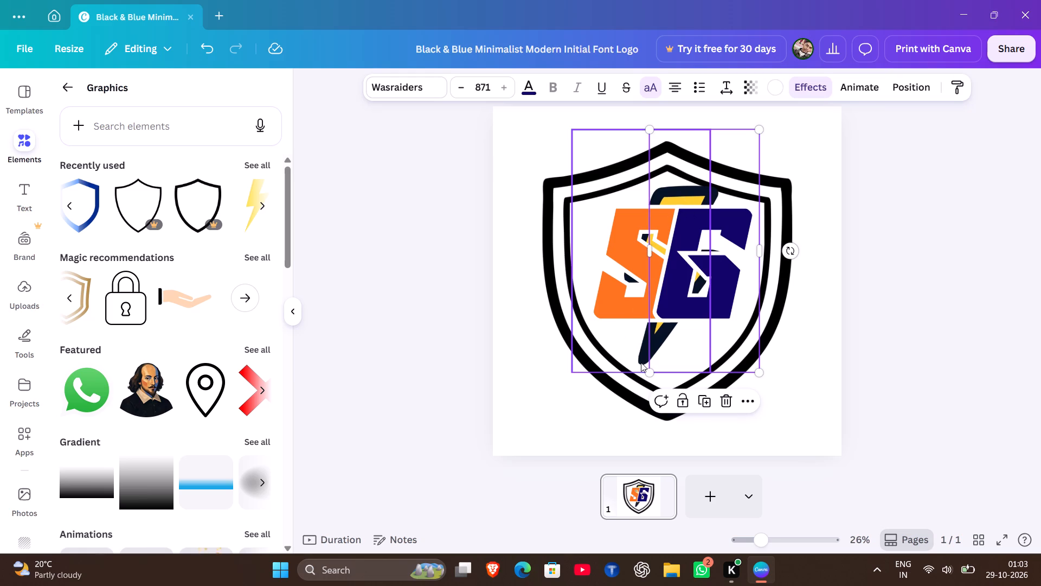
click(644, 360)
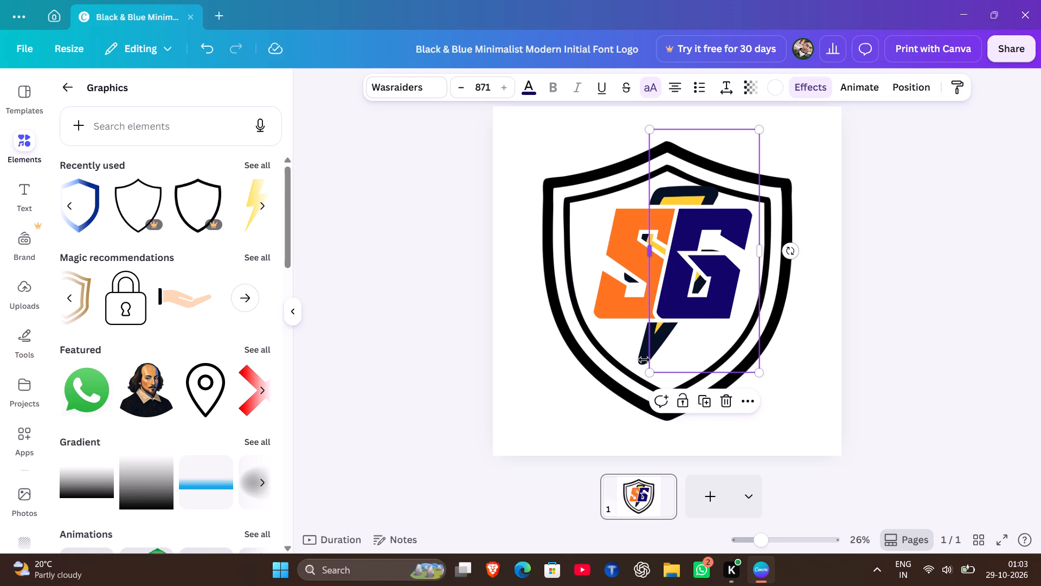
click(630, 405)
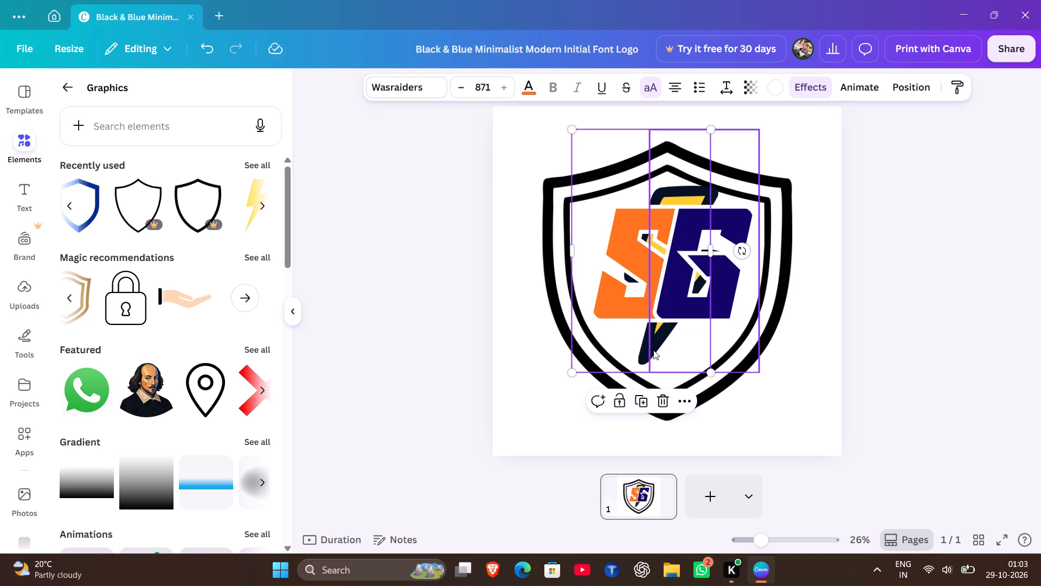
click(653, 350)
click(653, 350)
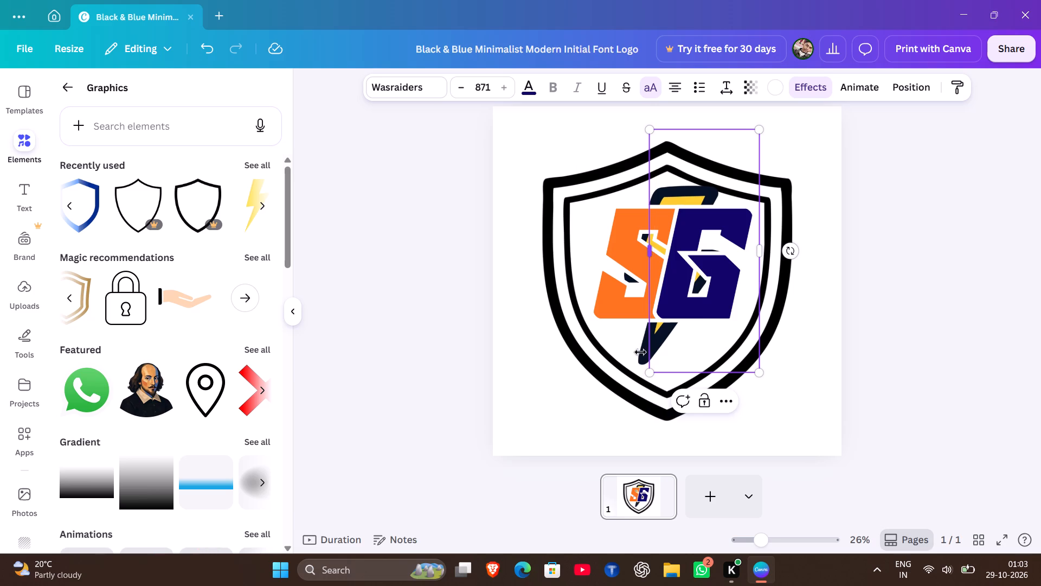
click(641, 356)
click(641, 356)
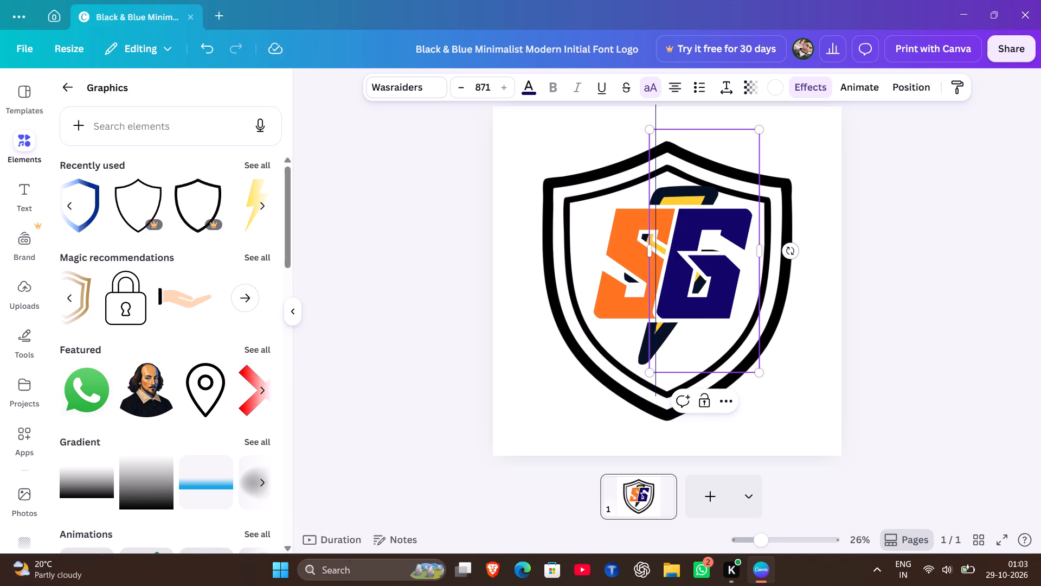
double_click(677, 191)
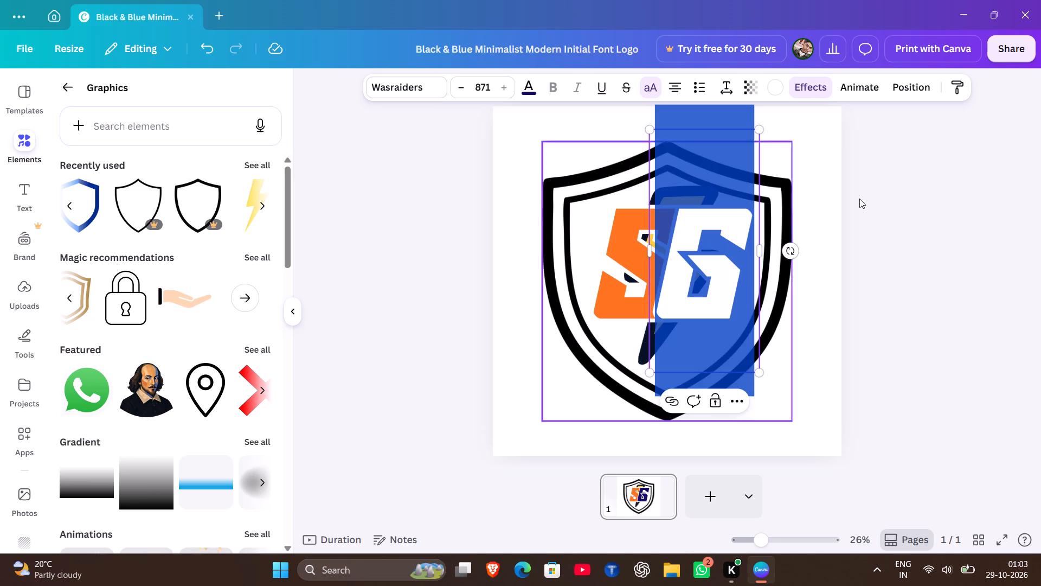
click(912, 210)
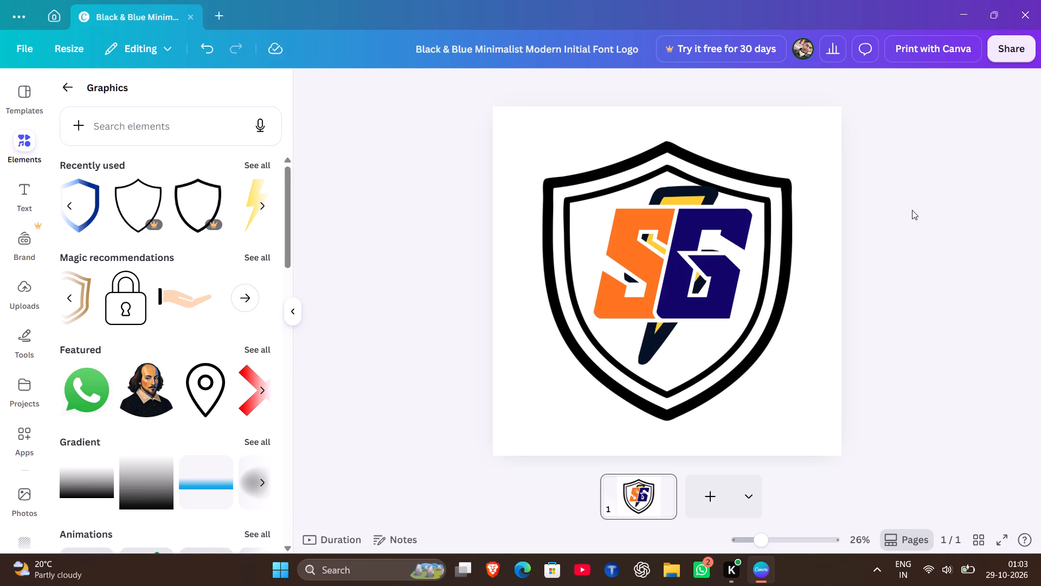
Undo the lightning bolt's moves, resizing and insertion, back to the SG monogram inside the shield.
key(ctrl+z)
key(ctrl+z)
key(ctrl+z)
key(ctrl+z)
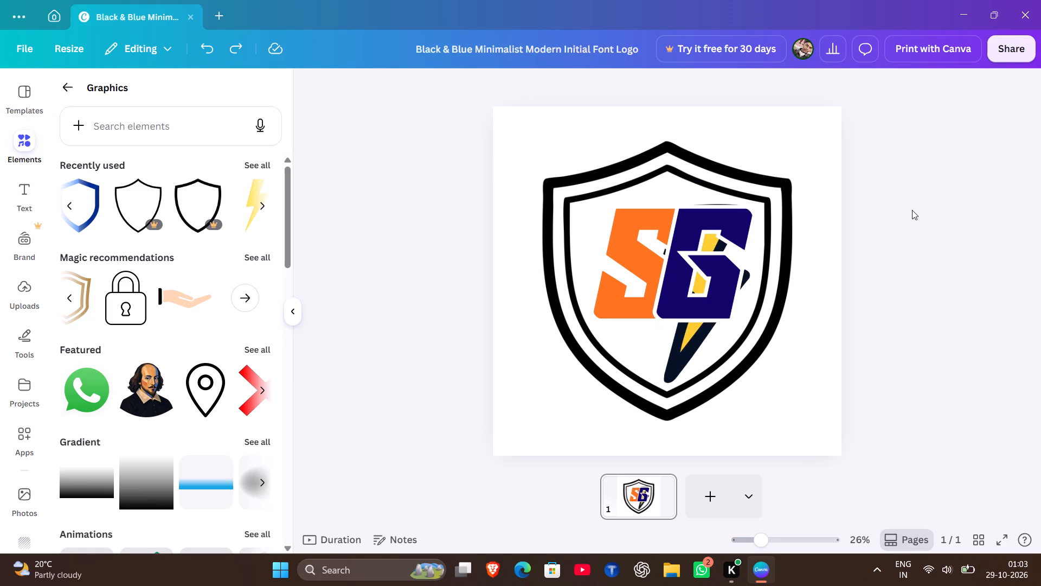
key(ctrl+z)
key(ctrl+z)
key(ctrl+z)
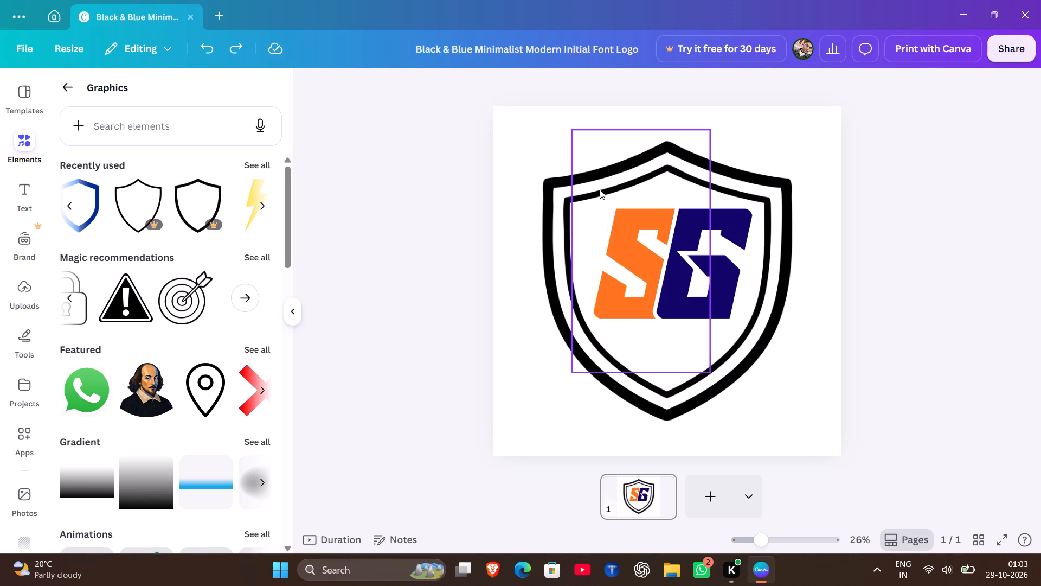
Look through the replacement photos and eraser options for the shield graphic.
click(548, 207)
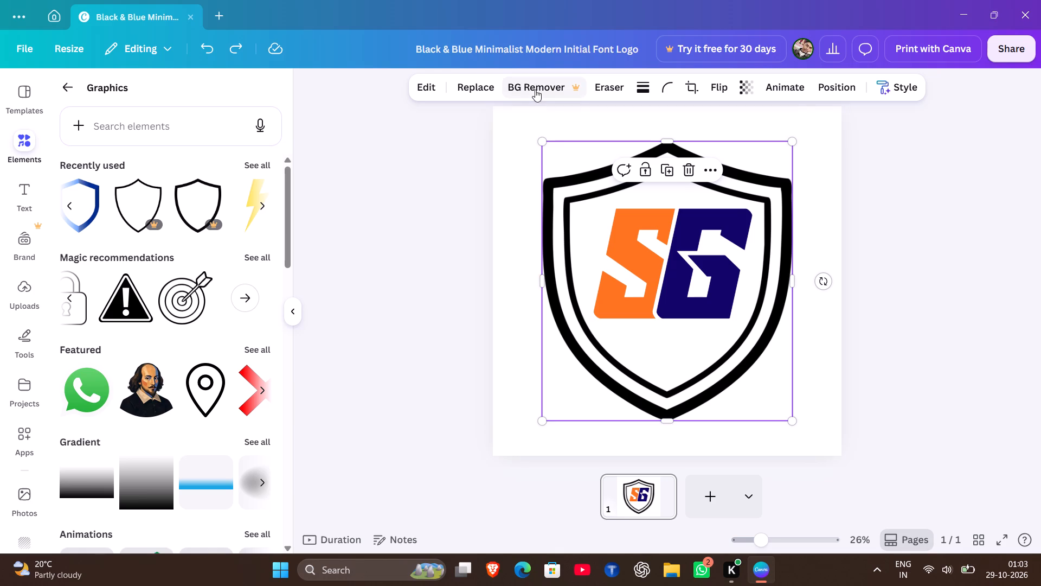
click(487, 85)
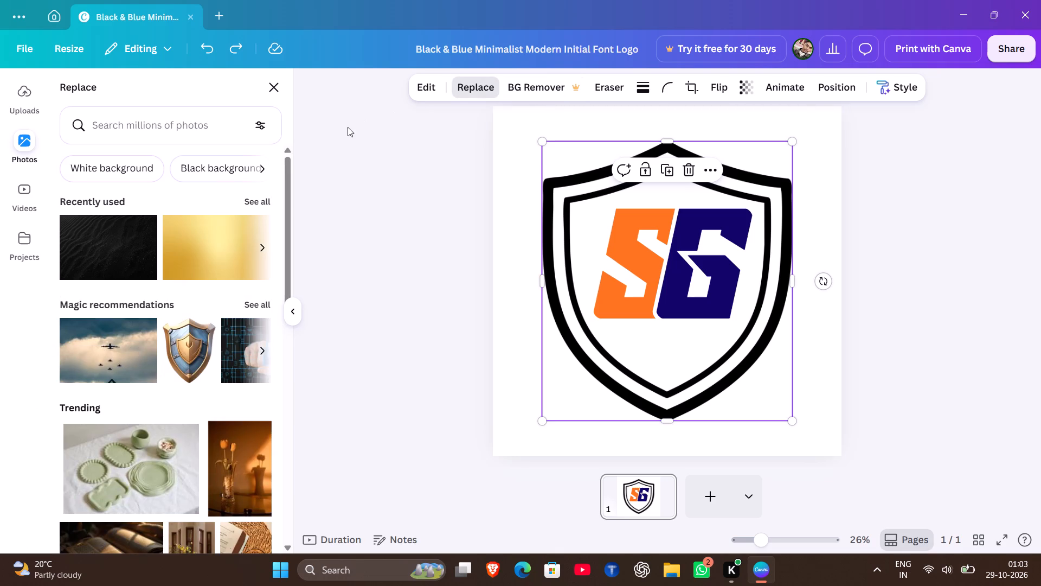
scroll(168, 297, down, 1)
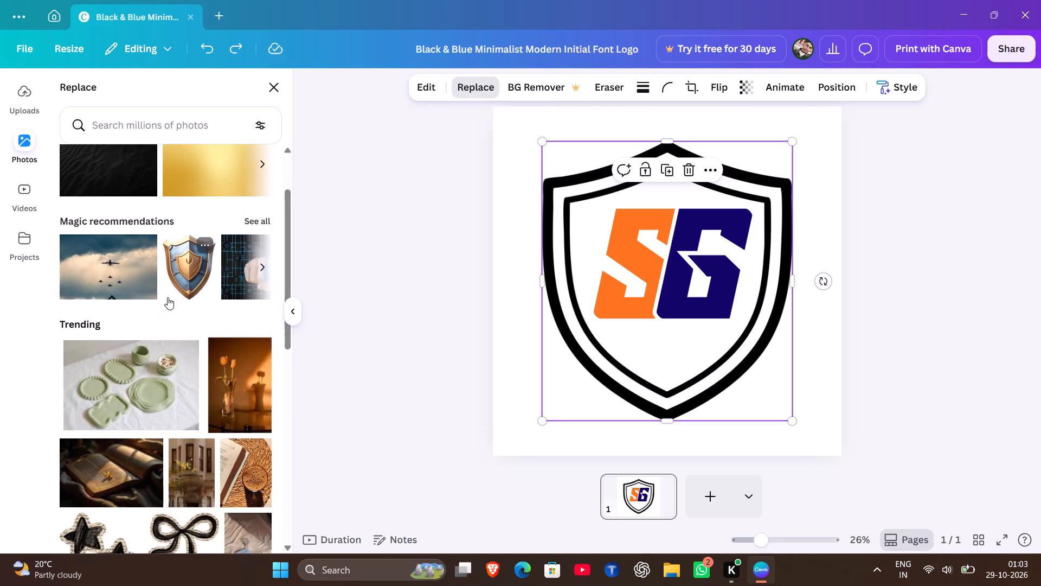
scroll(168, 297, down, 3)
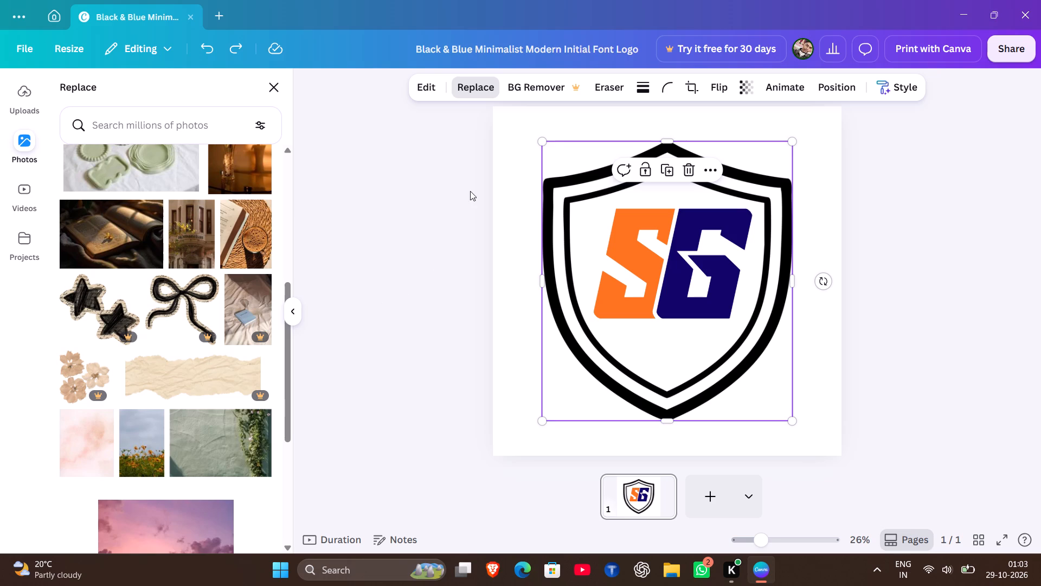
click(620, 86)
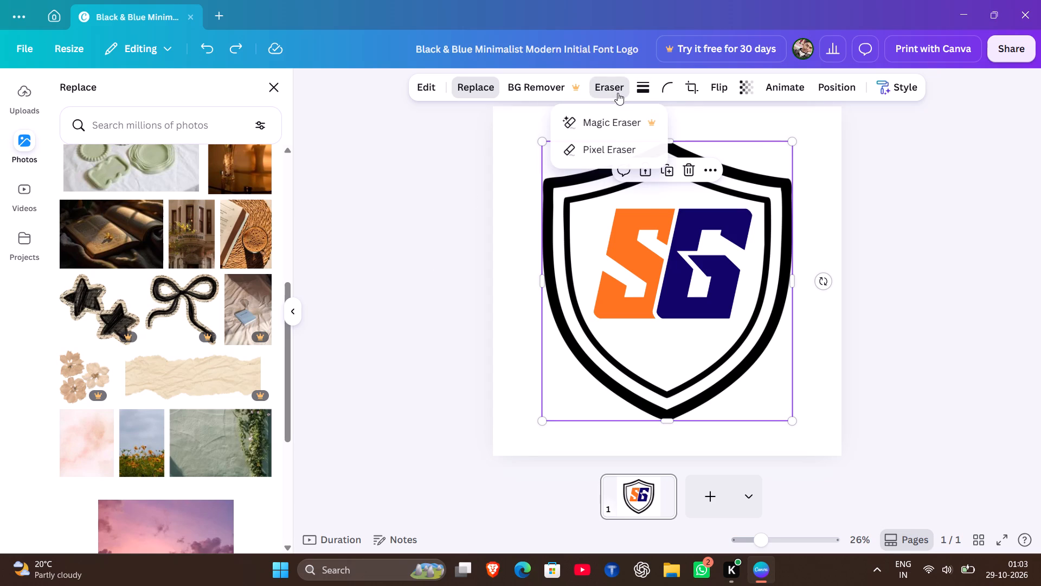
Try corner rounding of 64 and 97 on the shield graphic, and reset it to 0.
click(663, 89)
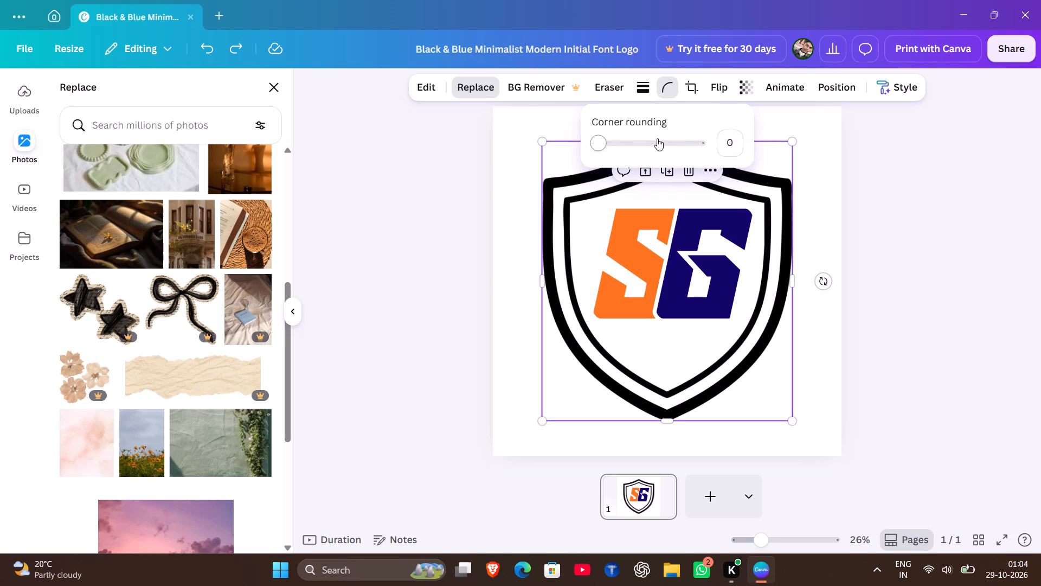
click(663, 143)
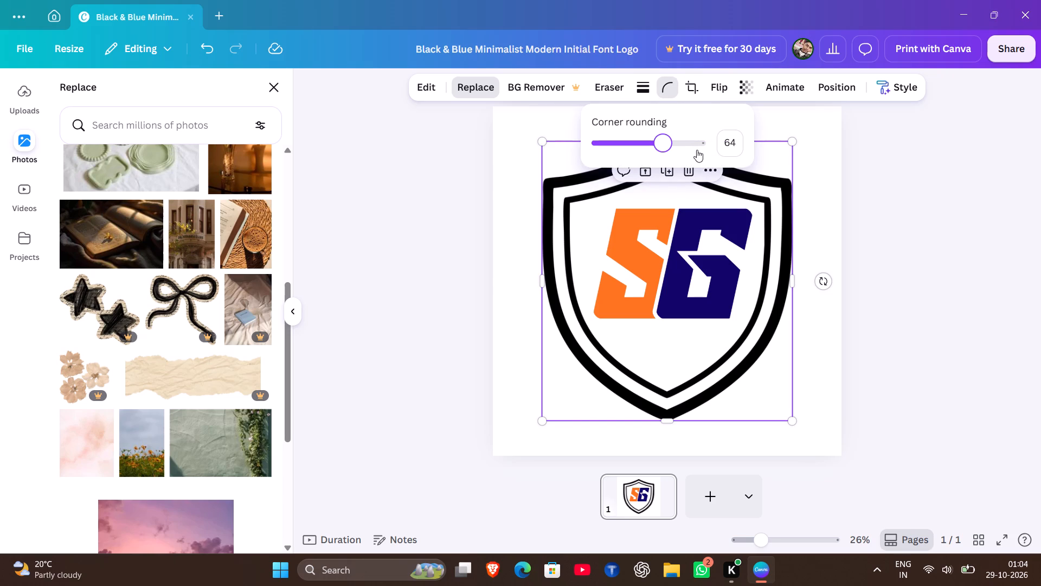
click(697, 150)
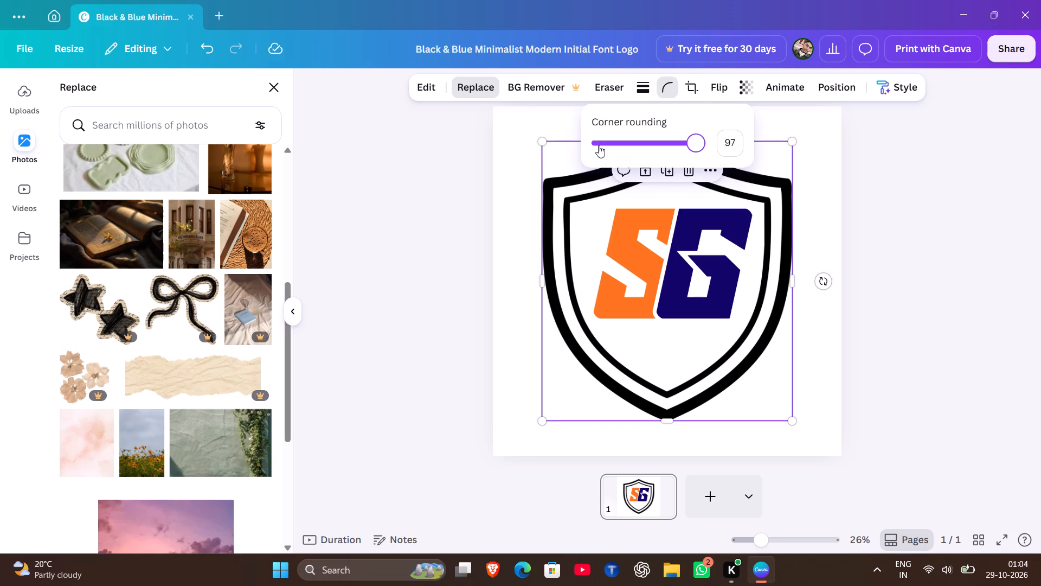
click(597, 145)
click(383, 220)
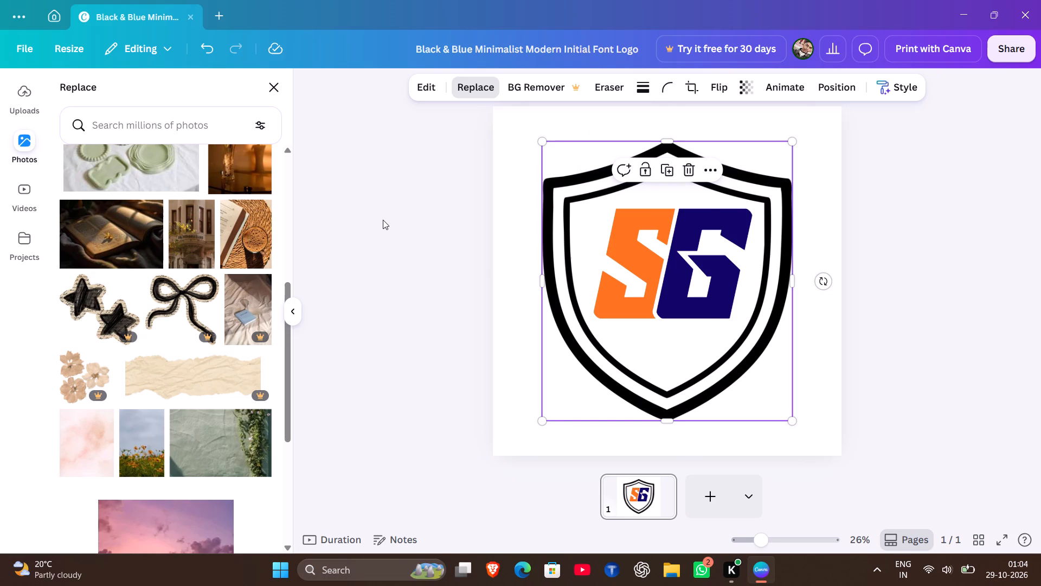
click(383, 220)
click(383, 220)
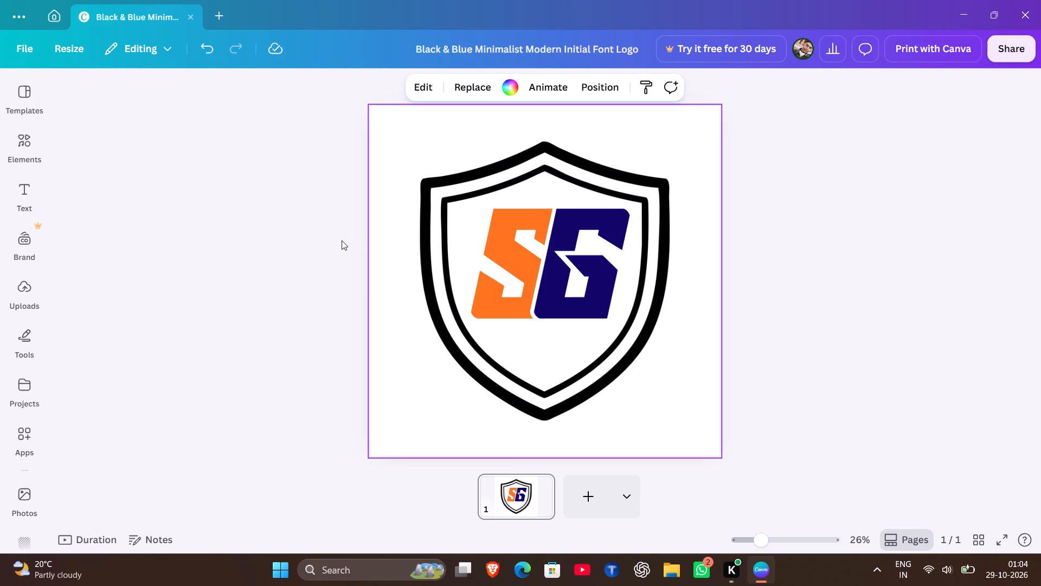
Stagger the letters diagonally inside the shield, moving the navy G down and slightly left, and the orange S slightly up and left.
click(573, 282)
drag(573, 282, 568, 301)
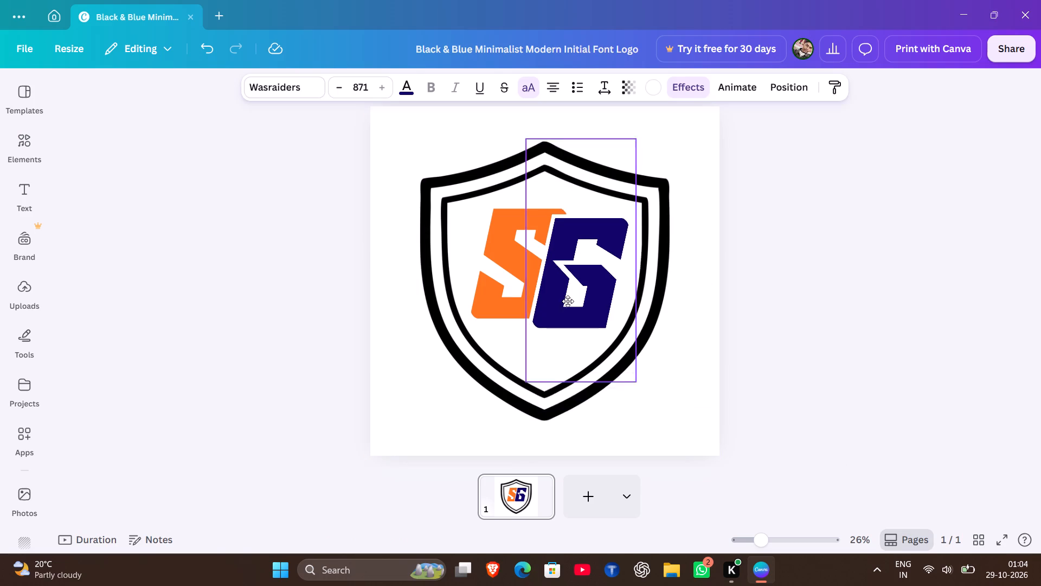
drag(568, 301, 554, 340)
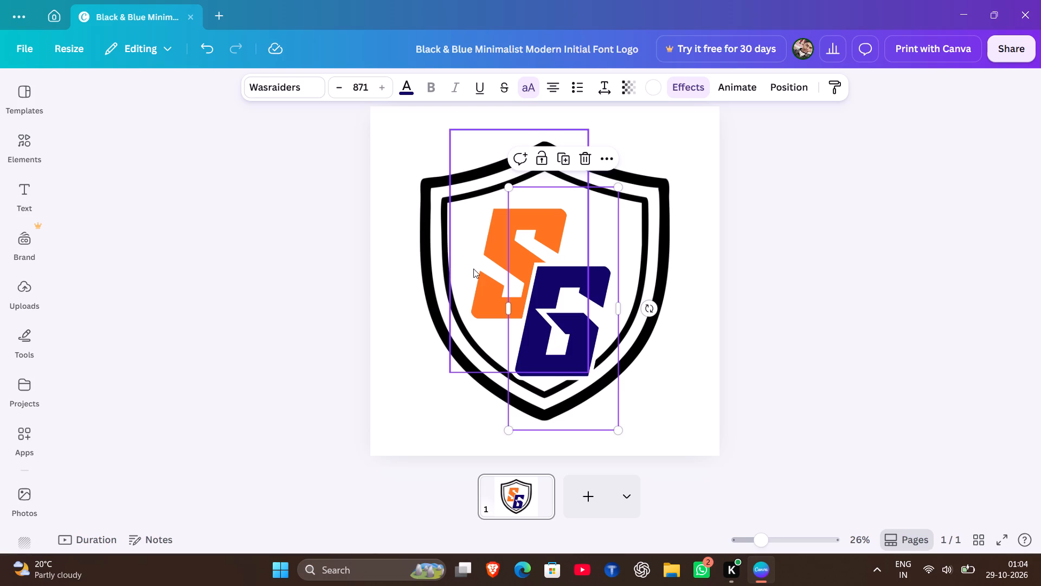
click(481, 276)
click(481, 276)
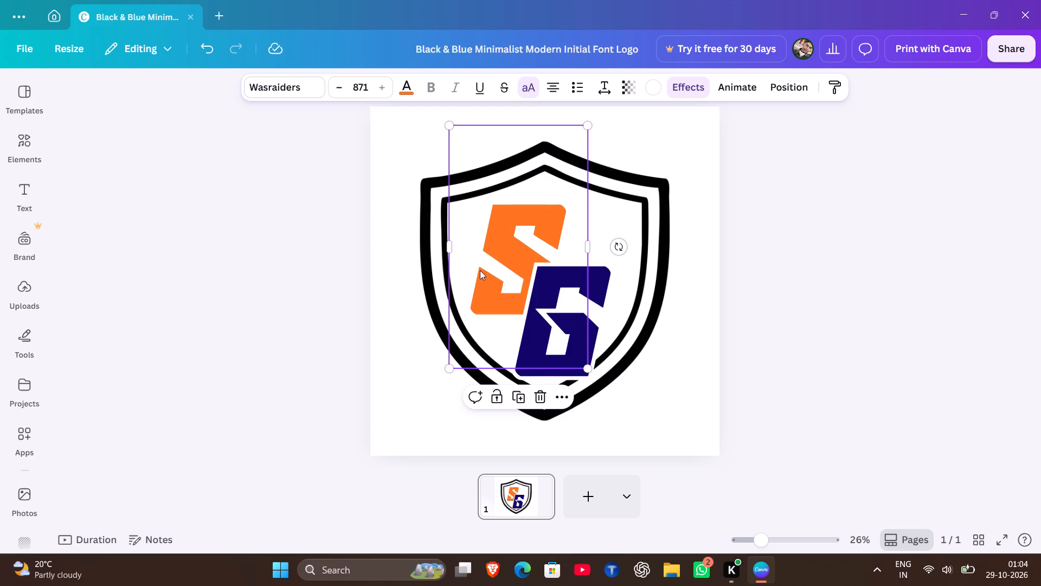
drag(479, 270, 474, 261)
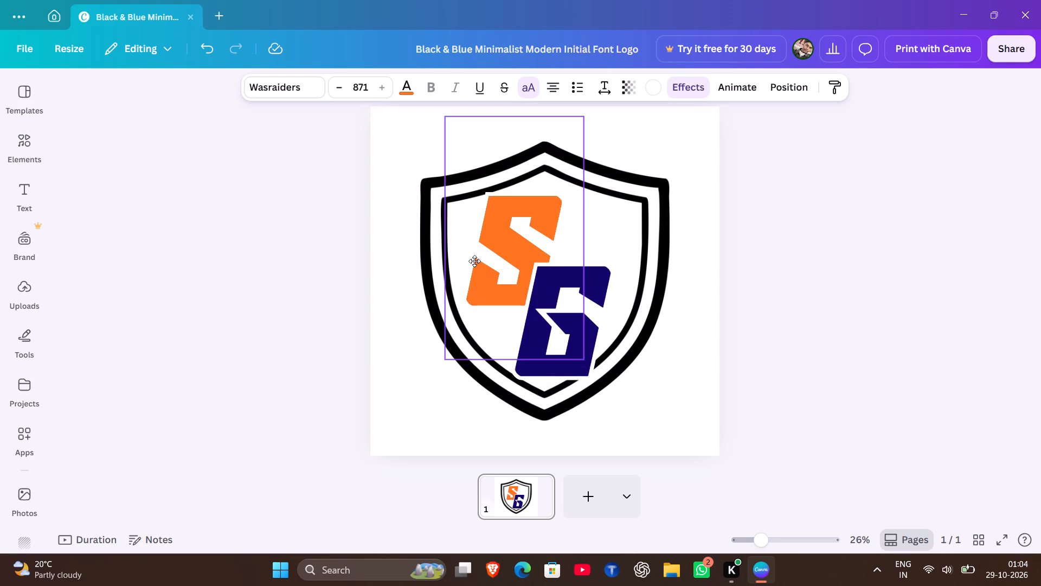
drag(474, 261, 474, 264)
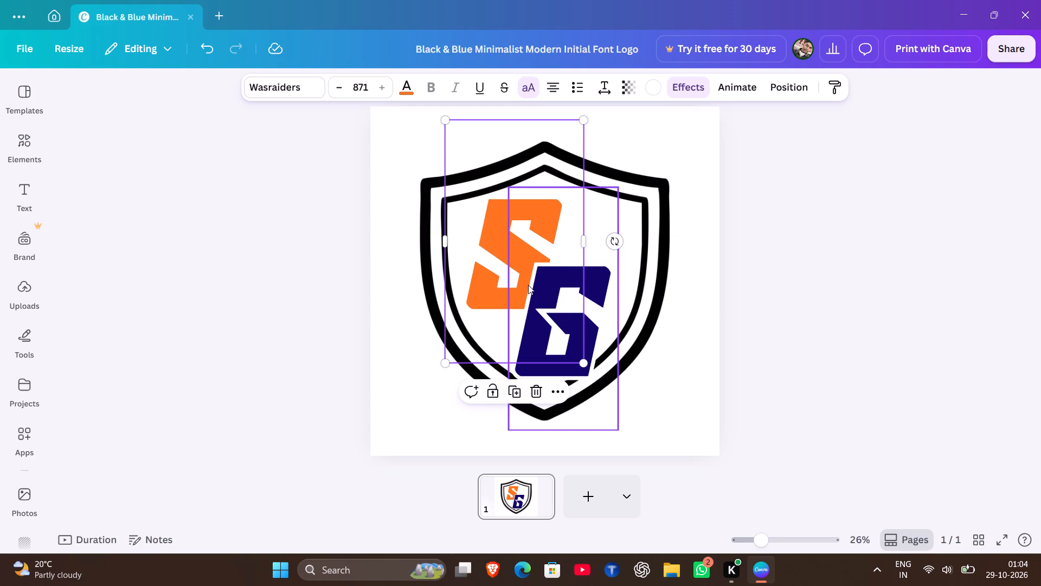
Nudge the navy G slightly up and to the right within the shield.
click(532, 289)
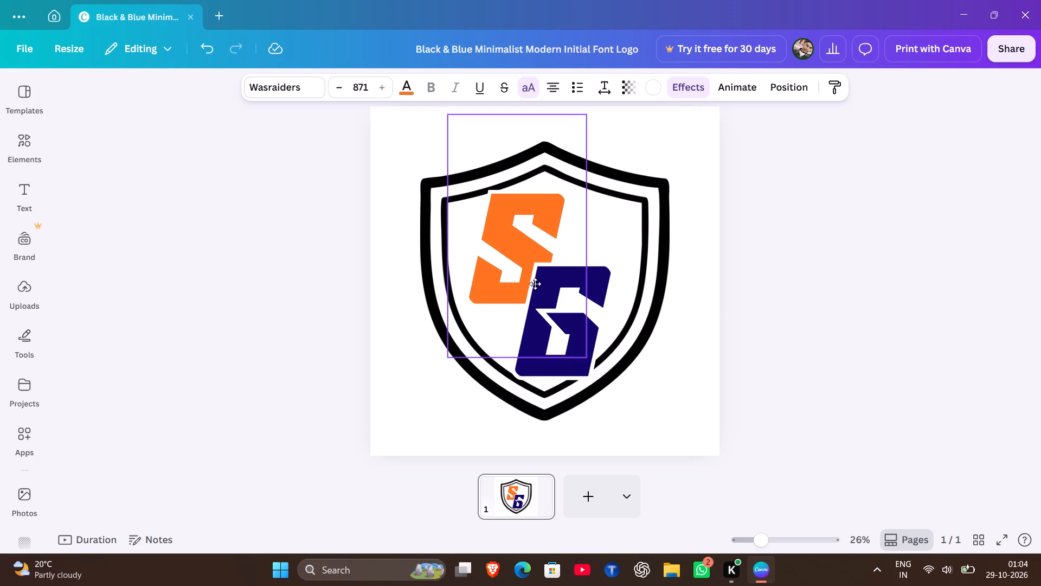
click(577, 303)
drag(577, 303, 578, 301)
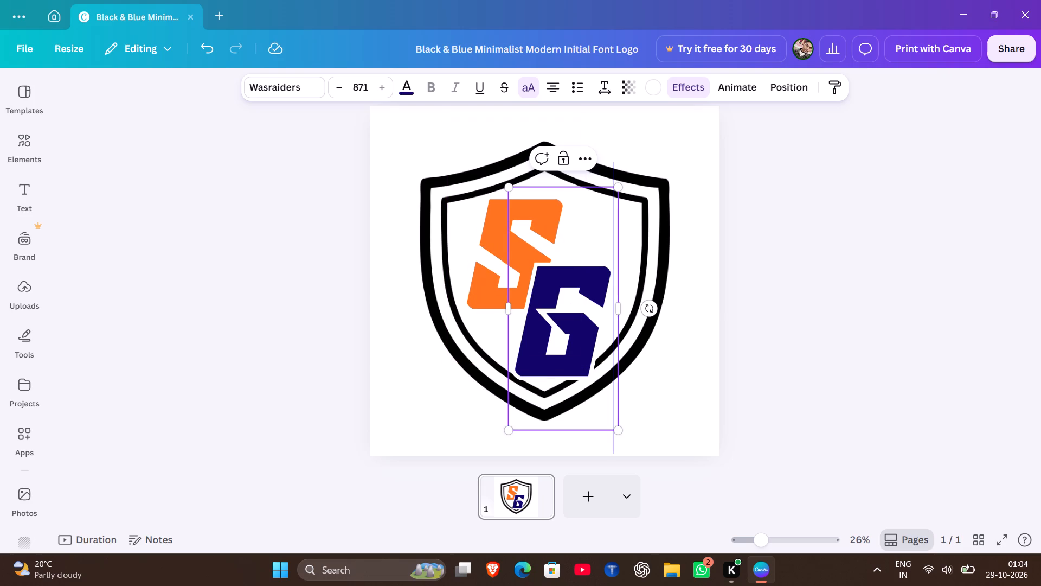
drag(578, 301, 584, 290)
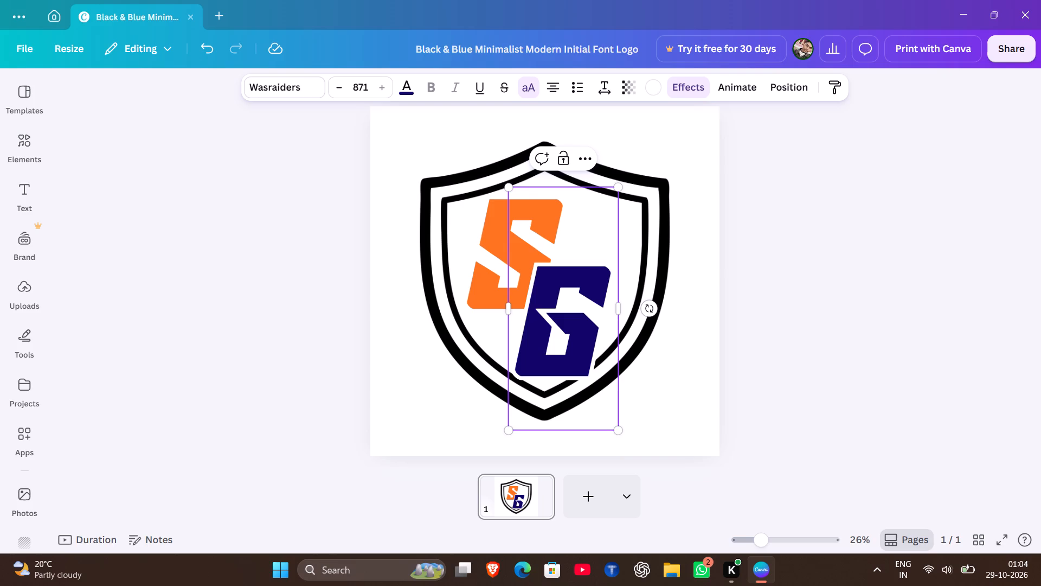
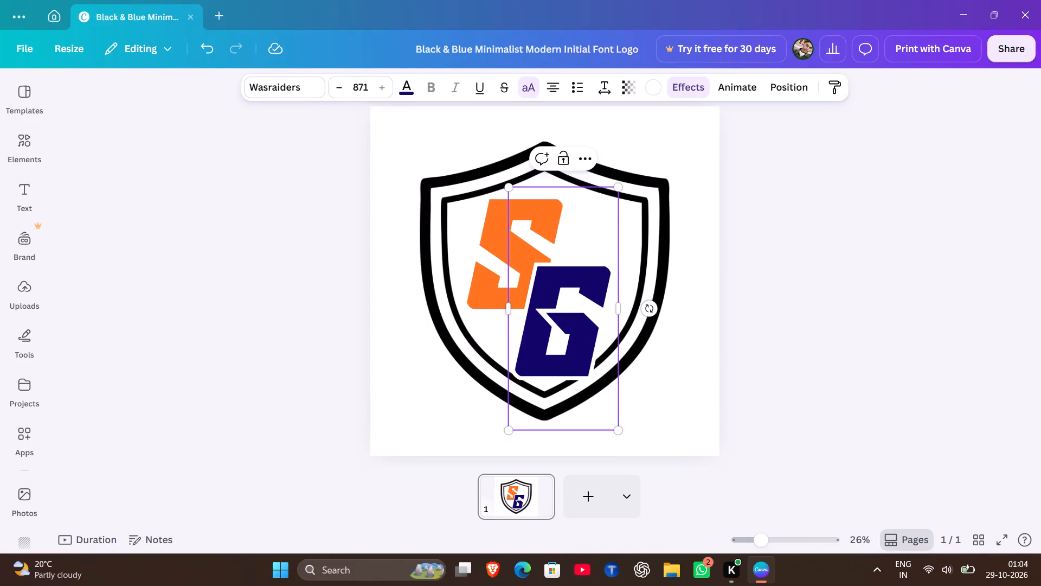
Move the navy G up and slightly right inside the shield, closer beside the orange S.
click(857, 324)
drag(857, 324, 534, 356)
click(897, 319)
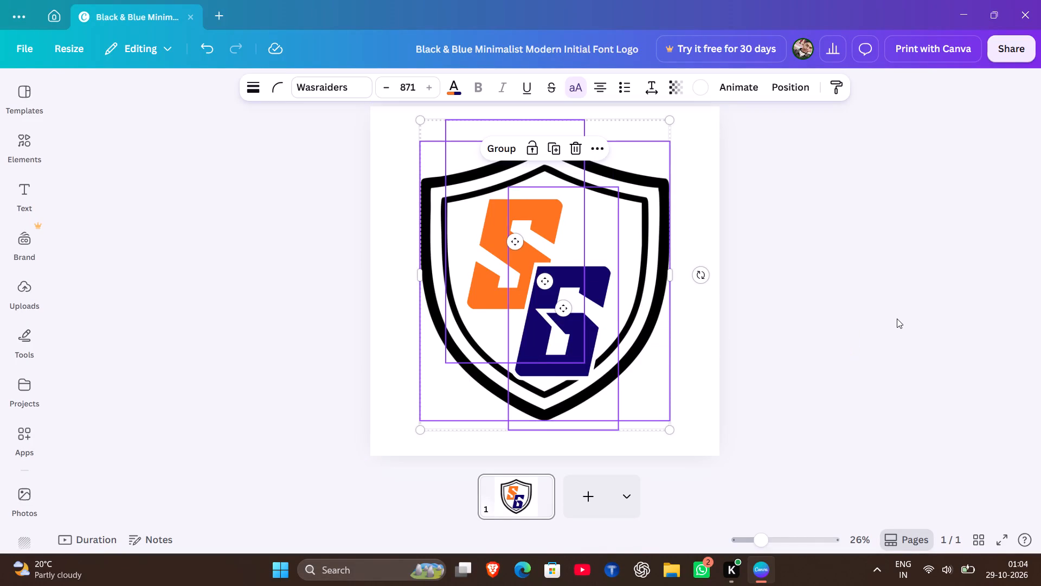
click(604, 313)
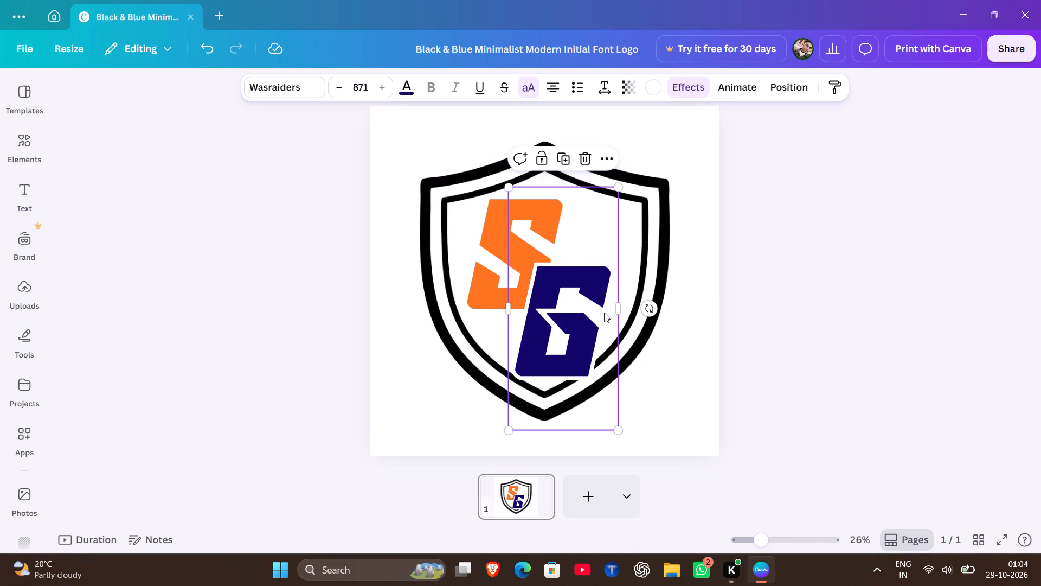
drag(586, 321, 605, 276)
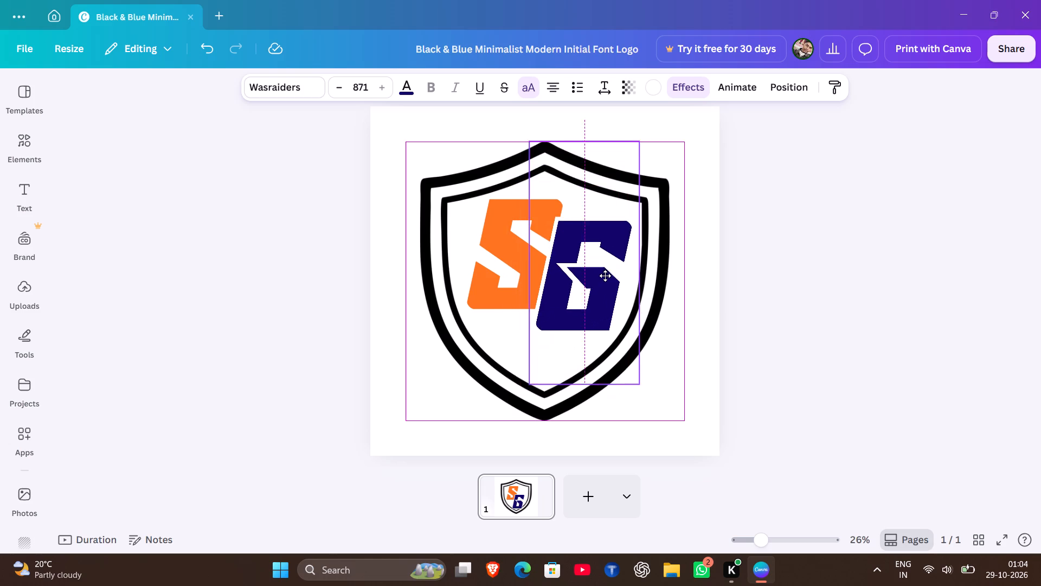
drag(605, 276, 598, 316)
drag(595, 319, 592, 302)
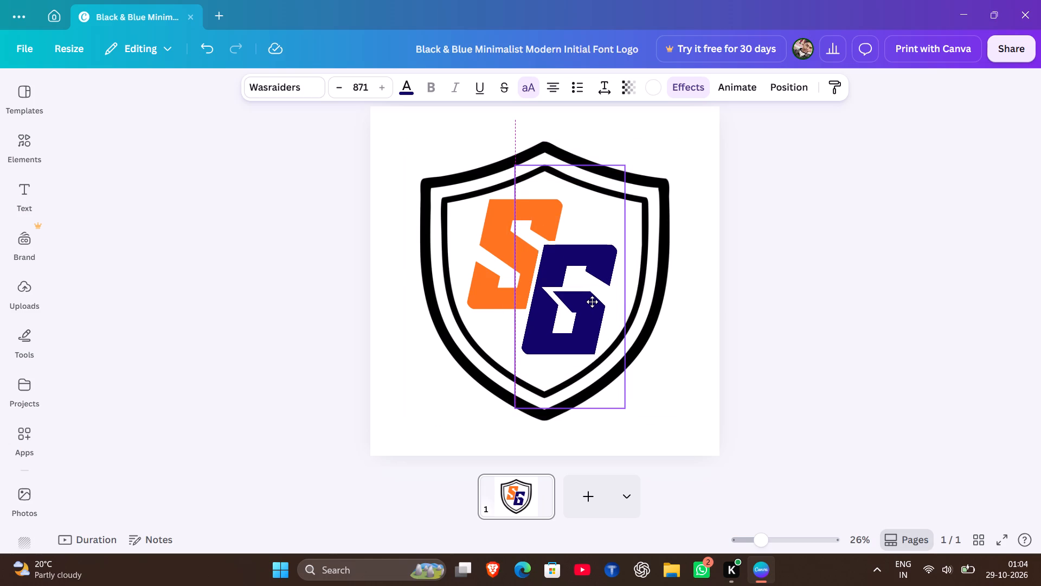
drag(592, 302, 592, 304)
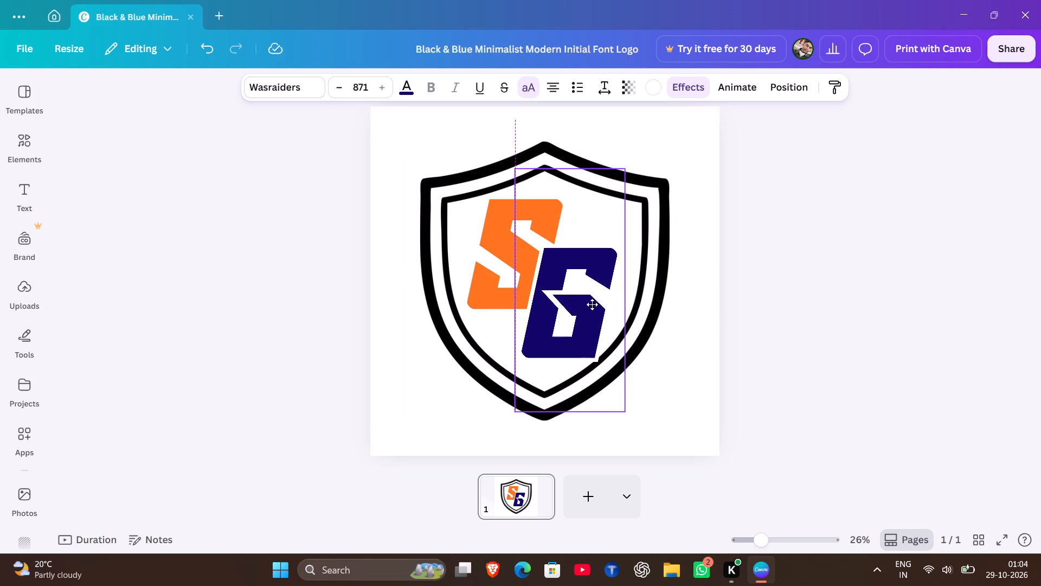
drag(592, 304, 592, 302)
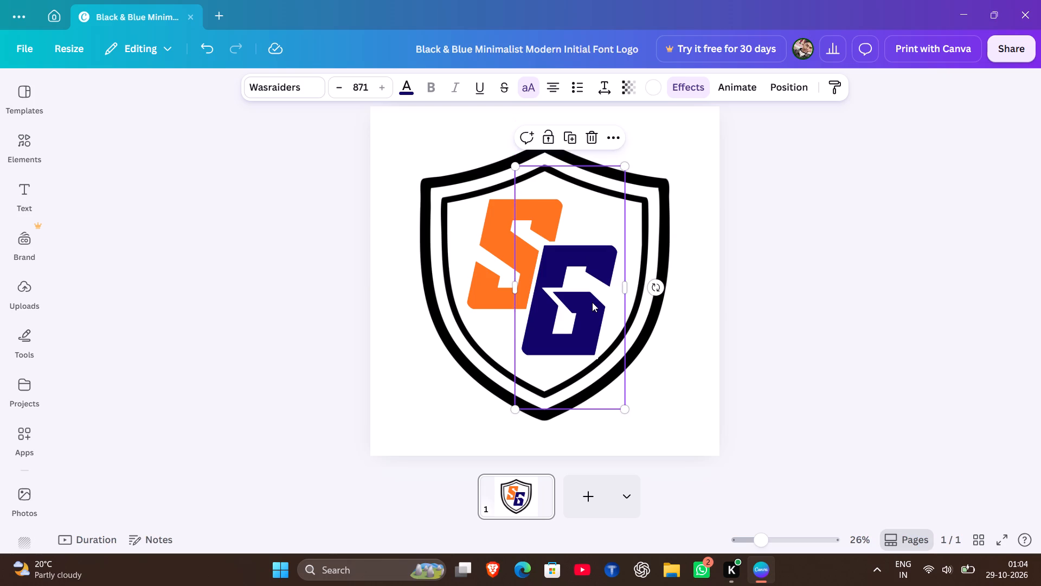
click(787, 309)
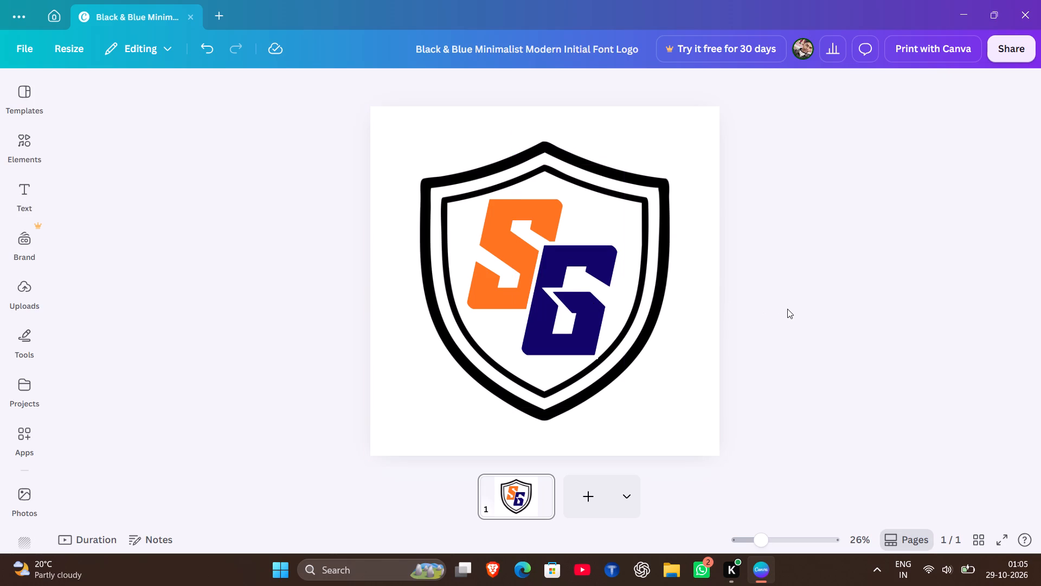
Undo the letter staggering, the shield frame and the line, back to the plain side-by-side orange-and-navy SG monogram.
key(ctrl+z)
key(ctrl+z)
key(ctrl+z)
key(ctrl+z)
key(ctrl+z)
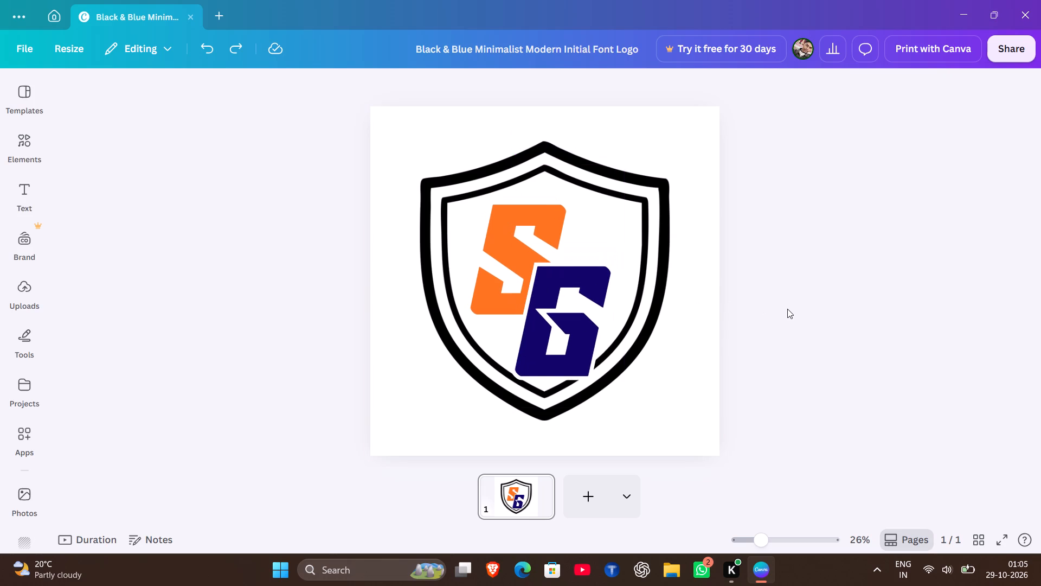
key(ctrl+z)
key(ctrl+z)
key(ctrl+z)
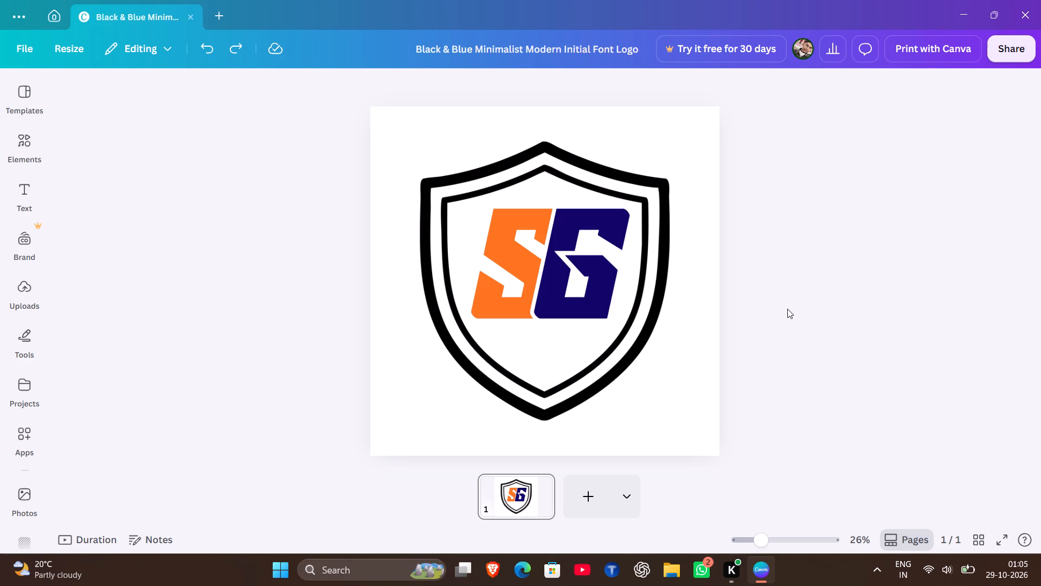
key(ctrl+z)
key(ctrl+z)
key(ctrl+z)
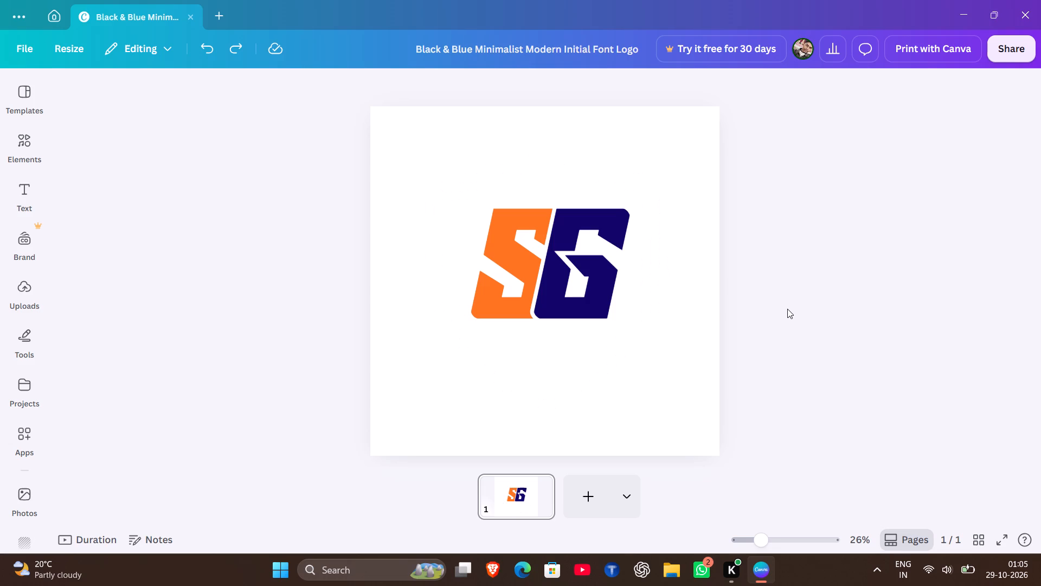
key(ctrl+z)
key(ctrl+z)
key(ctrl+z)
key(ctrl+z)
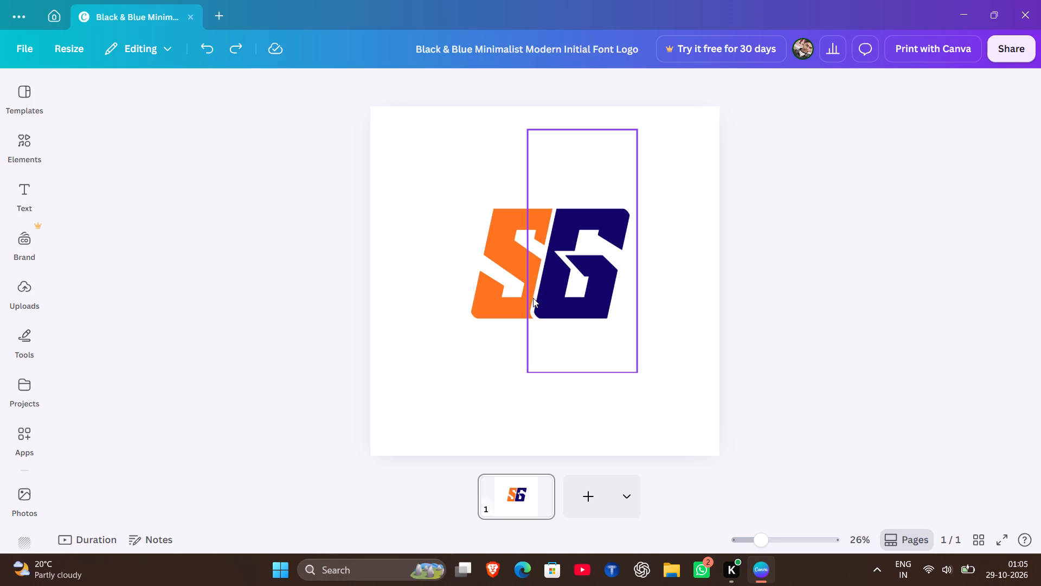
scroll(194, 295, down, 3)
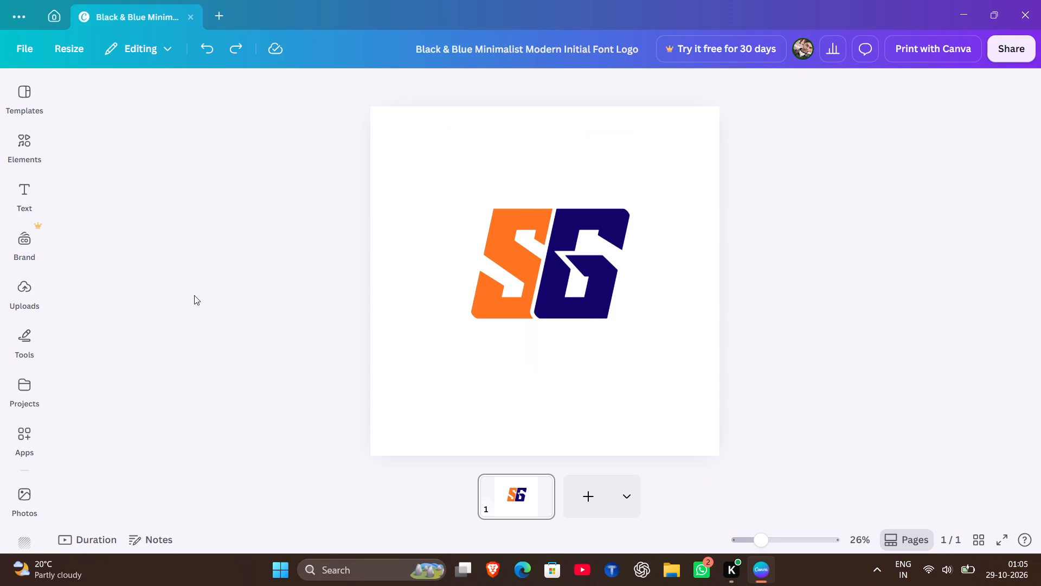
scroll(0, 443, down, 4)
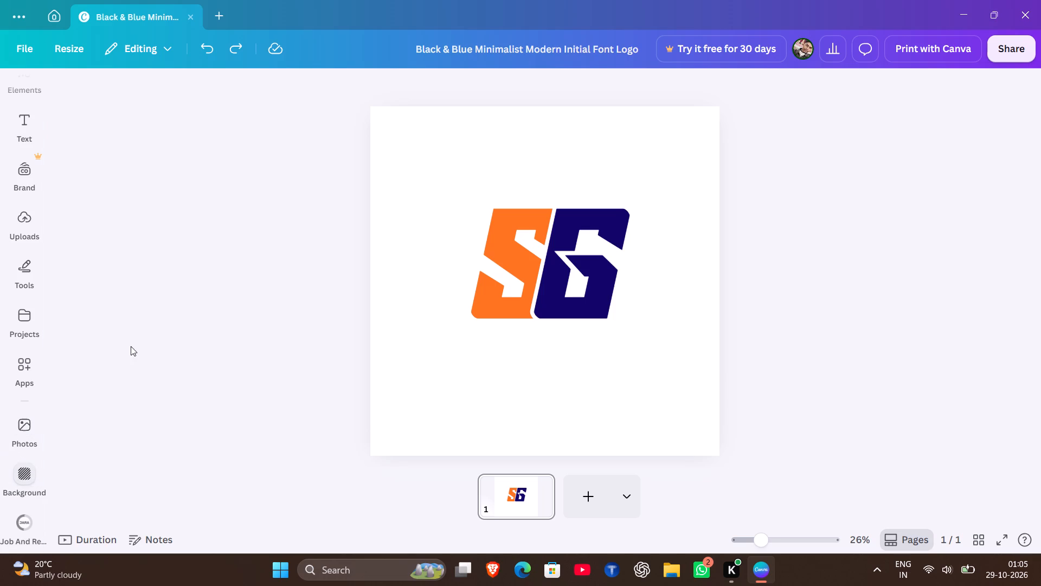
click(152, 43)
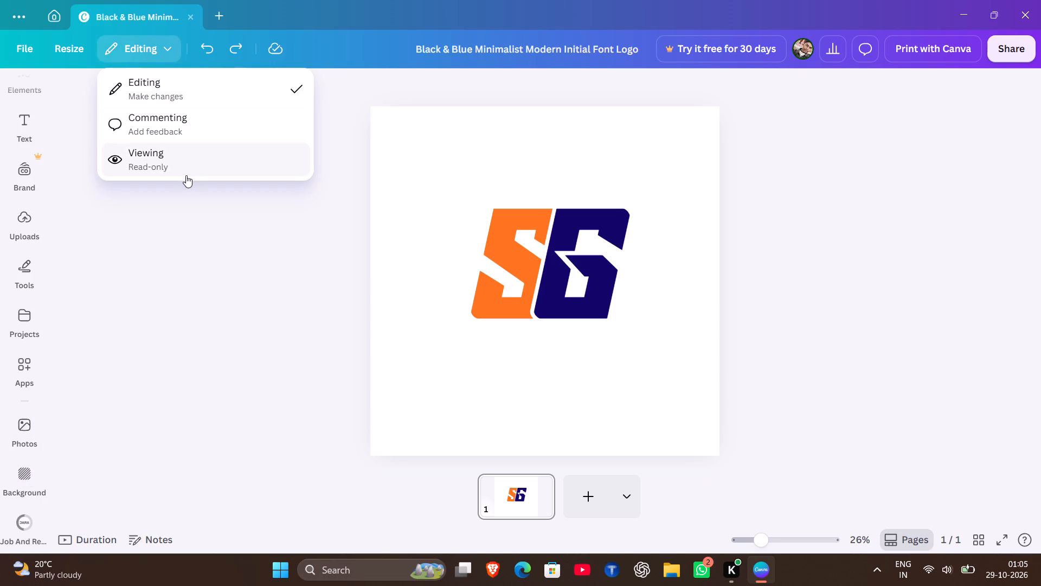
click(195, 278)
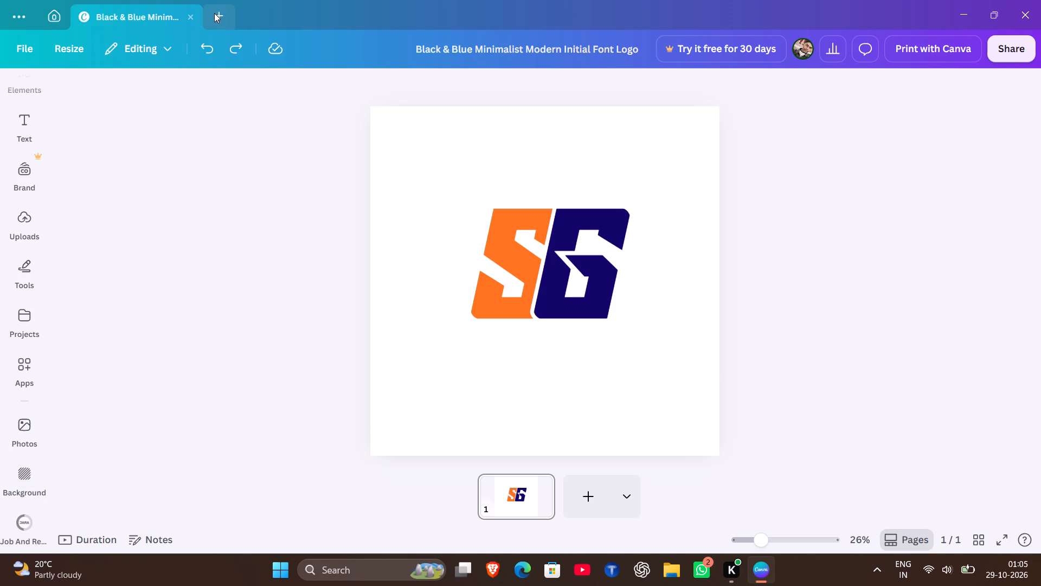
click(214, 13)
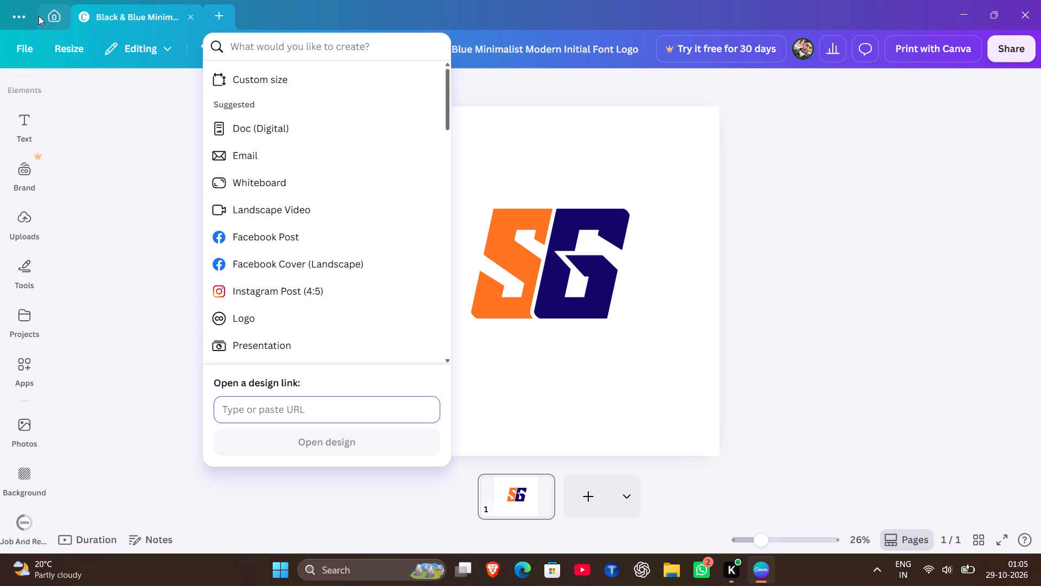
Return to the home view and look through the logo templates similar to the Black & Blue Minimalist Modern Initial Font Logo.
click(42, 16)
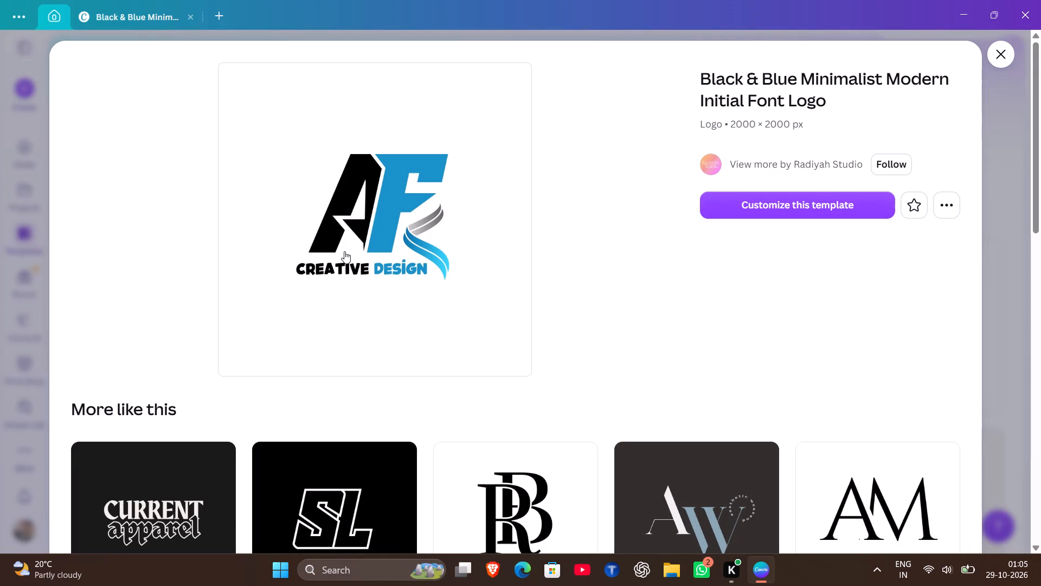
scroll(344, 251, down, 2)
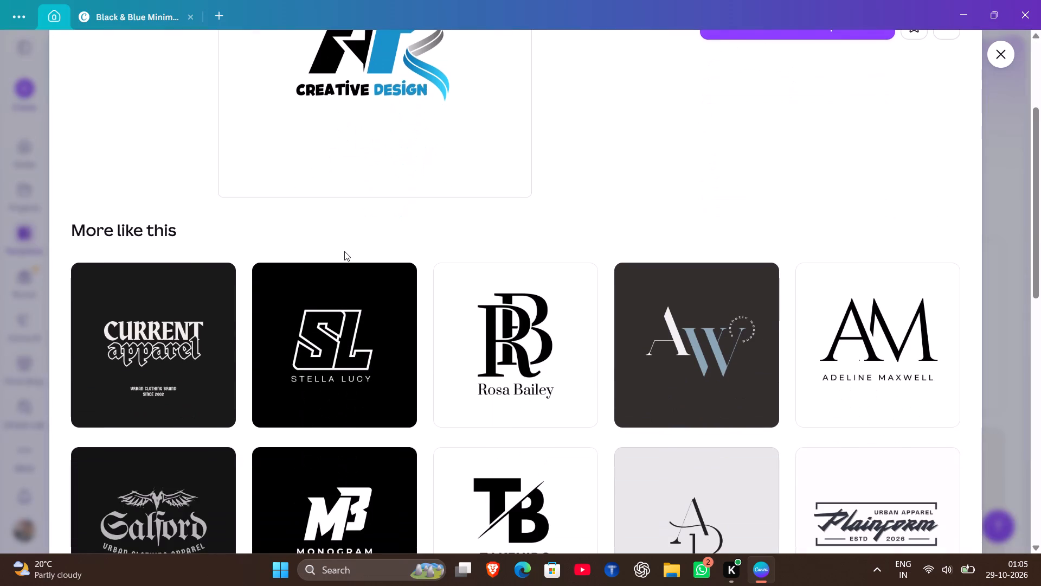
scroll(344, 251, down, 5)
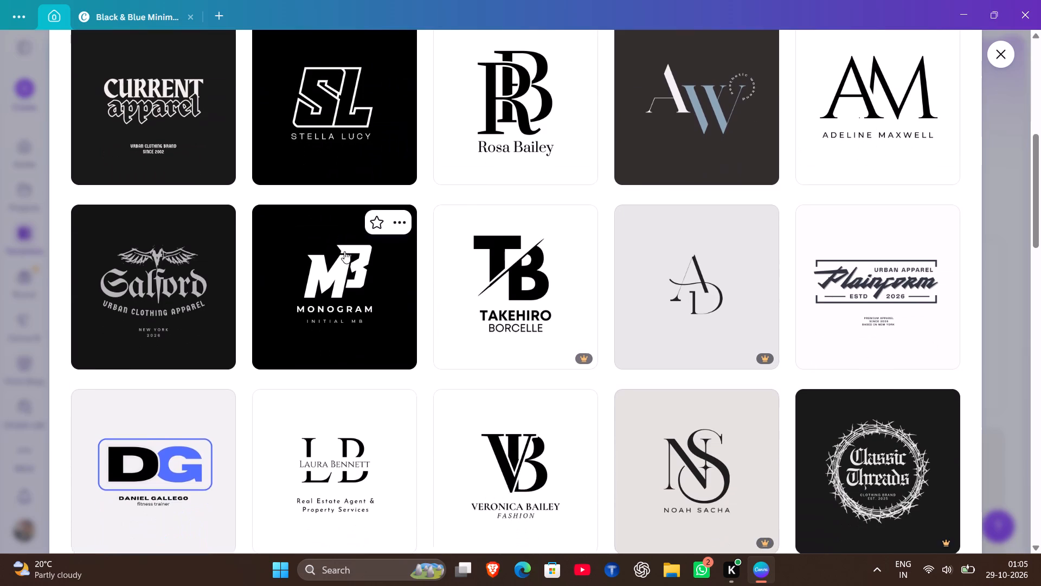
scroll(344, 251, down, 2)
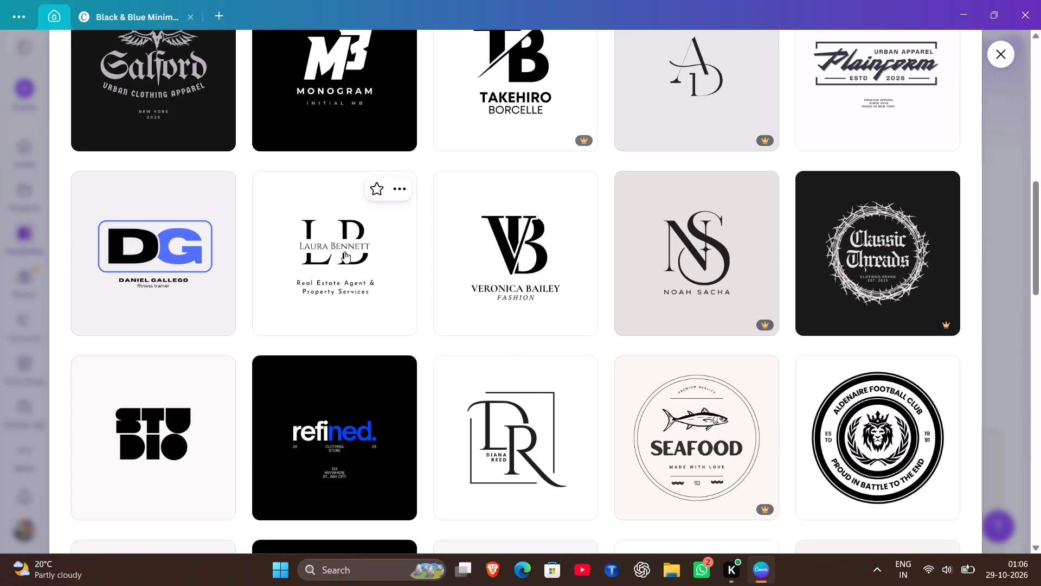
scroll(344, 251, down, 4)
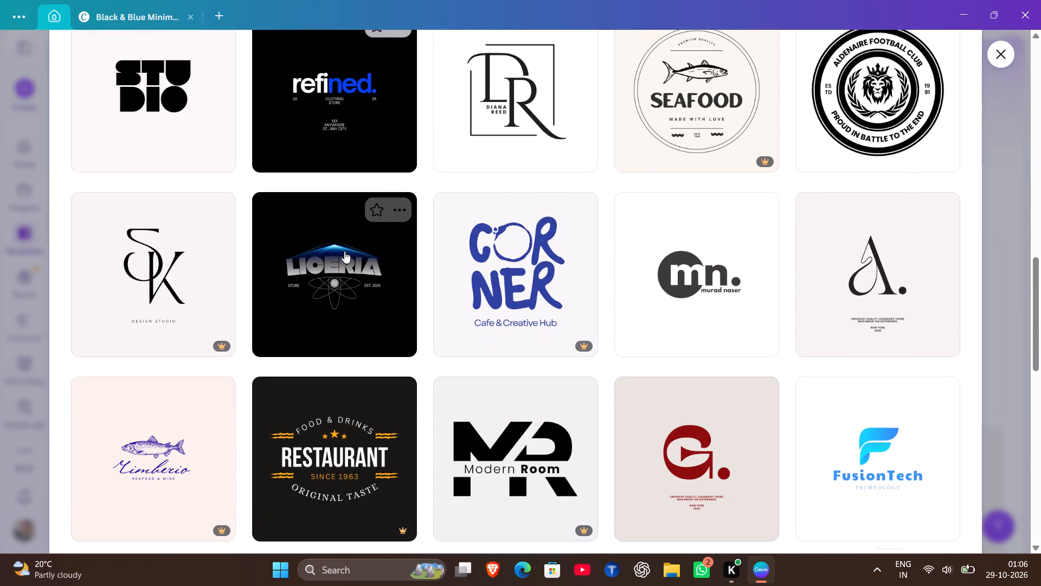
scroll(344, 251, down, 1)
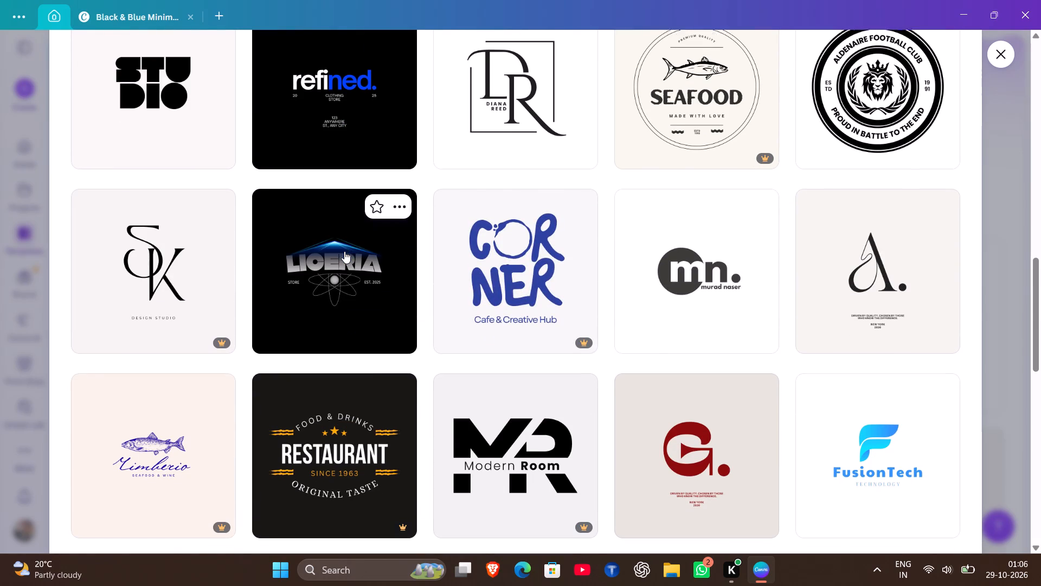
scroll(344, 251, down, 3)
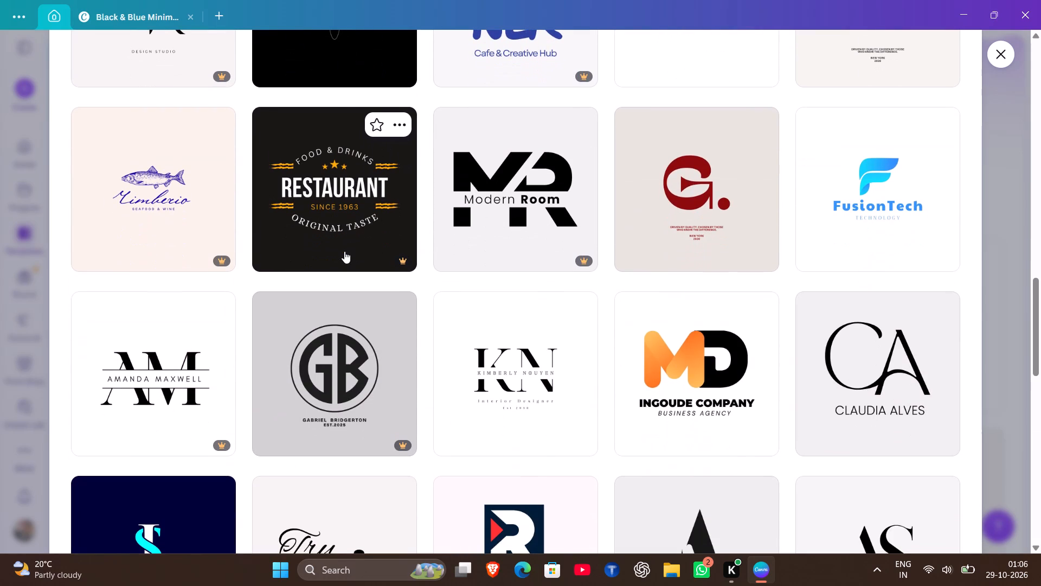
scroll(344, 251, down, 1)
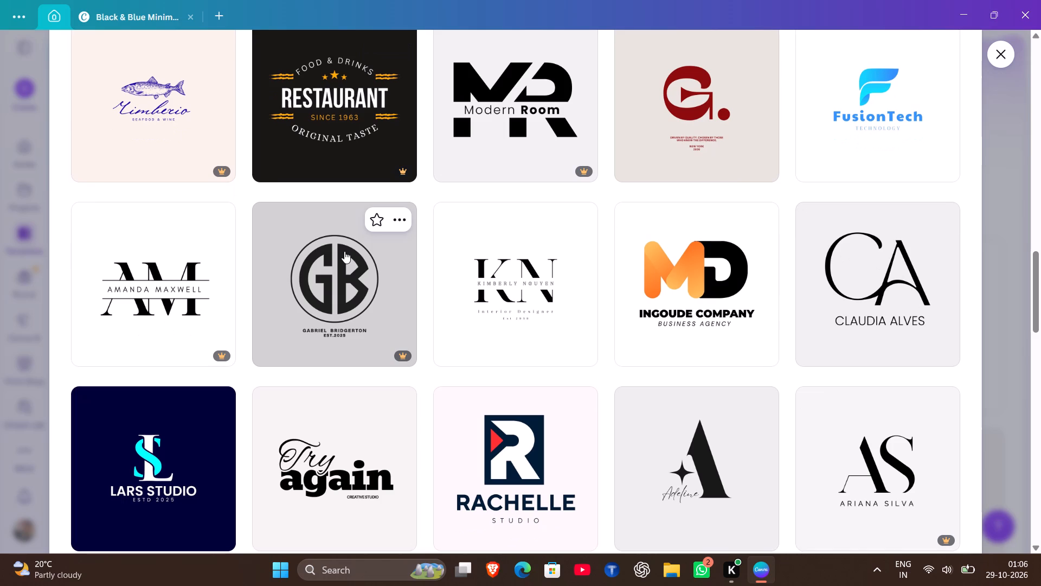
scroll(344, 251, down, 1)
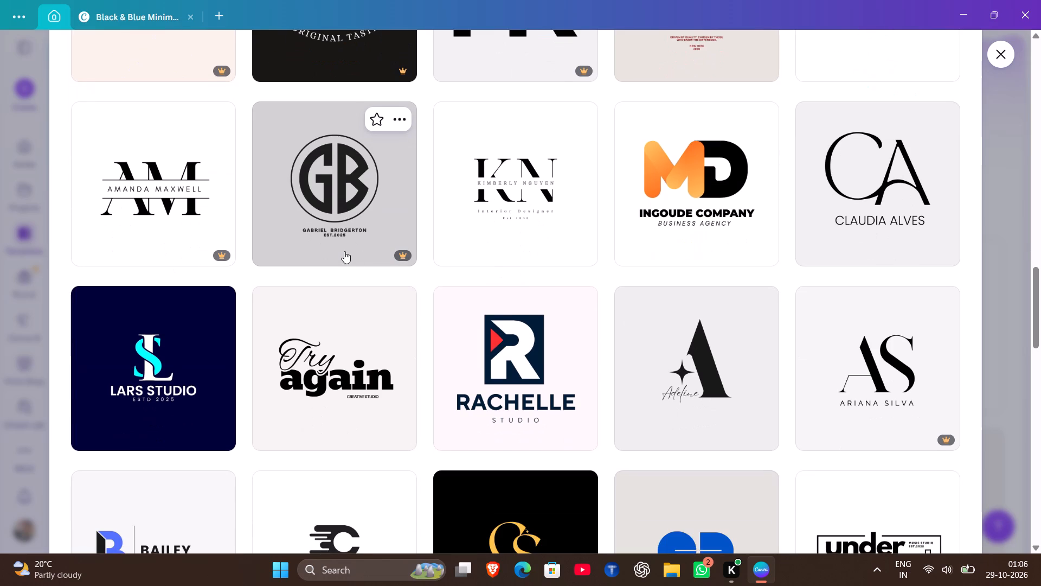
Open the Orange and Black Modern Company Logo template, with the MD monogram, as a new design for customizing.
click(647, 150)
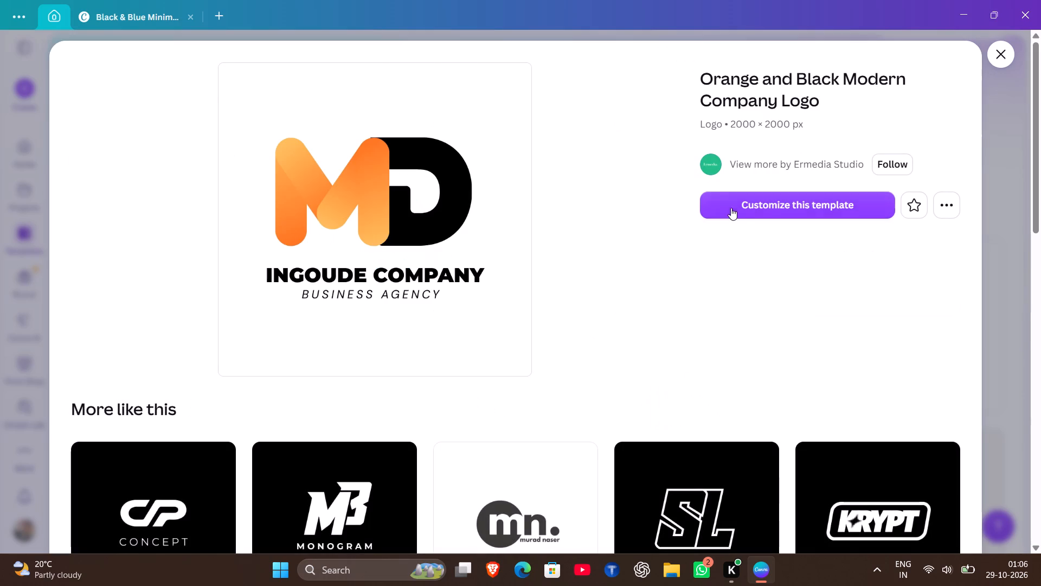
click(730, 201)
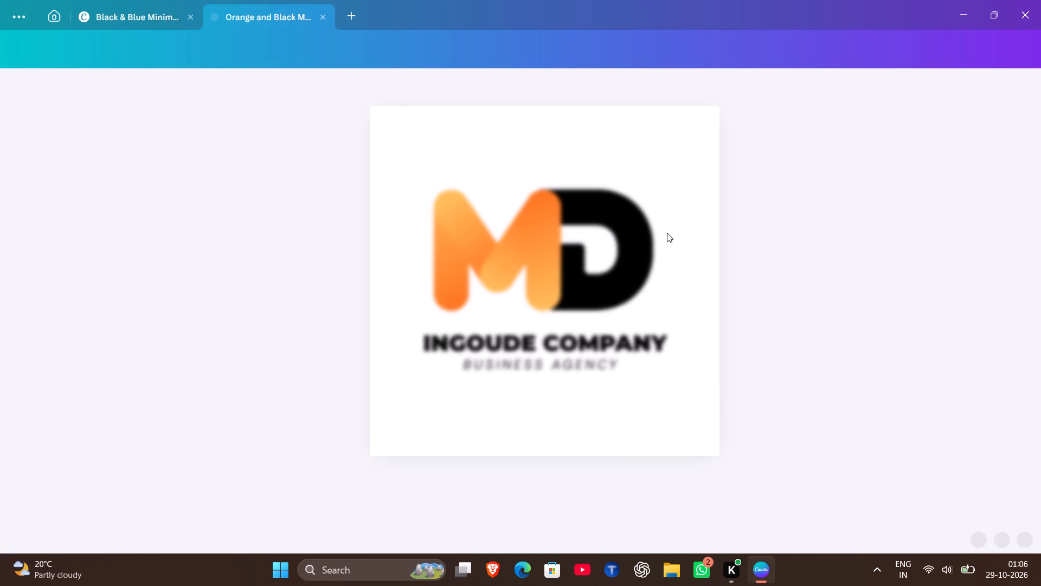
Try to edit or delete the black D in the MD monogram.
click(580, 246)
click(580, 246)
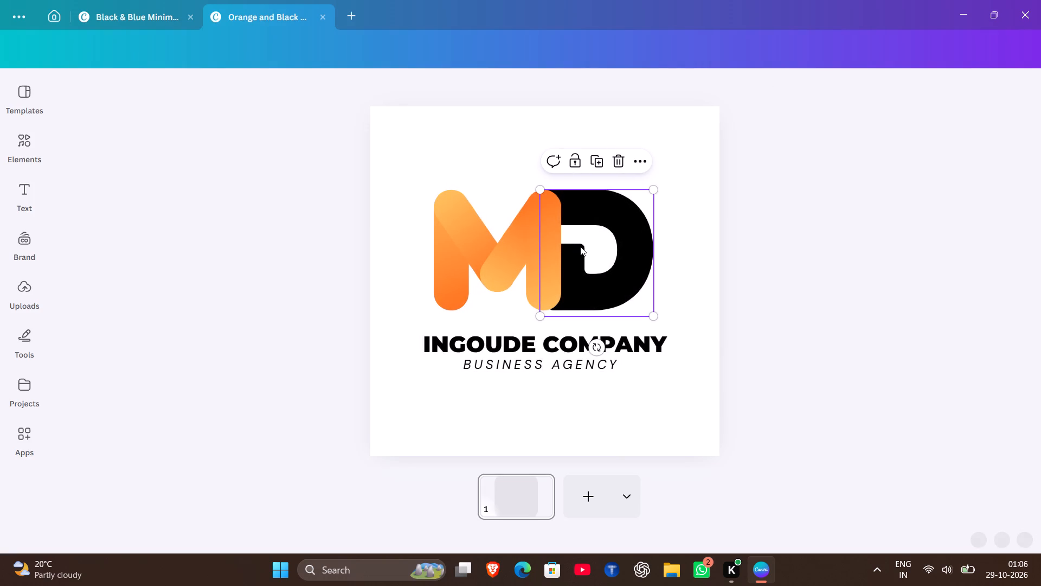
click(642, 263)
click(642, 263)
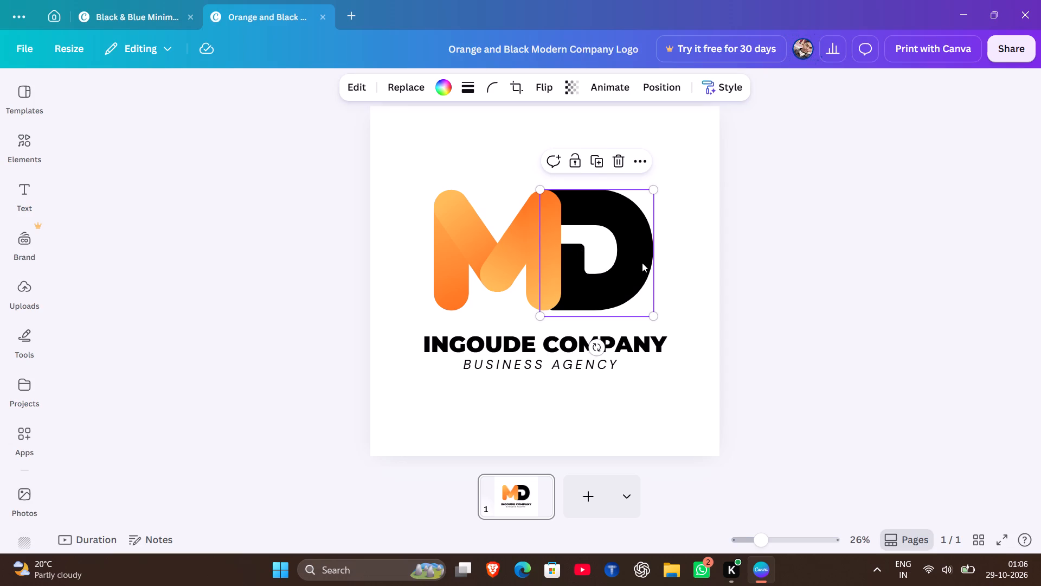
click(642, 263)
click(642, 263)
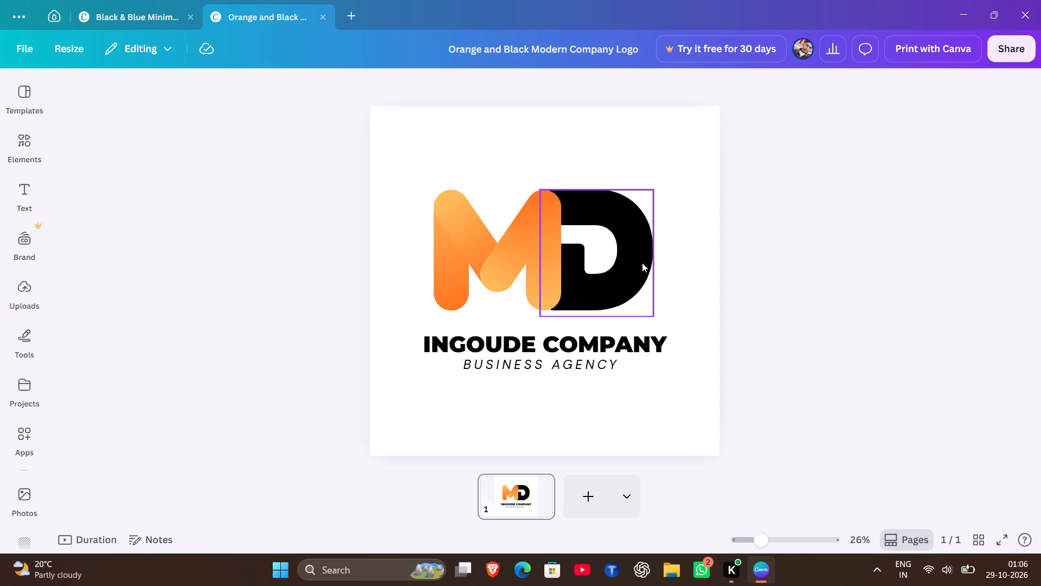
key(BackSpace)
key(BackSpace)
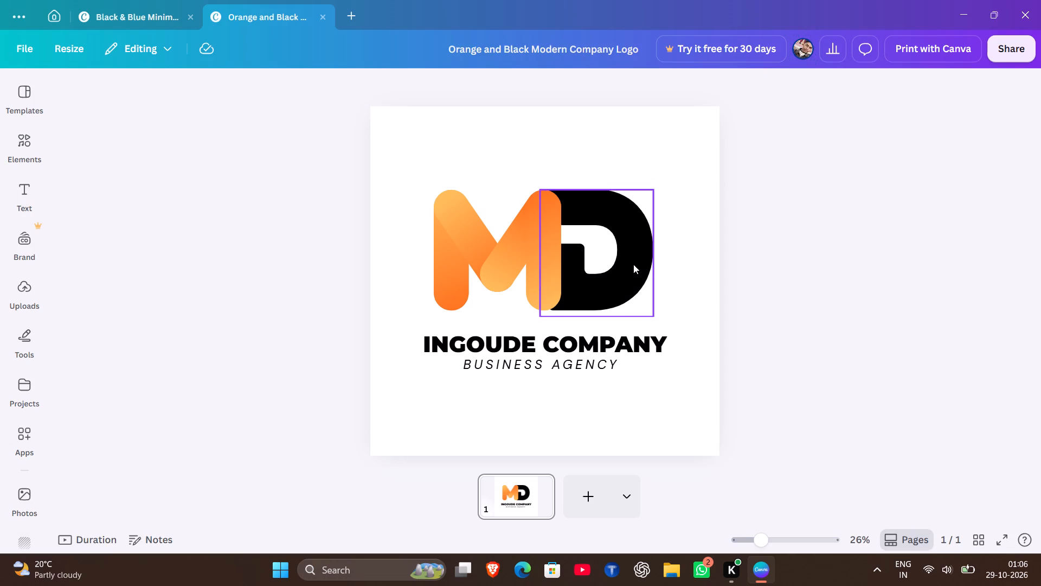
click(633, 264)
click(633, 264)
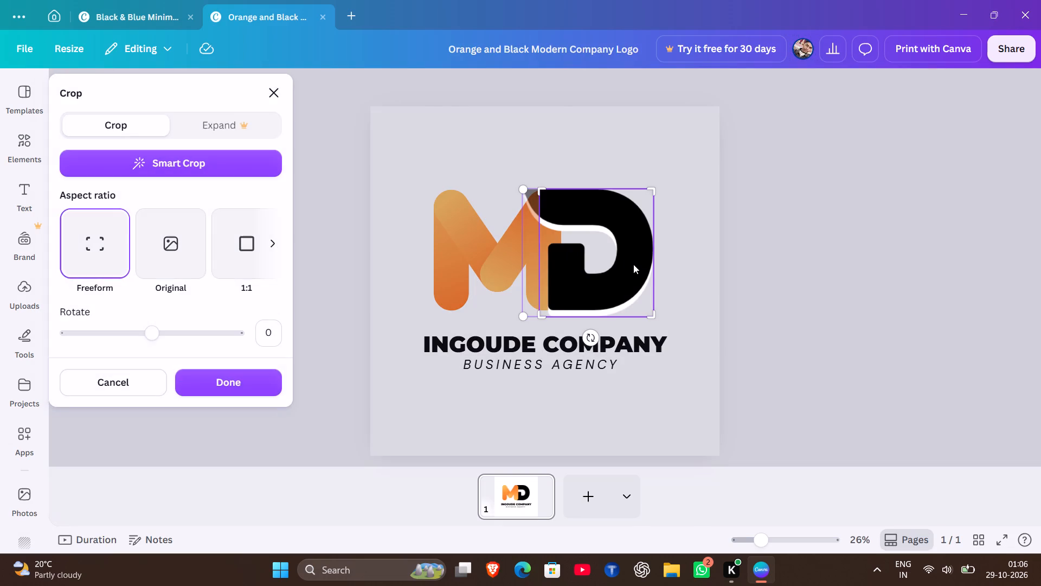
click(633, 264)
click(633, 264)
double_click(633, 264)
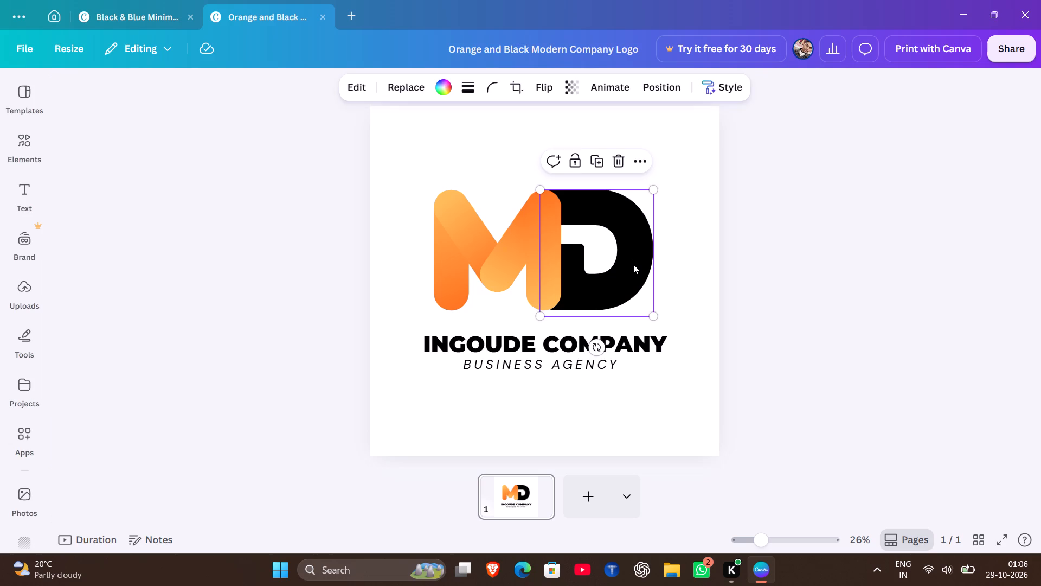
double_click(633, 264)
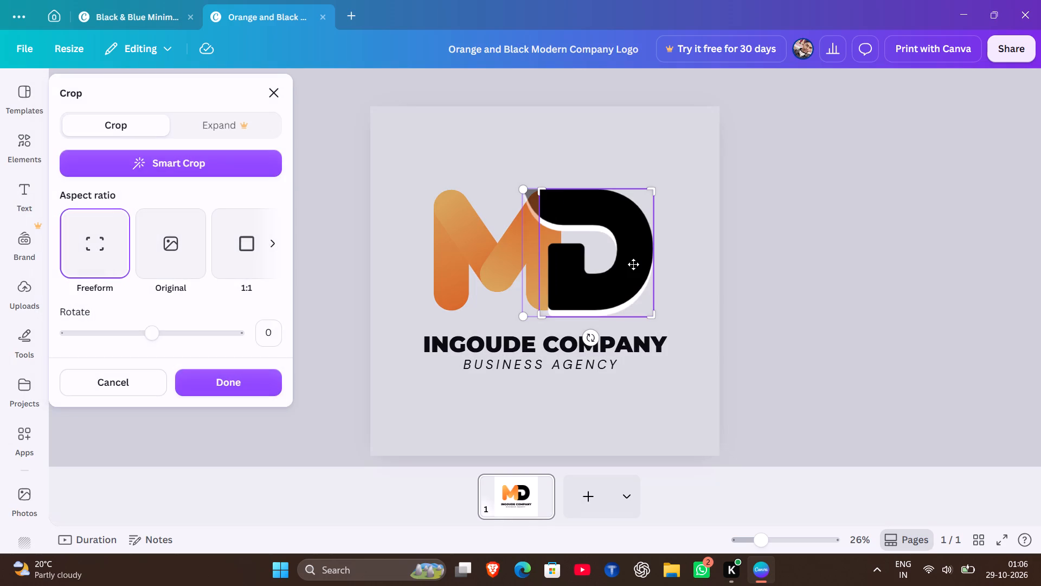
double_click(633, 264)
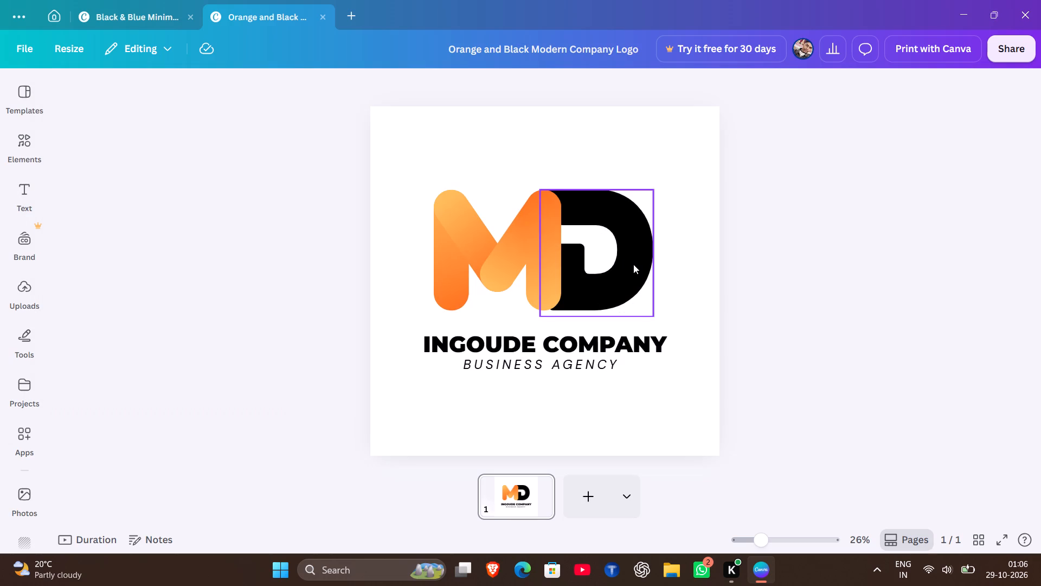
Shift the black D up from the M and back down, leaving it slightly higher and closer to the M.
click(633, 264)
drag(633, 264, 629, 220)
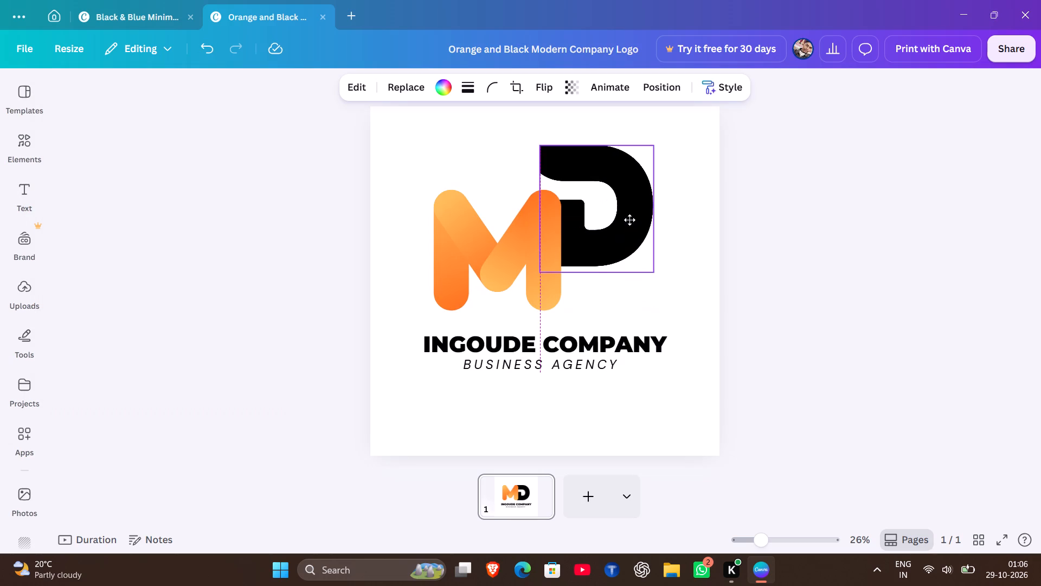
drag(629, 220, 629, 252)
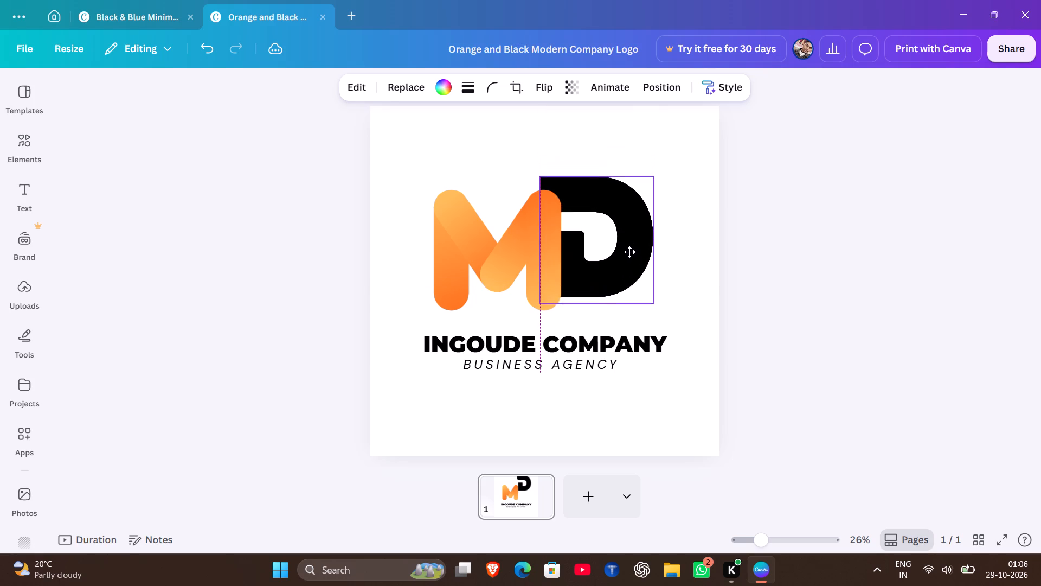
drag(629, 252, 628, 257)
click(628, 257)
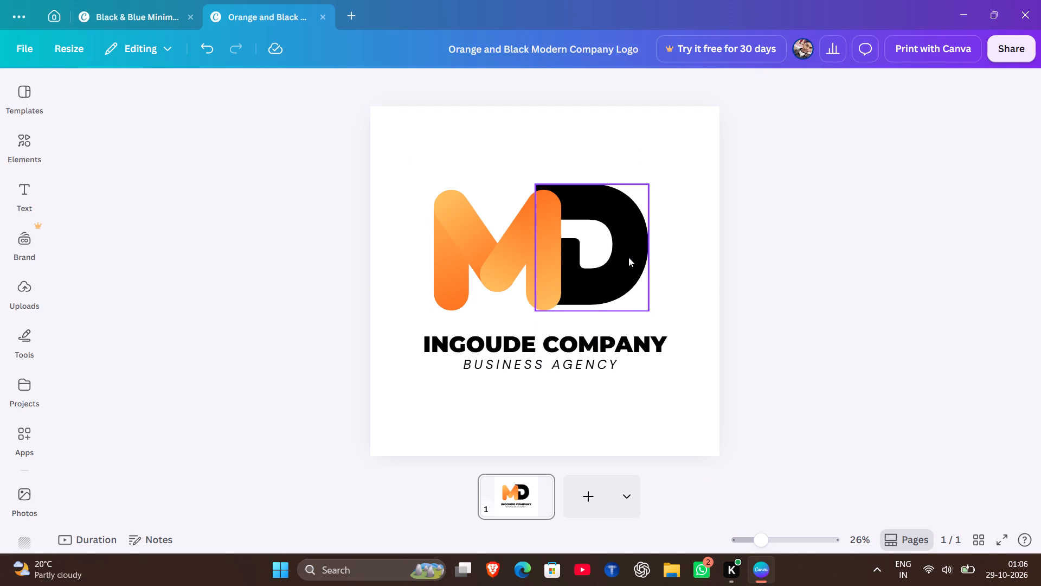
Close the Orange and Black Modern Company Logo design, keeping the SG monogram design open.
click(631, 249)
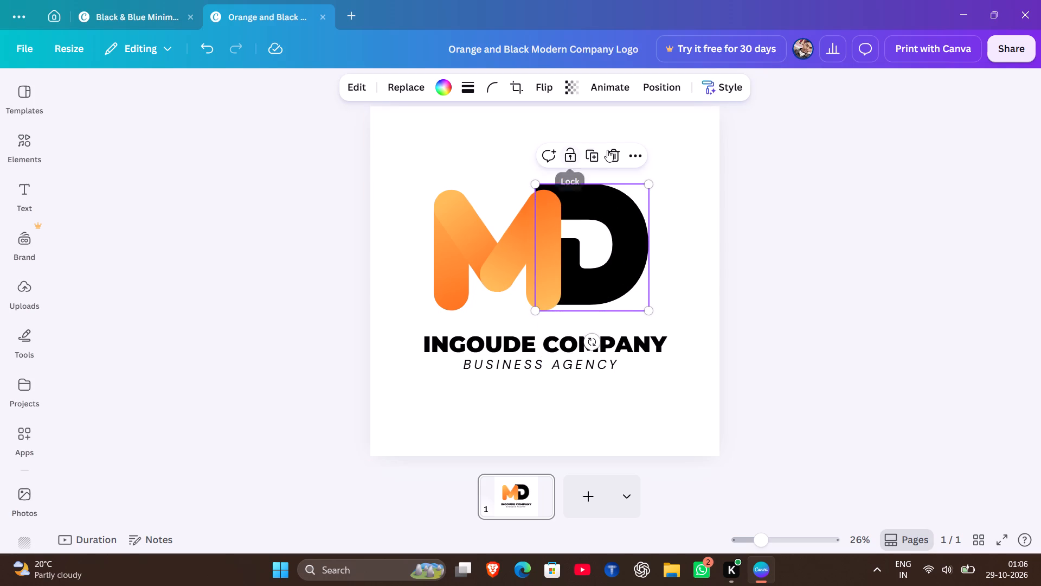
click(631, 158)
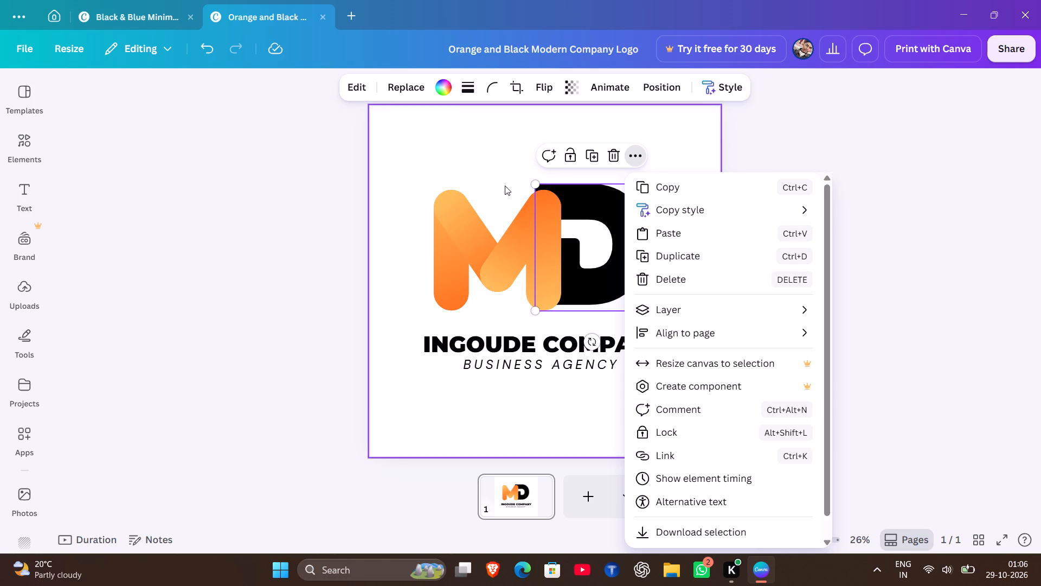
click(323, 15)
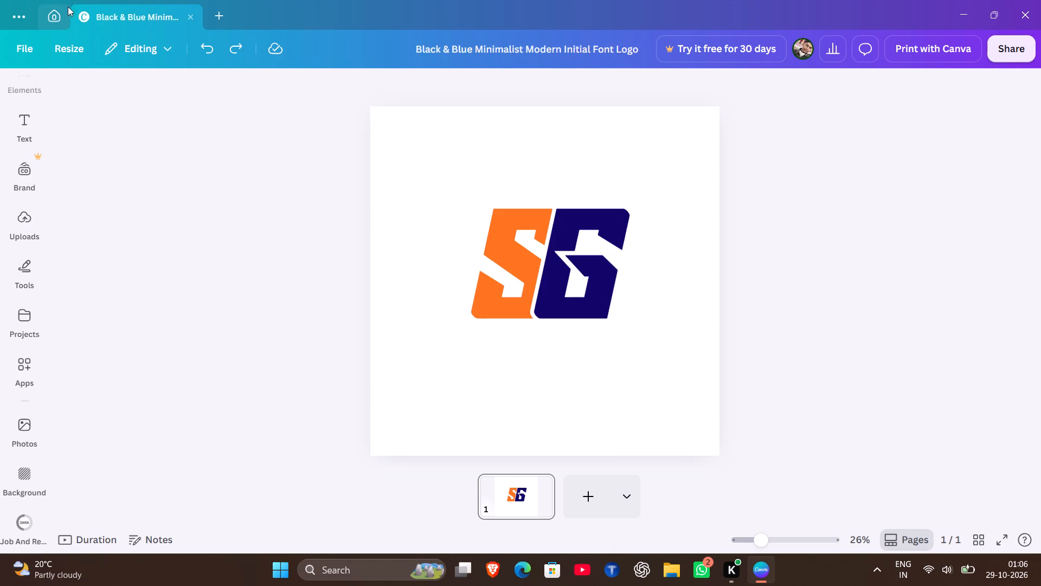
Return to the home view and look through the logo templates similar to the Orange and Black Modern Company Logo.
click(52, 8)
scroll(281, 164, down, 1)
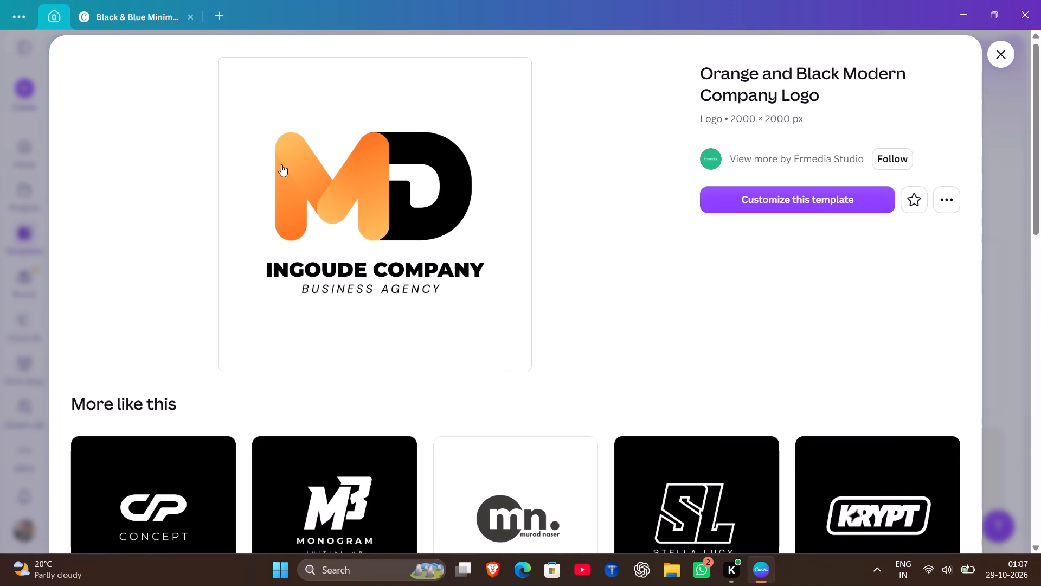
scroll(281, 164, down, 3)
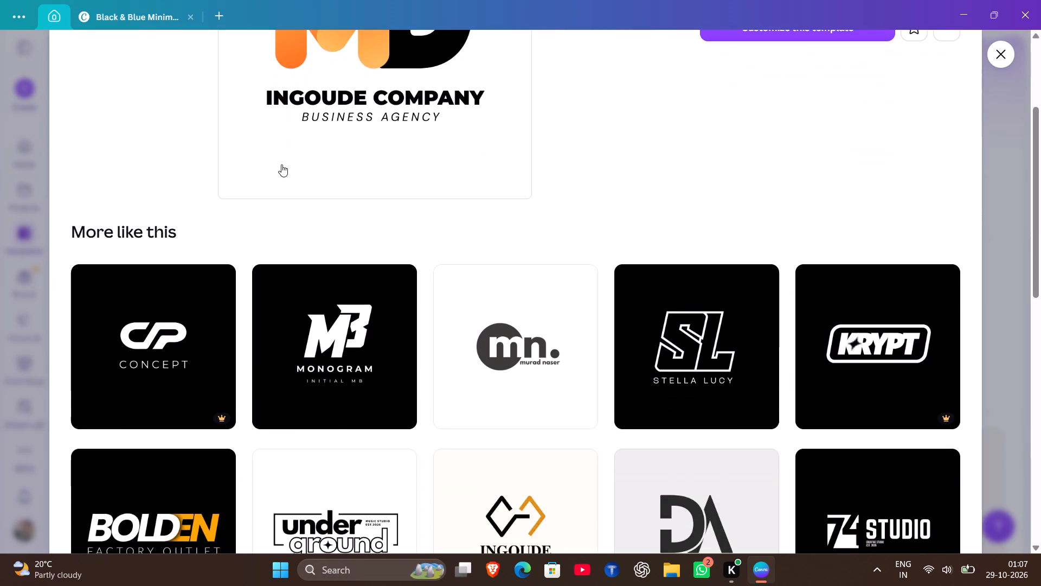
scroll(281, 164, down, 1)
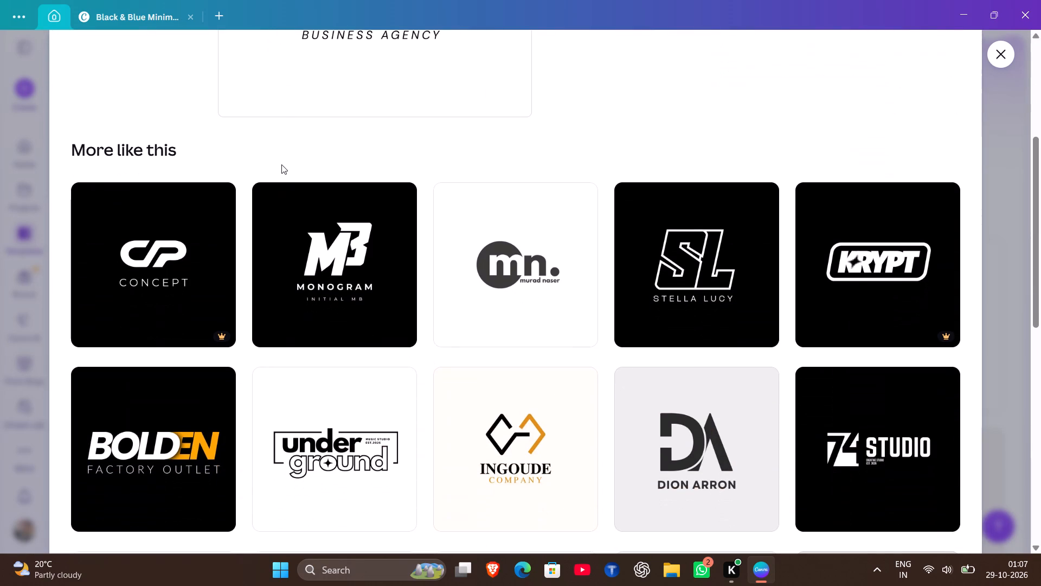
scroll(281, 164, down, 3)
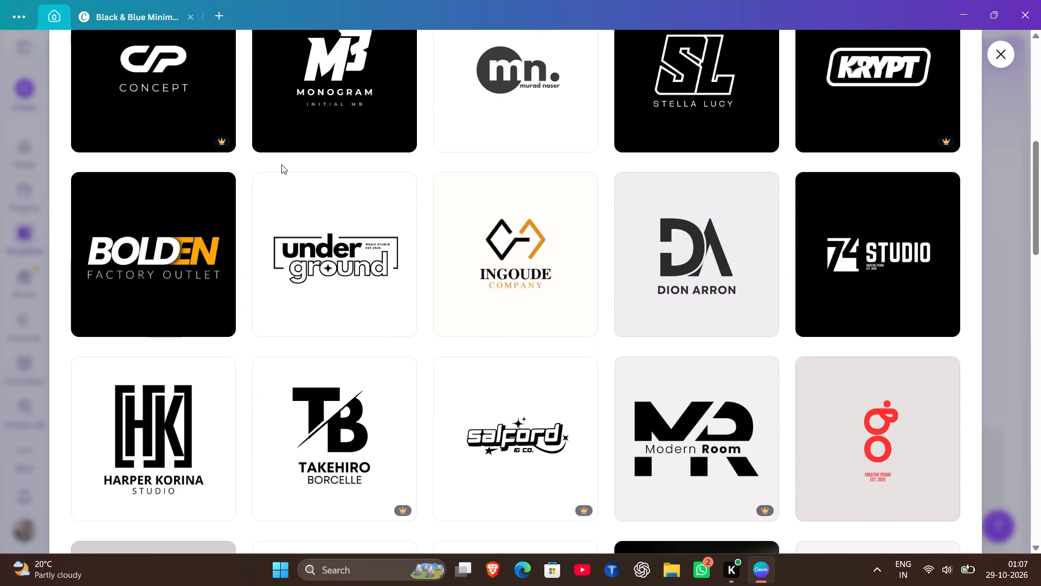
scroll(281, 164, down, 2)
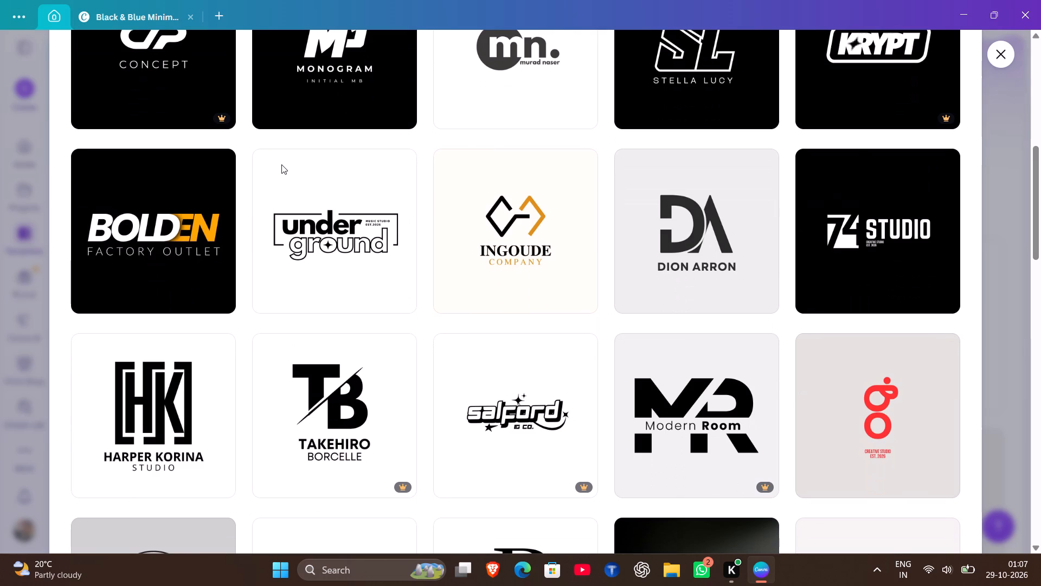
scroll(281, 164, down, 2)
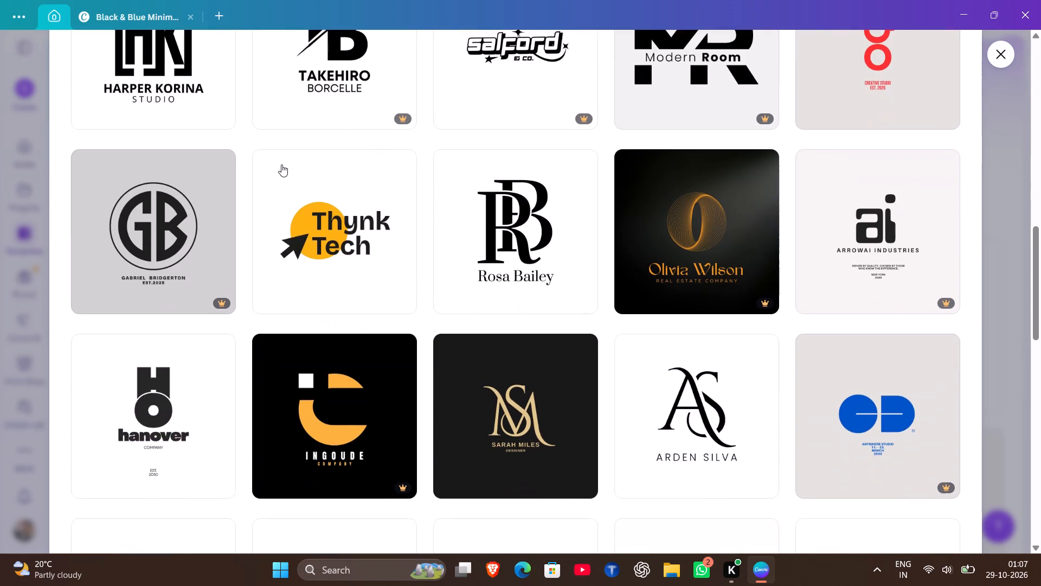
scroll(281, 164, down, 4)
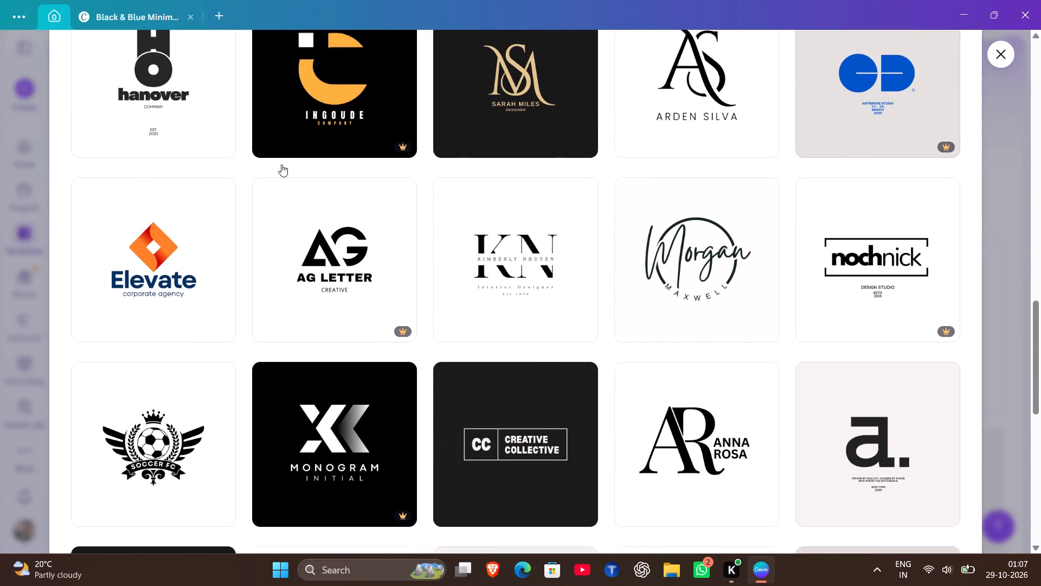
scroll(281, 164, down, 2)
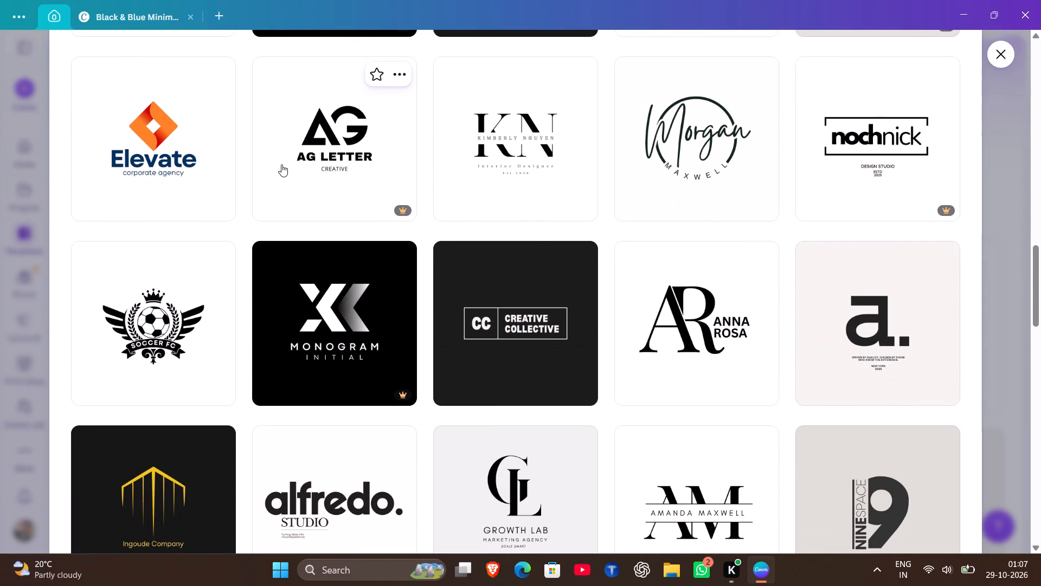
scroll(281, 164, down, 5)
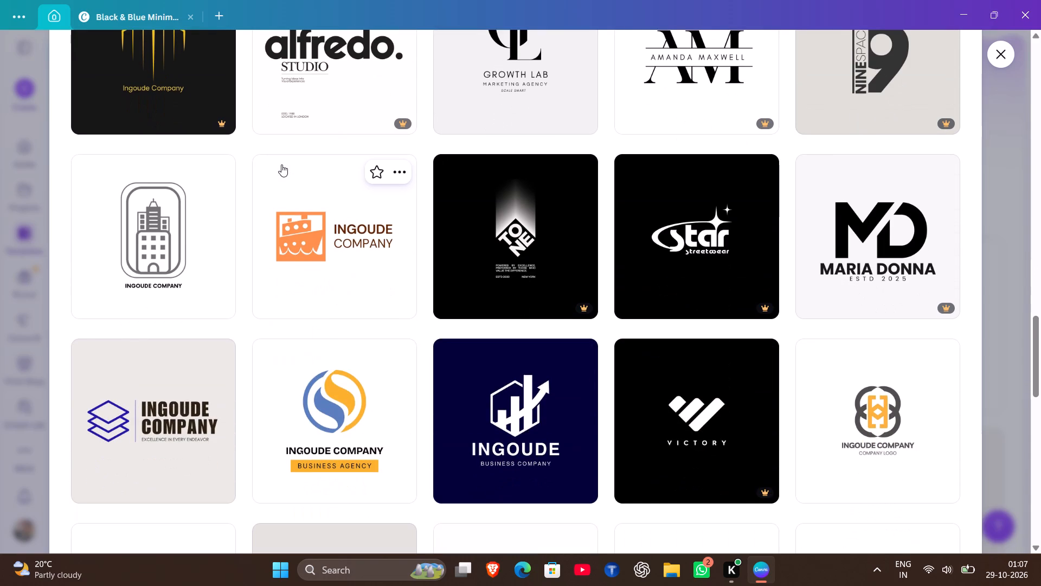
Preview the Orange and Brown Modern Travel Agency Logo, look through its similar templates, and close the preview.
click(281, 164)
scroll(281, 164, down, 1)
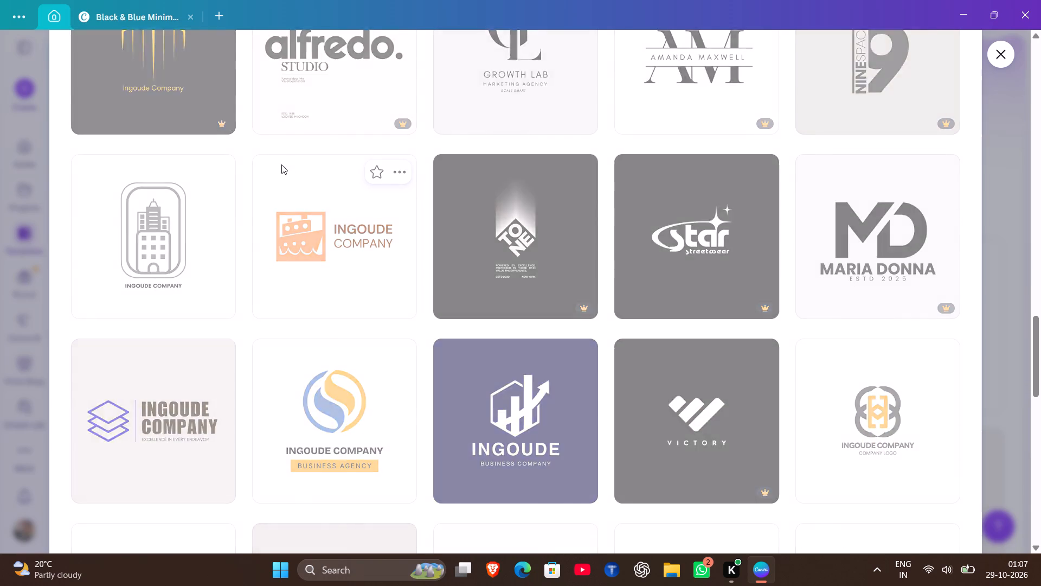
scroll(281, 164, down, 1)
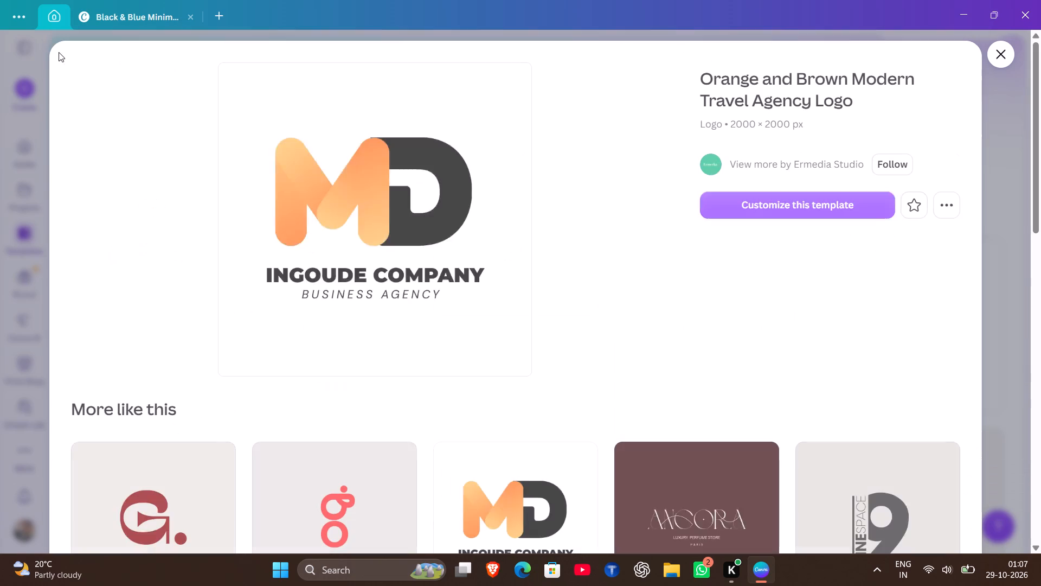
scroll(170, 161, down, 2)
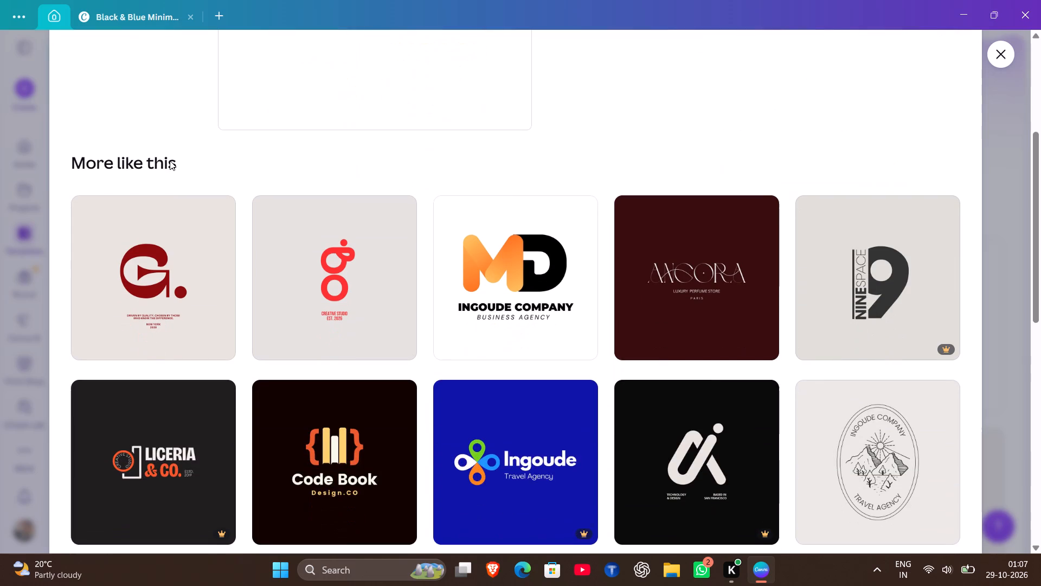
scroll(170, 161, down, 3)
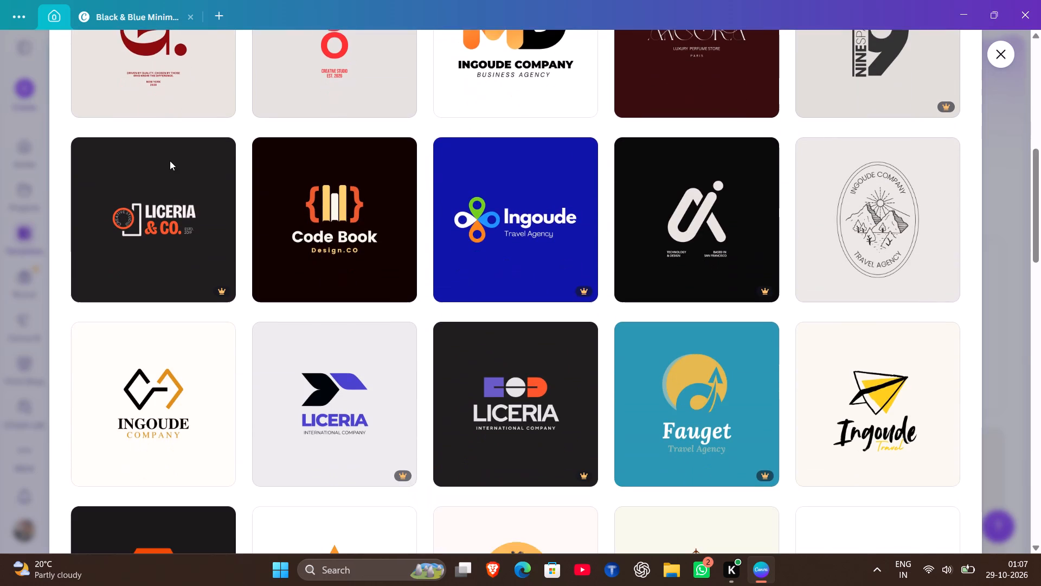
scroll(170, 161, down, 4)
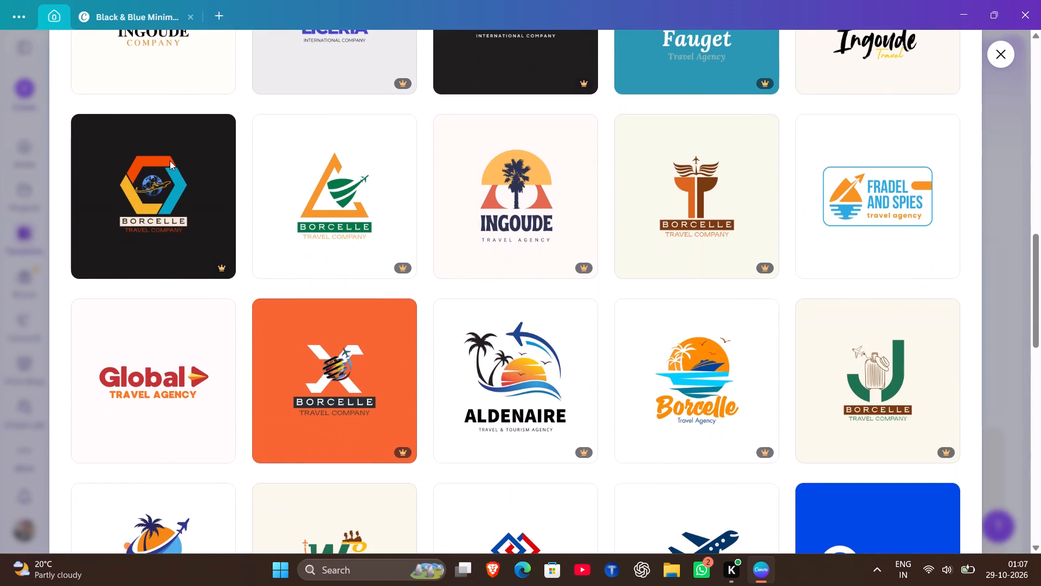
scroll(170, 161, down, 2)
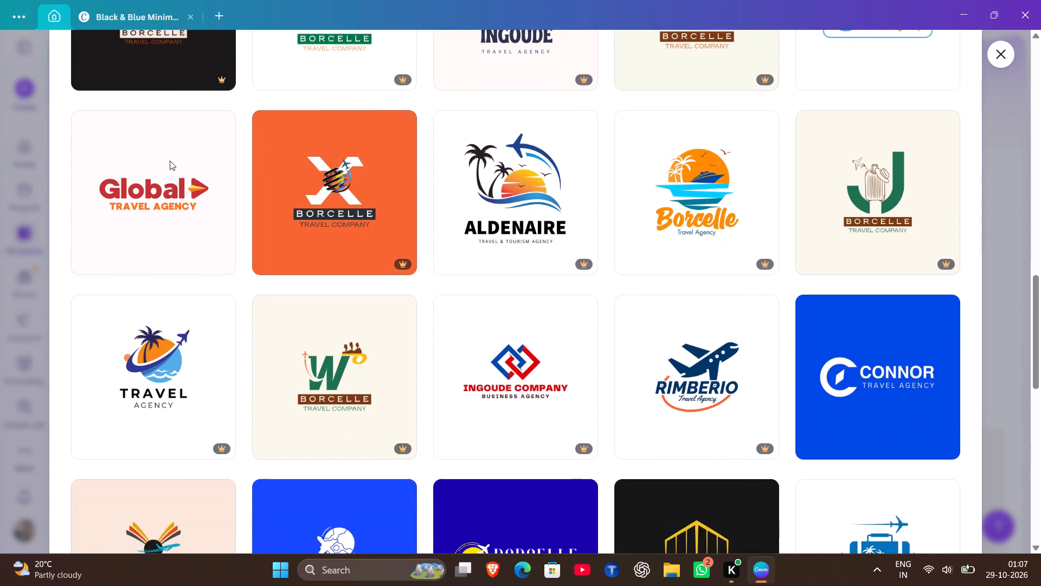
scroll(170, 161, down, 2)
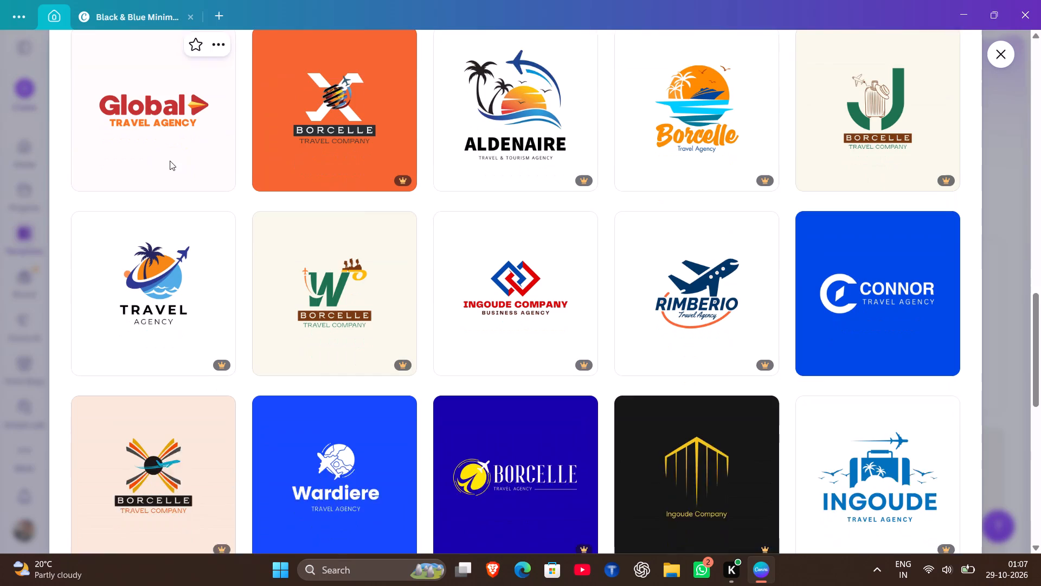
scroll(170, 161, down, 3)
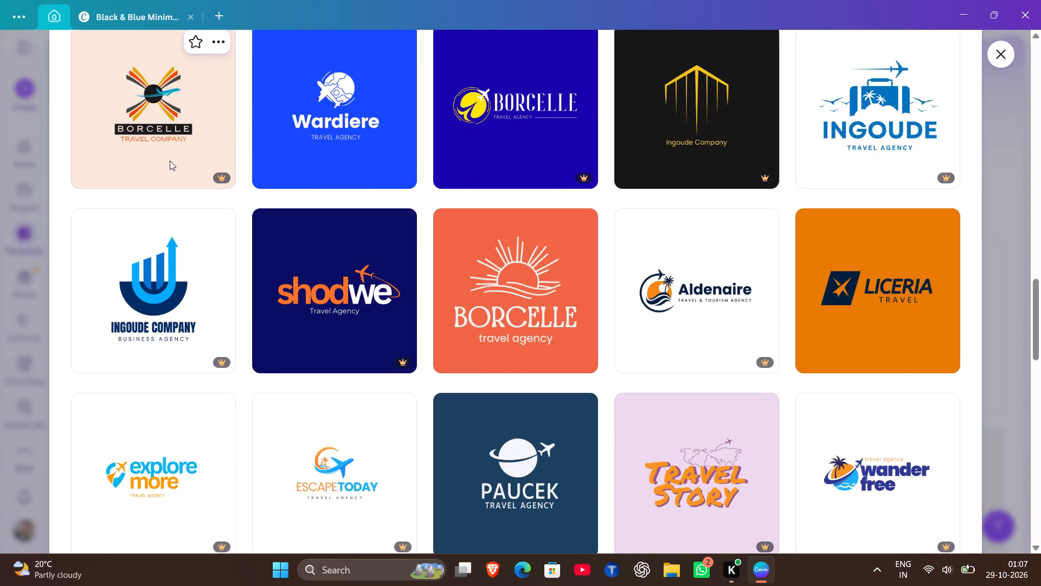
scroll(170, 161, up, 12)
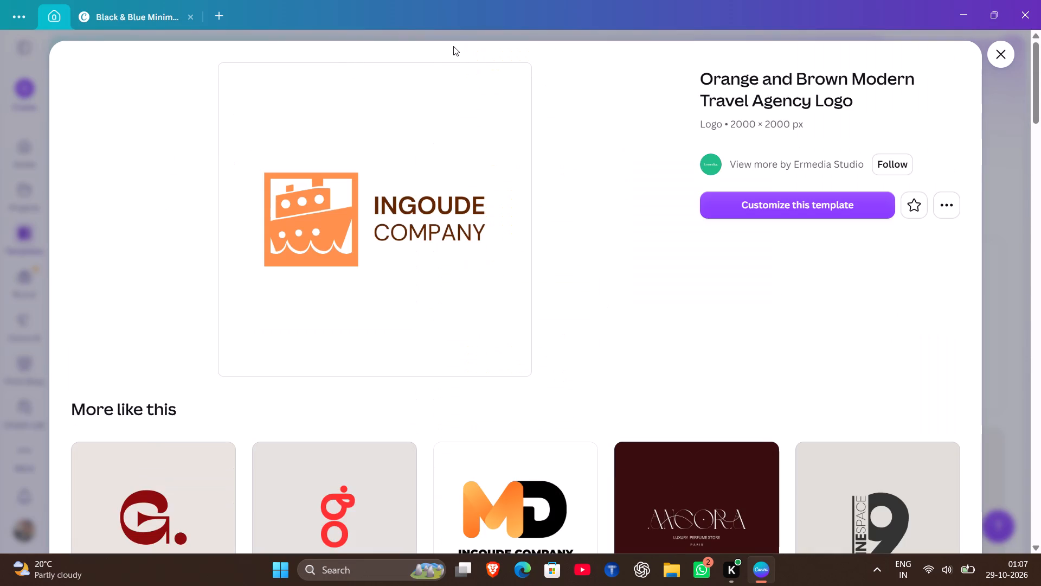
click(1001, 65)
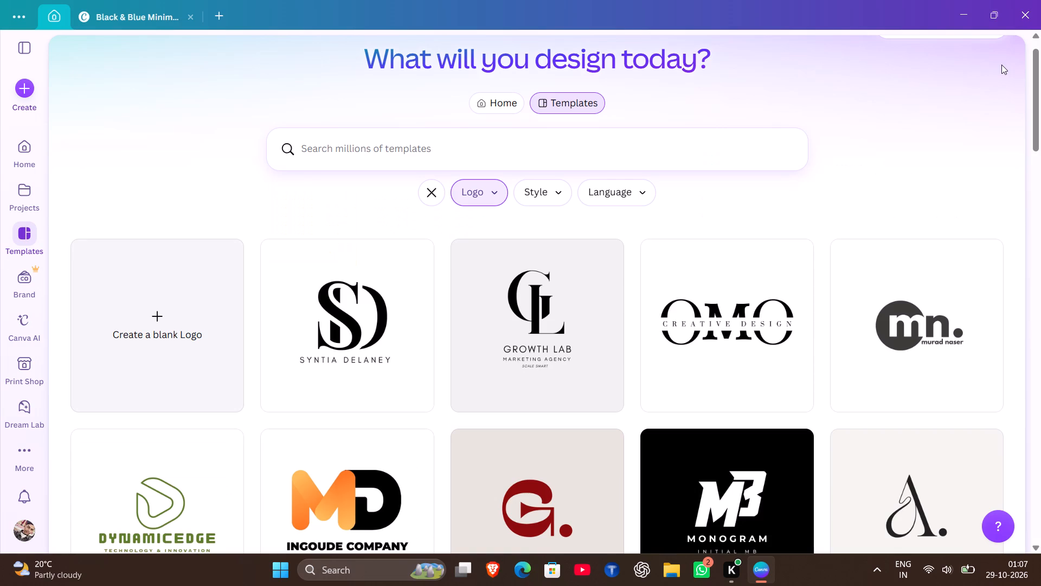
Look through the logo templates for a better monogram style for the SG logo.
scroll(733, 158, down, 1)
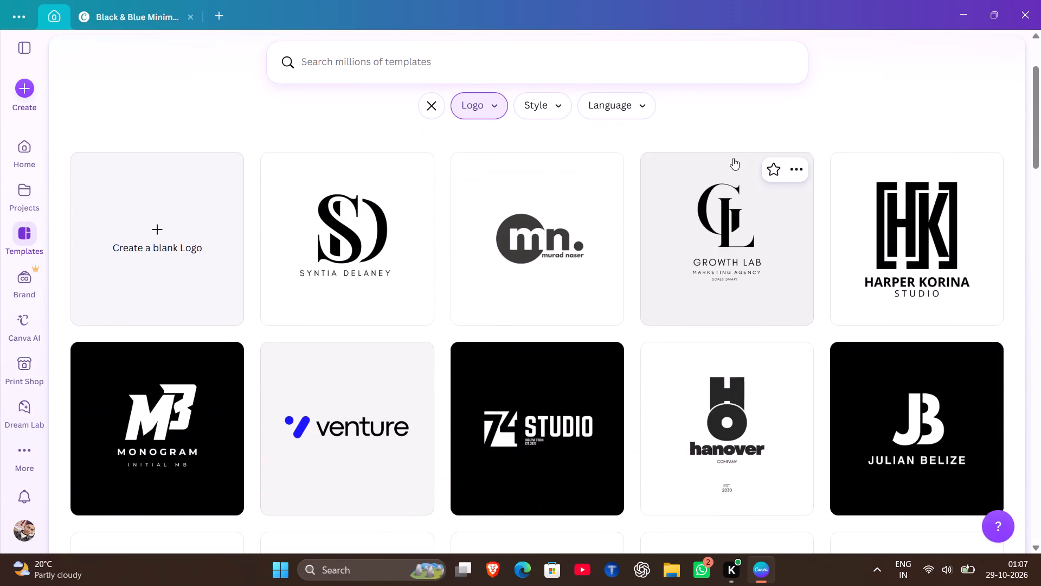
scroll(733, 158, down, 4)
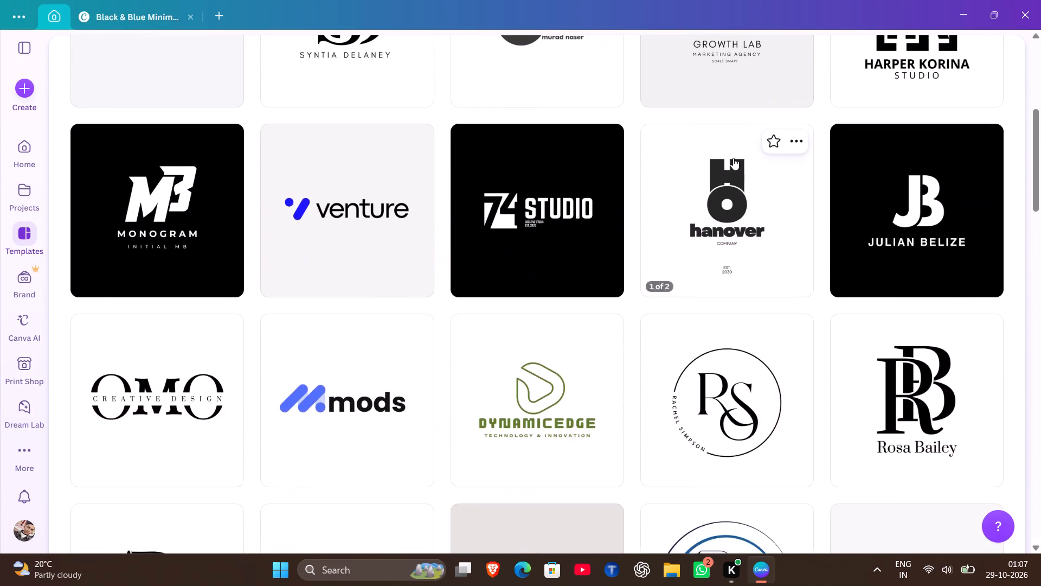
scroll(733, 158, down, 1)
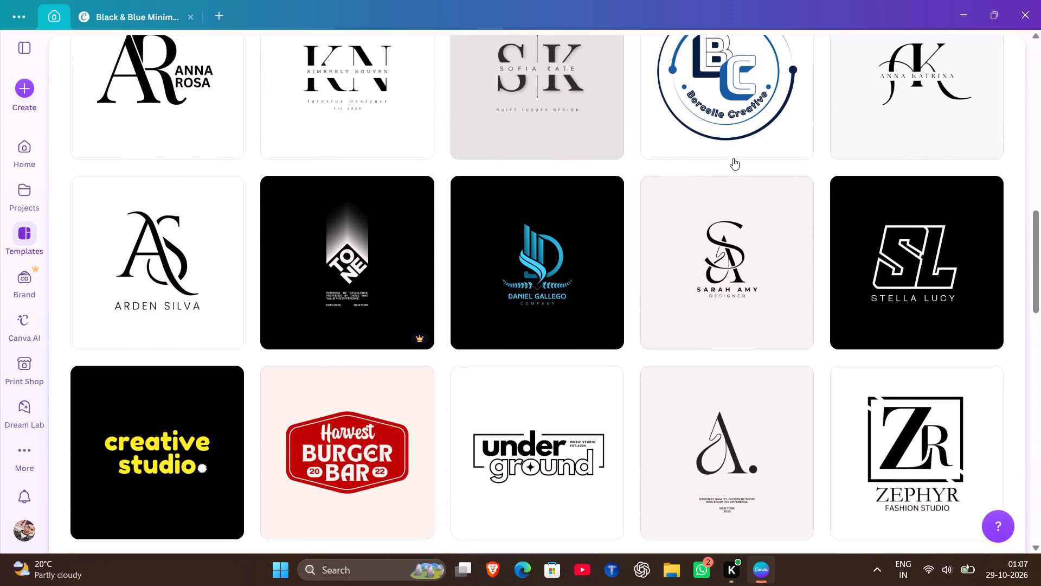
scroll(733, 158, down, 4)
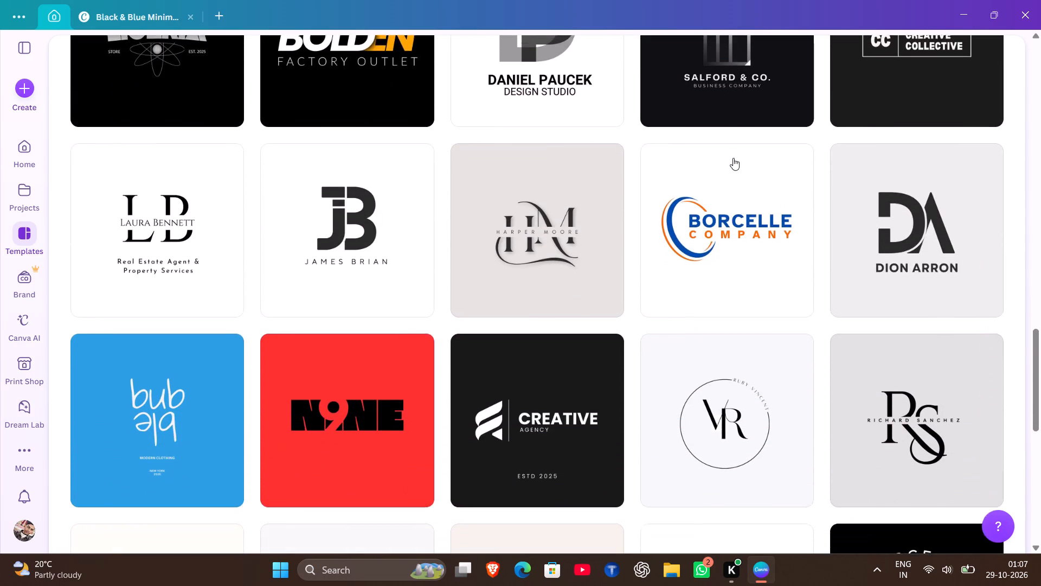
scroll(733, 158, down, 8)
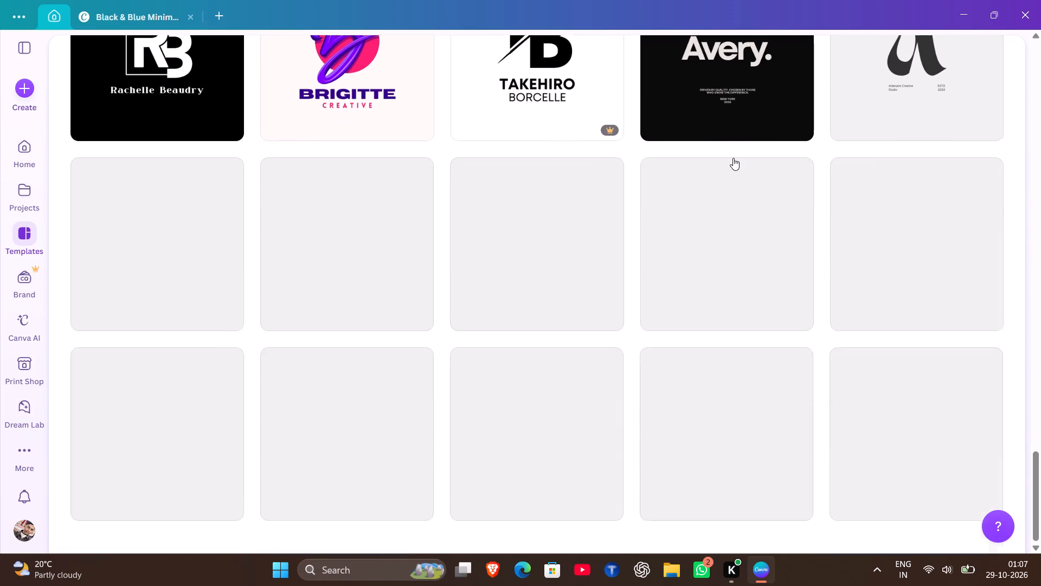
scroll(733, 158, down, 4)
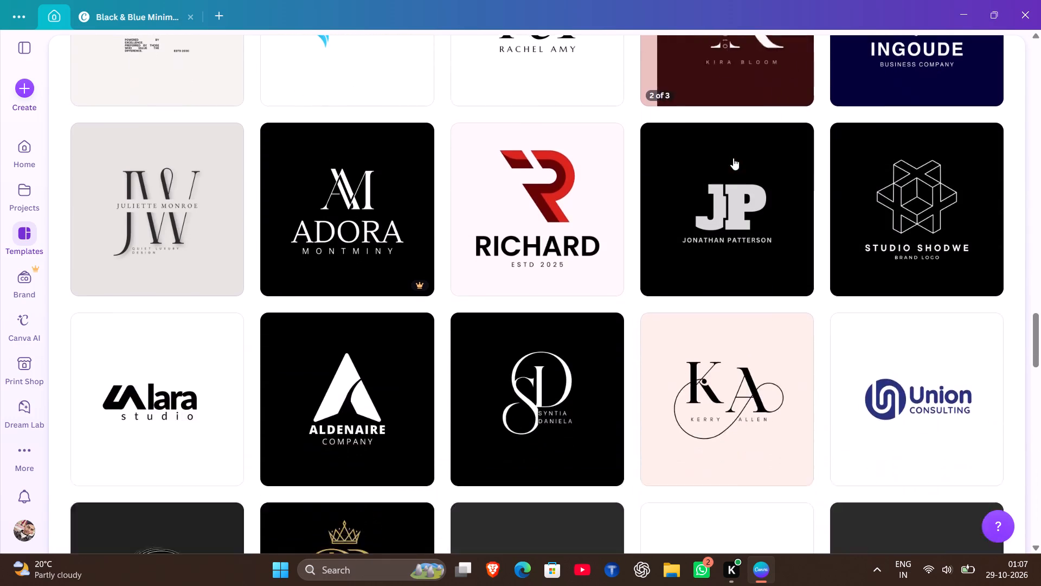
scroll(733, 158, down, 7)
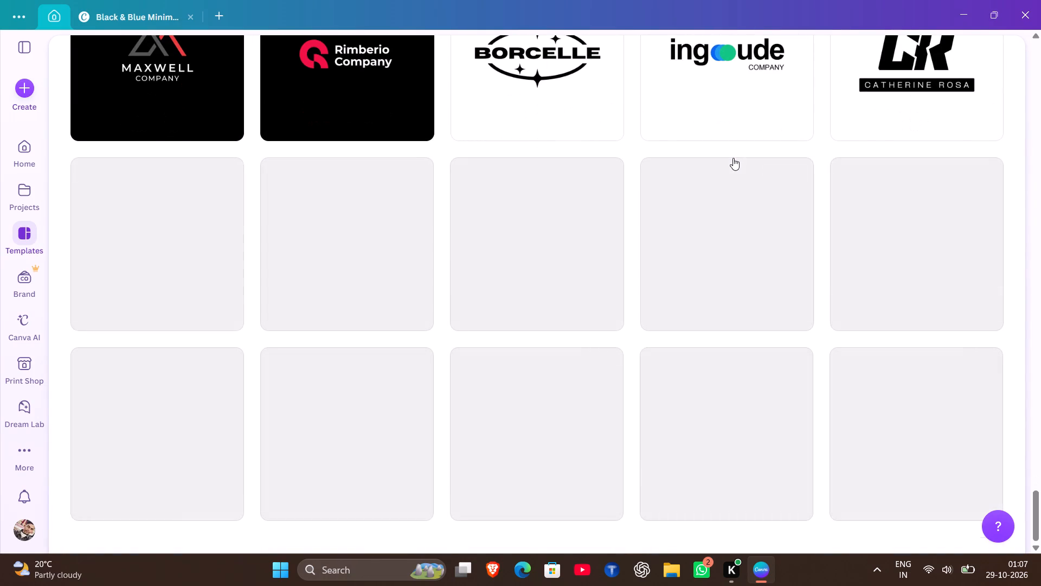
scroll(733, 158, down, 2)
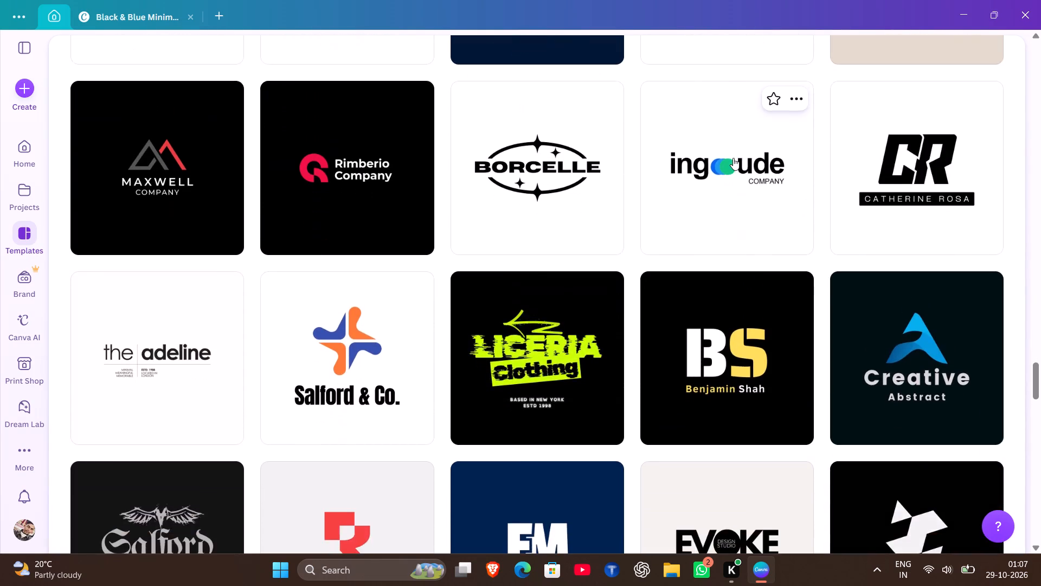
scroll(733, 158, down, 7)
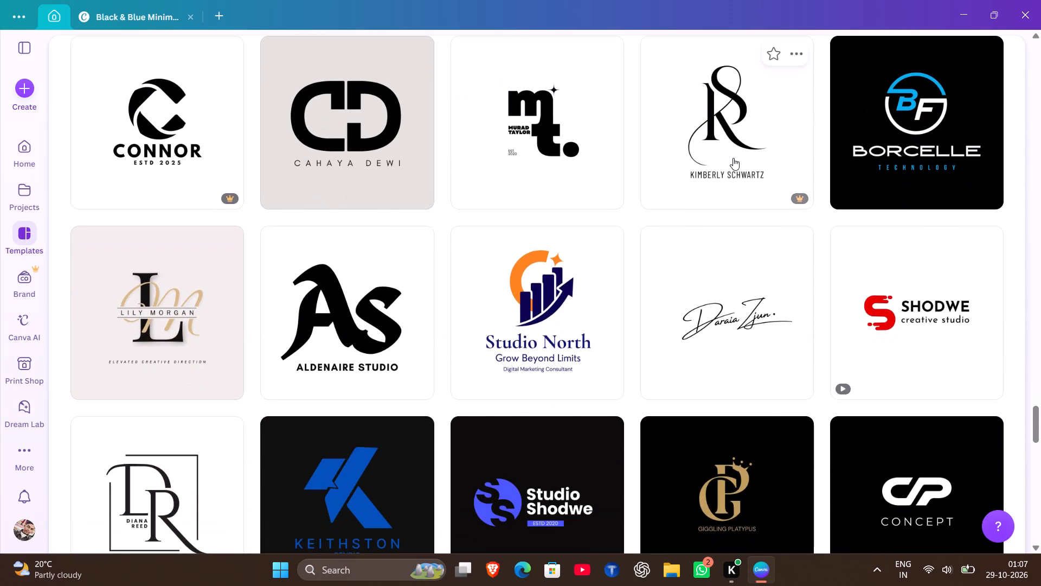
scroll(733, 158, down, 1)
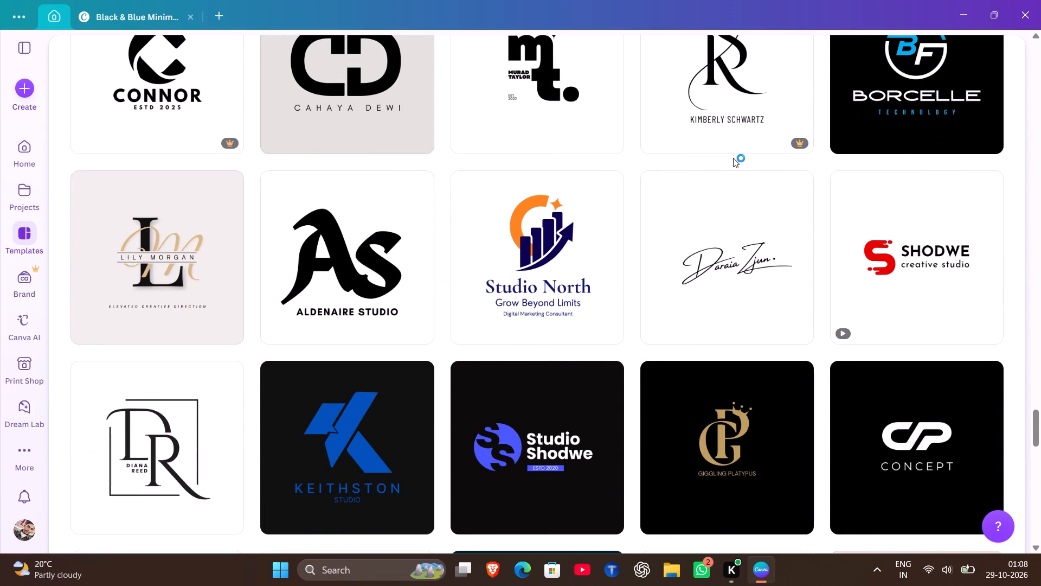
scroll(733, 158, down, 8)
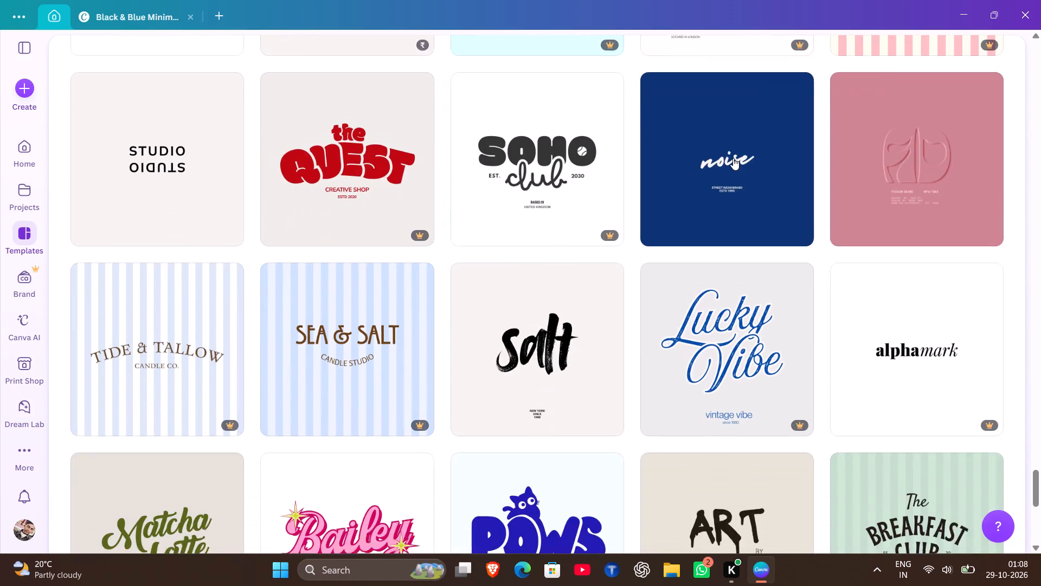
scroll(733, 158, down, 8)
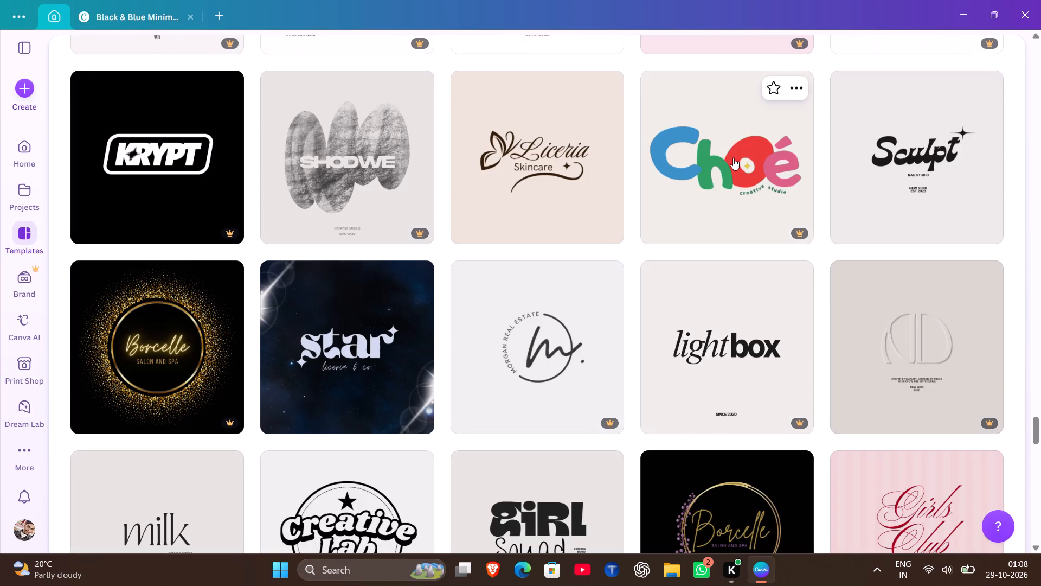
scroll(733, 158, down, 8)
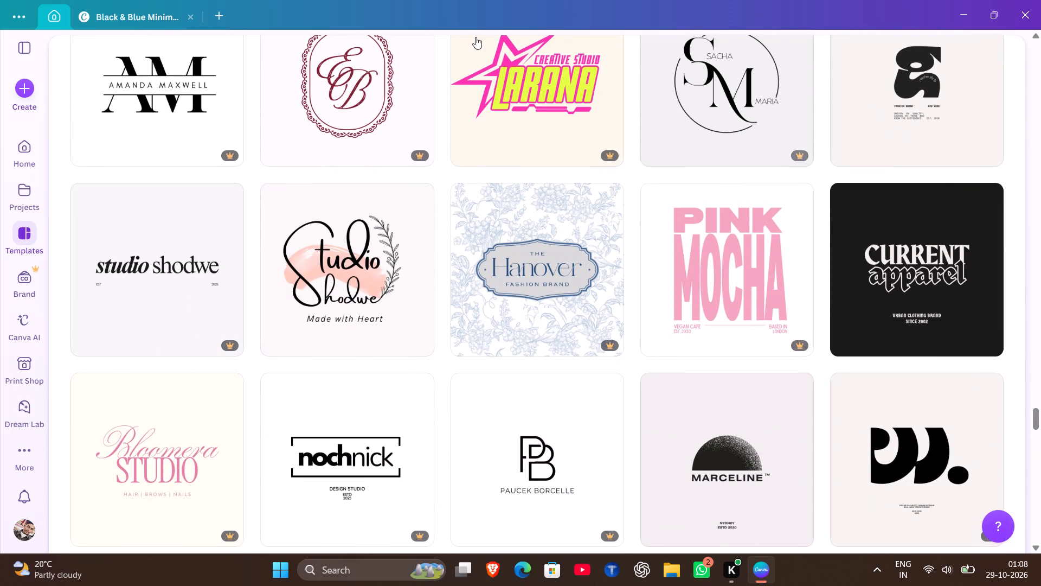
Return to the SG monogram design and search the graphics elements for "logo".
click(151, 9)
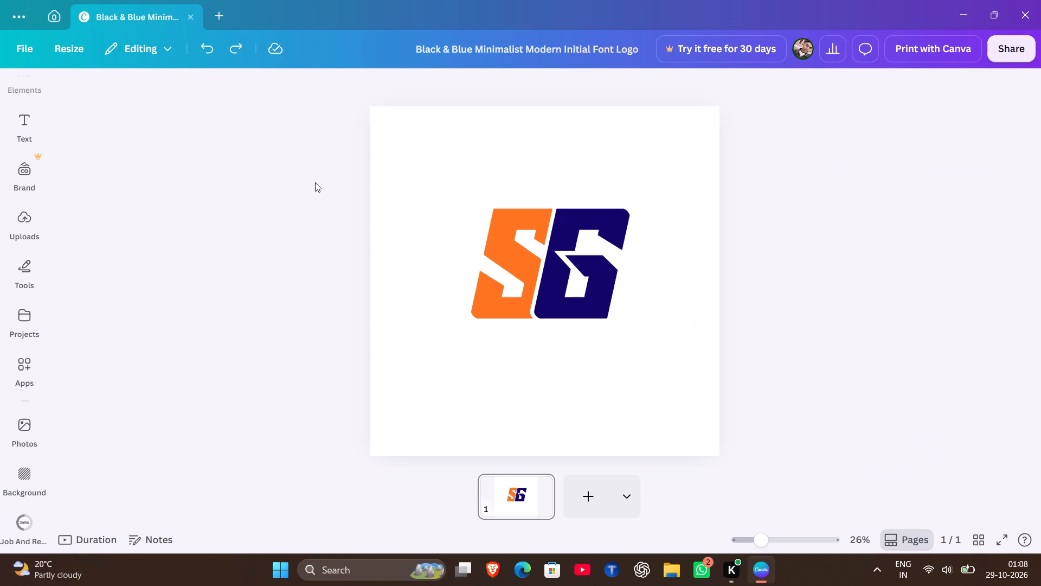
click(427, 290)
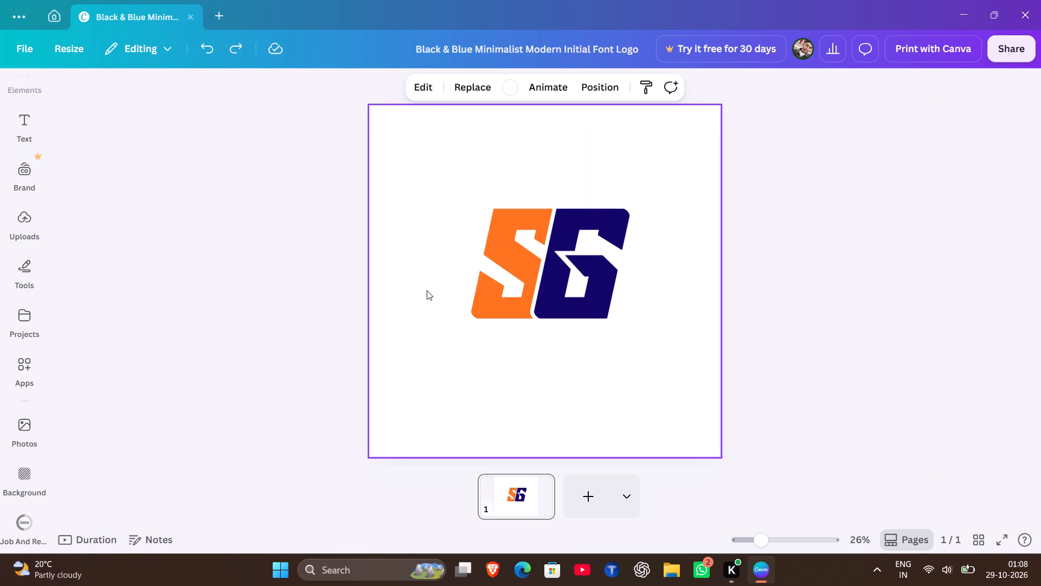
scroll(39, 198, up, 5)
click(9, 158)
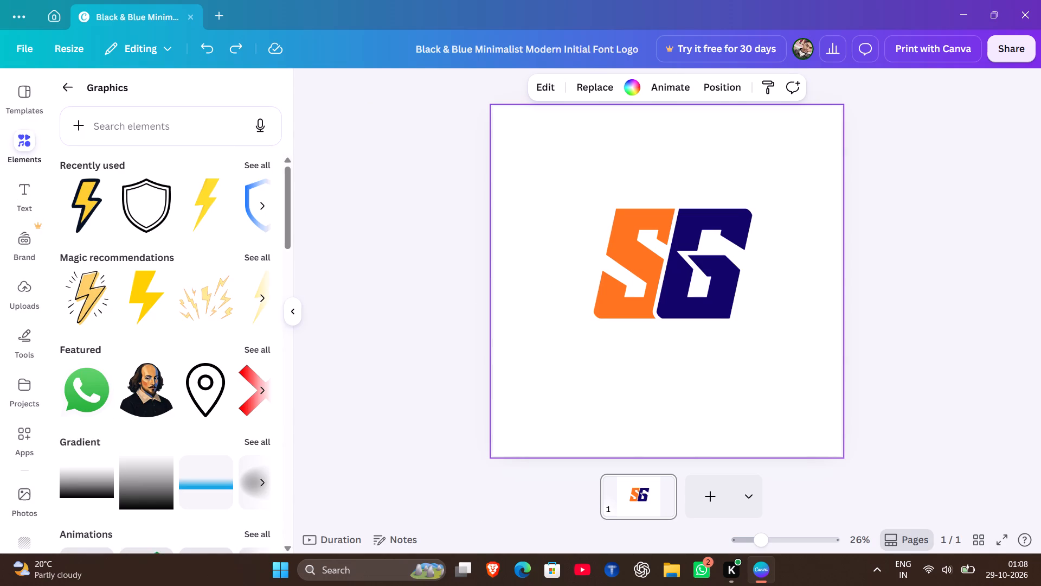
click(134, 127)
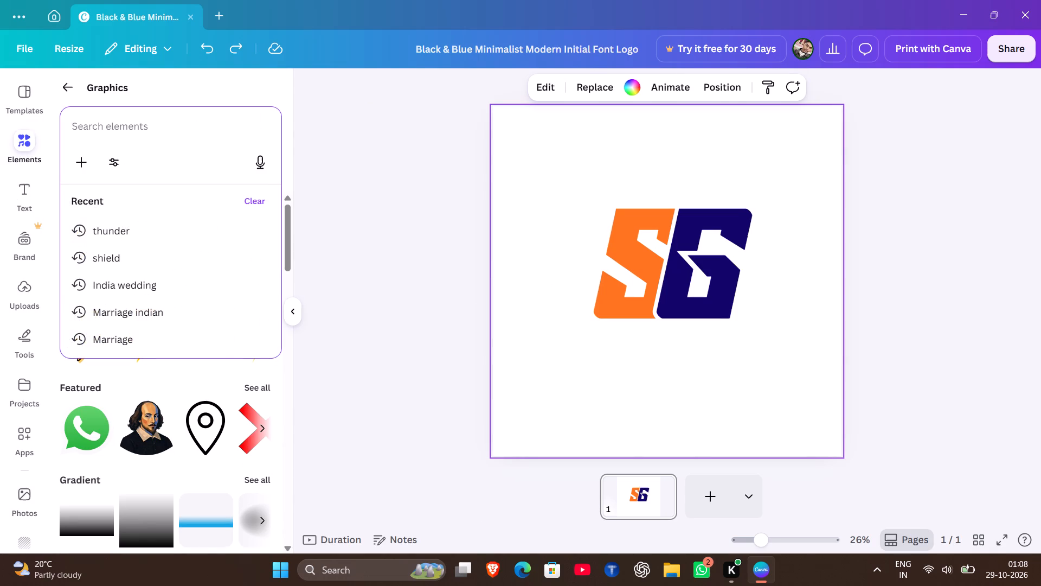
text(lo)
text(go co)
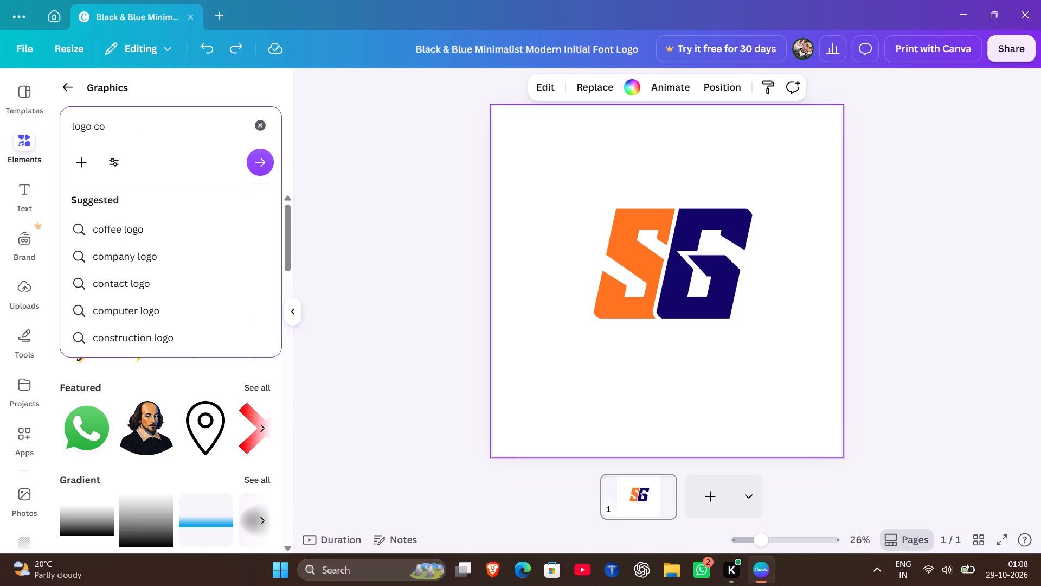
key(v)
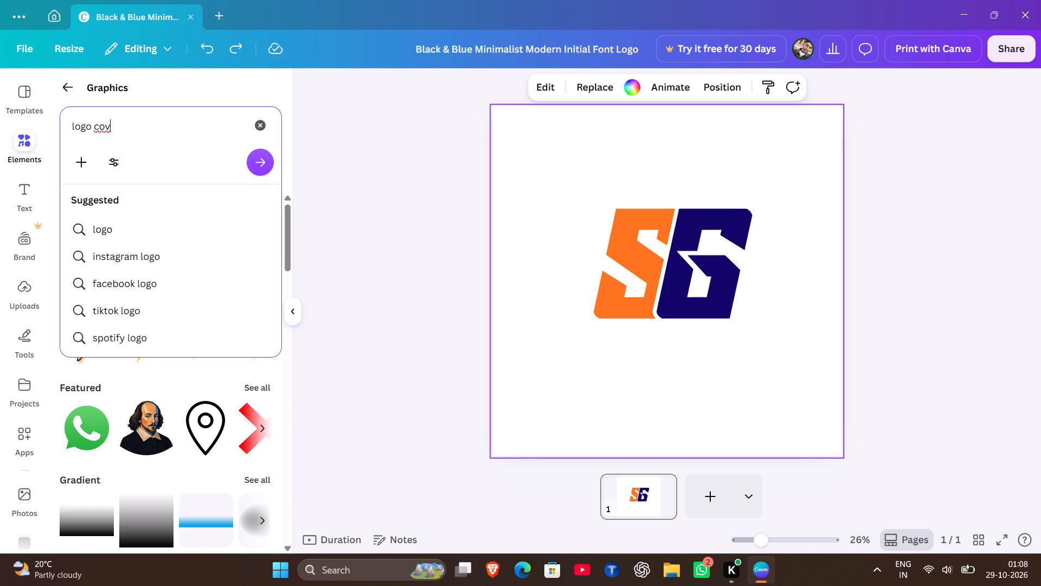
click(137, 238)
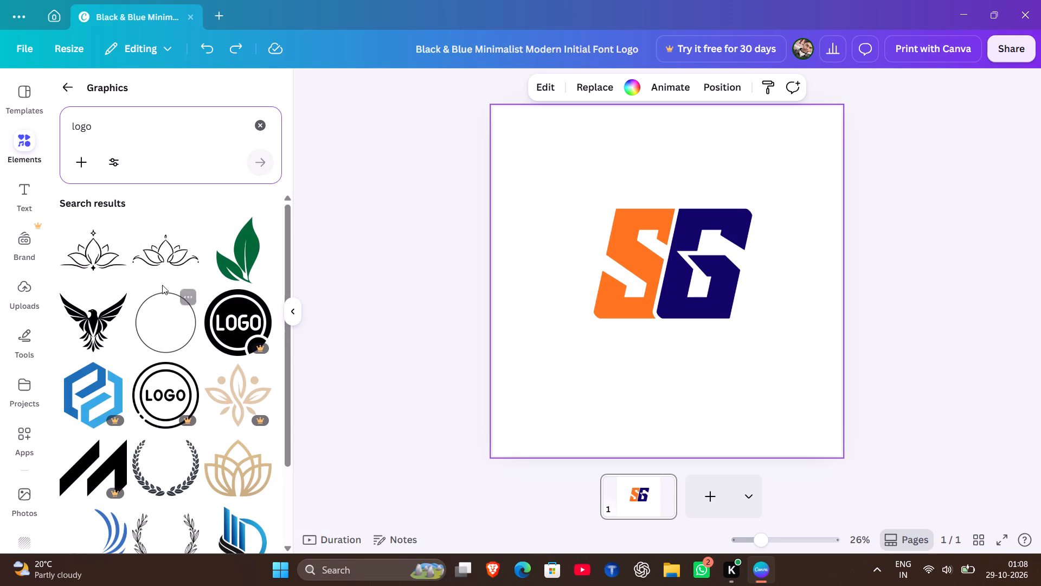
Look through the logo graphics for an element to combine with the SG monogram.
scroll(162, 285, down, 3)
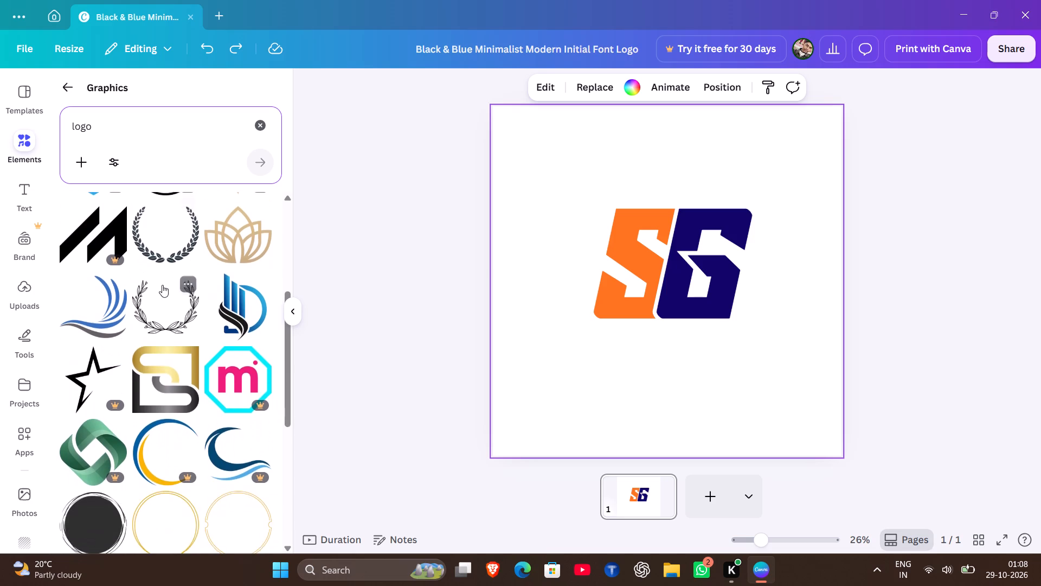
scroll(162, 285, down, 3)
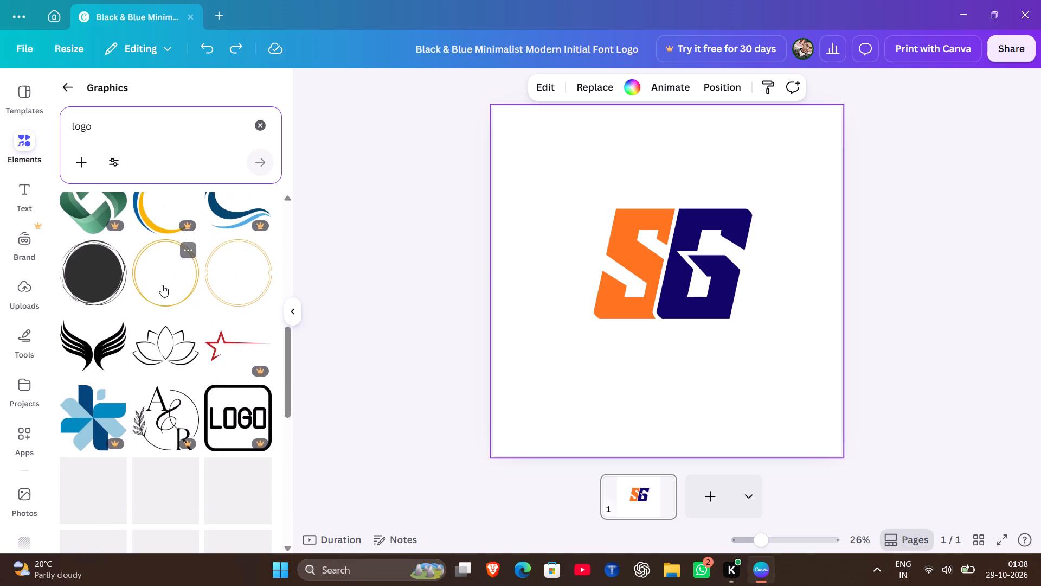
scroll(162, 285, down, 2)
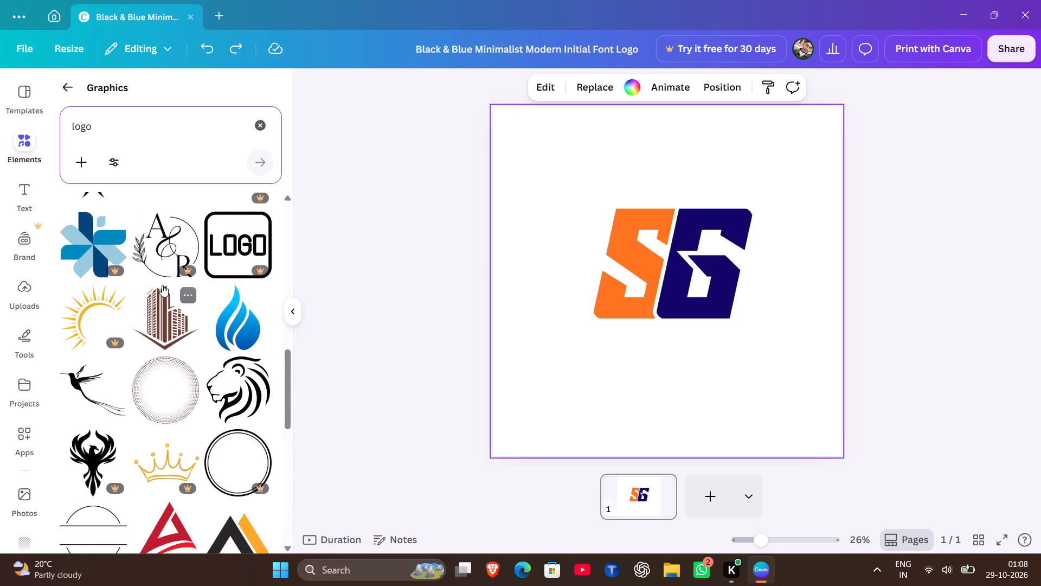
scroll(162, 285, down, 5)
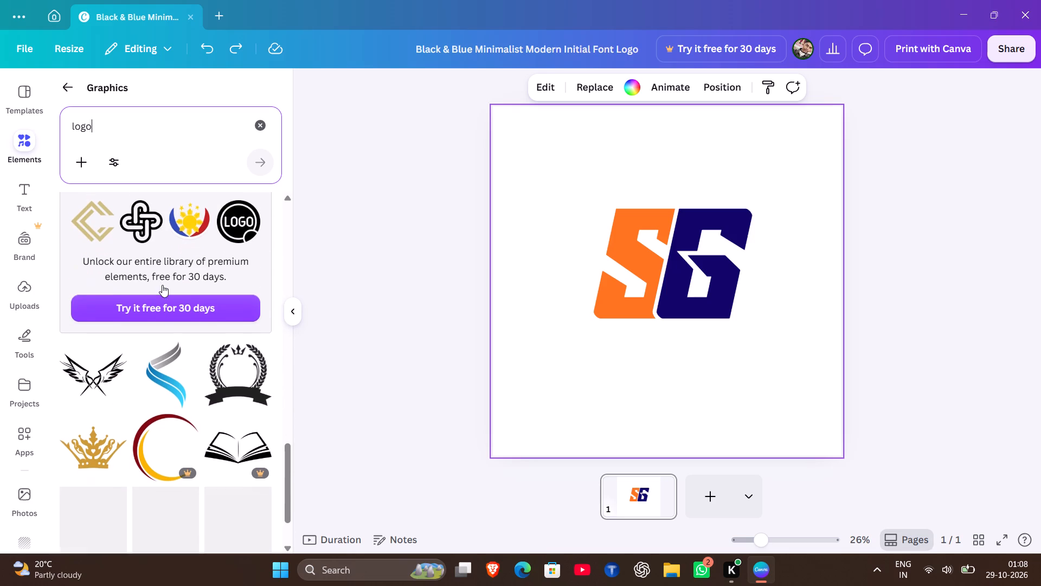
scroll(162, 285, down, 4)
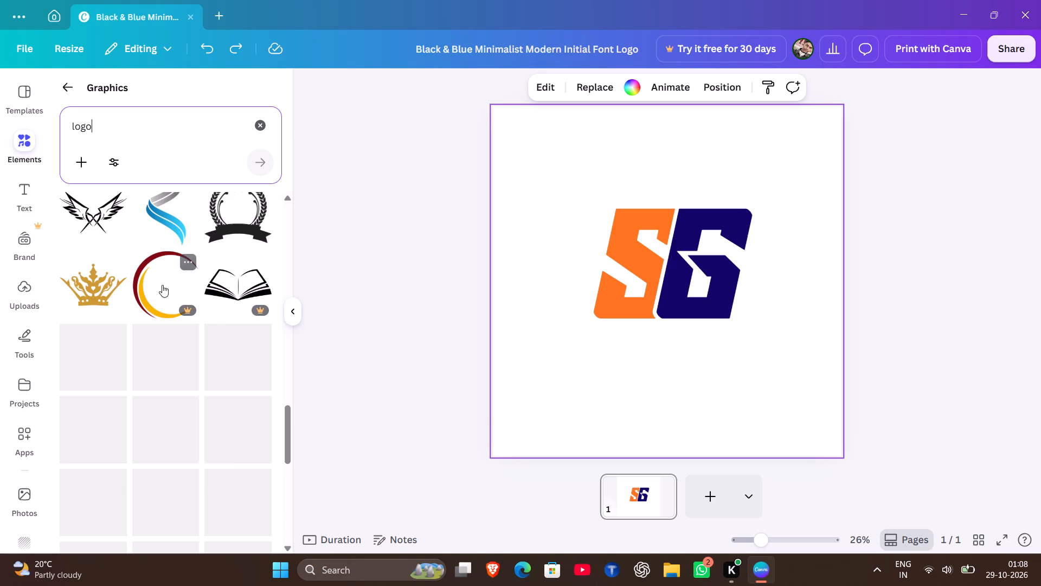
scroll(162, 285, down, 2)
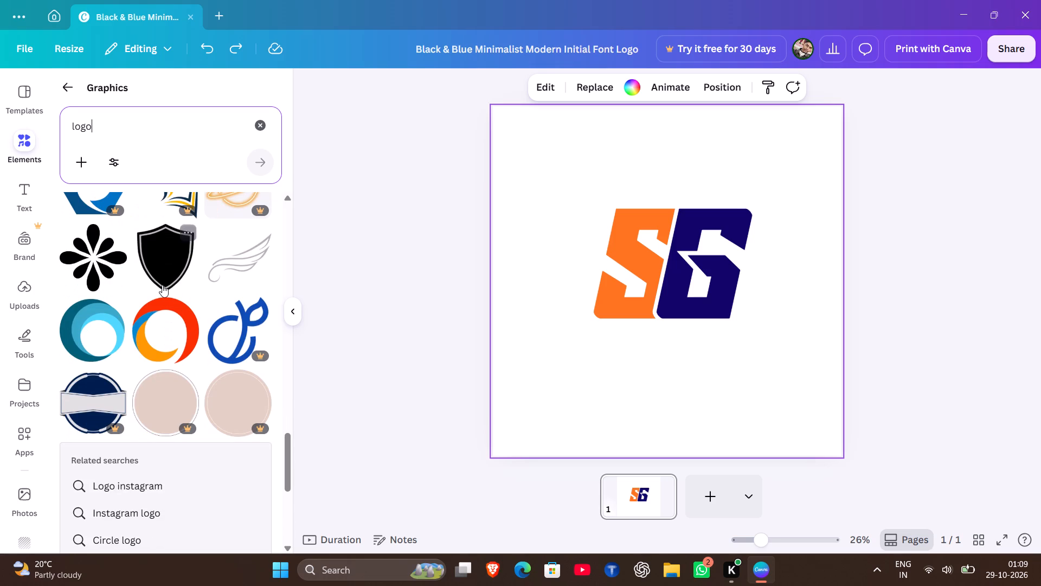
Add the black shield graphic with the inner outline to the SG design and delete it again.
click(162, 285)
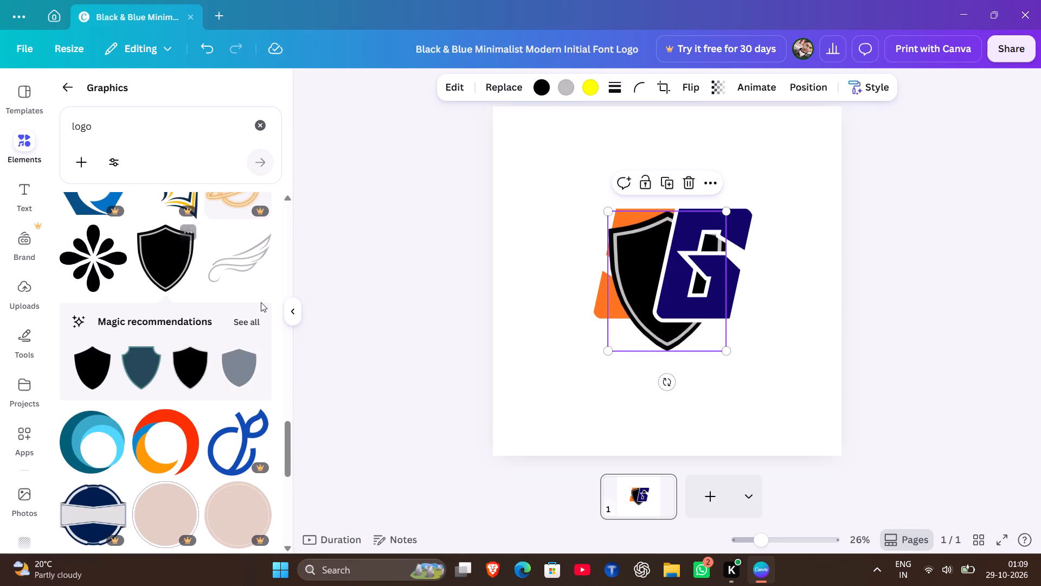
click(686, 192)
Find the light-blue oval swoosh ring further down the logo graphics and add it to the SG design.
scroll(100, 412, down, 2)
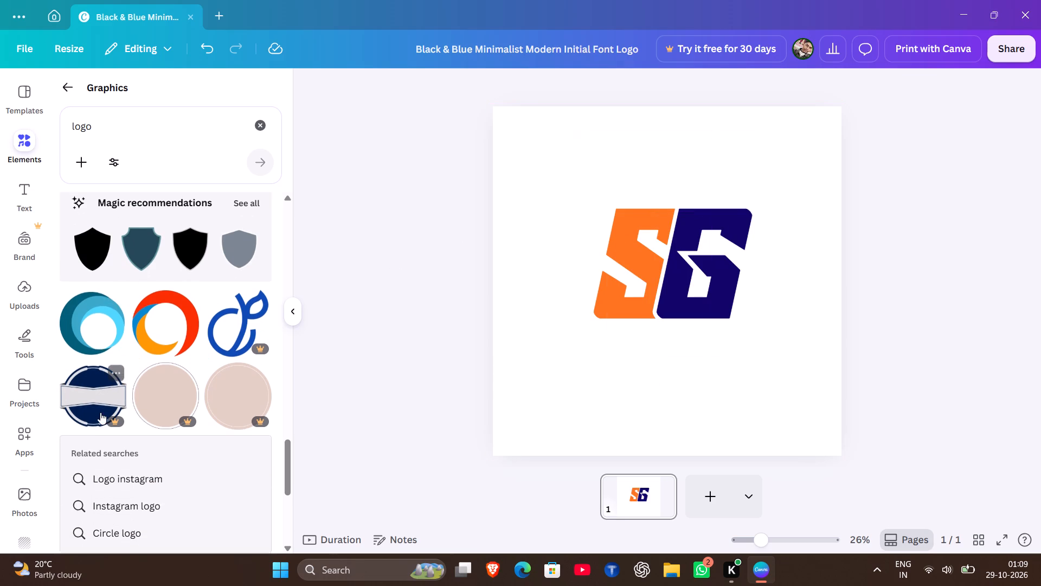
scroll(100, 412, down, 5)
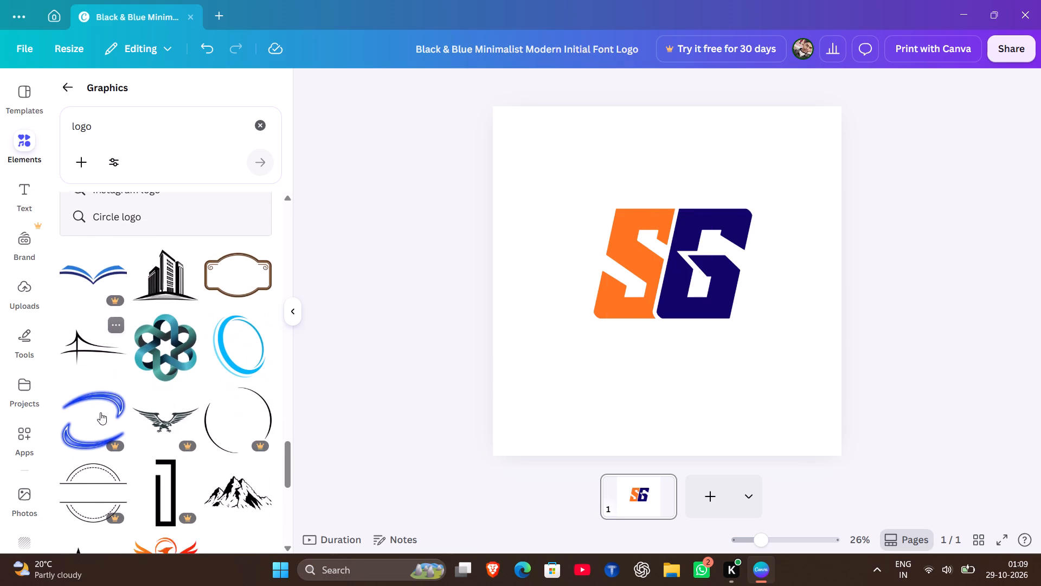
scroll(100, 412, down, 1)
click(247, 354)
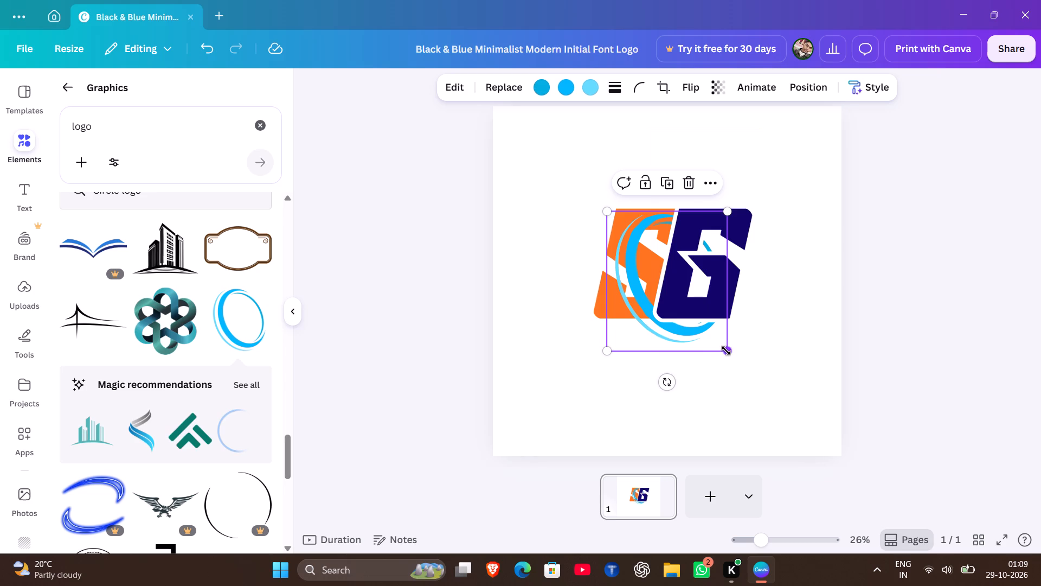
Enlarge the light-blue ring from opposite corners until it surrounds the SG monogram and spans nearly the full page height.
drag(726, 351, 814, 379)
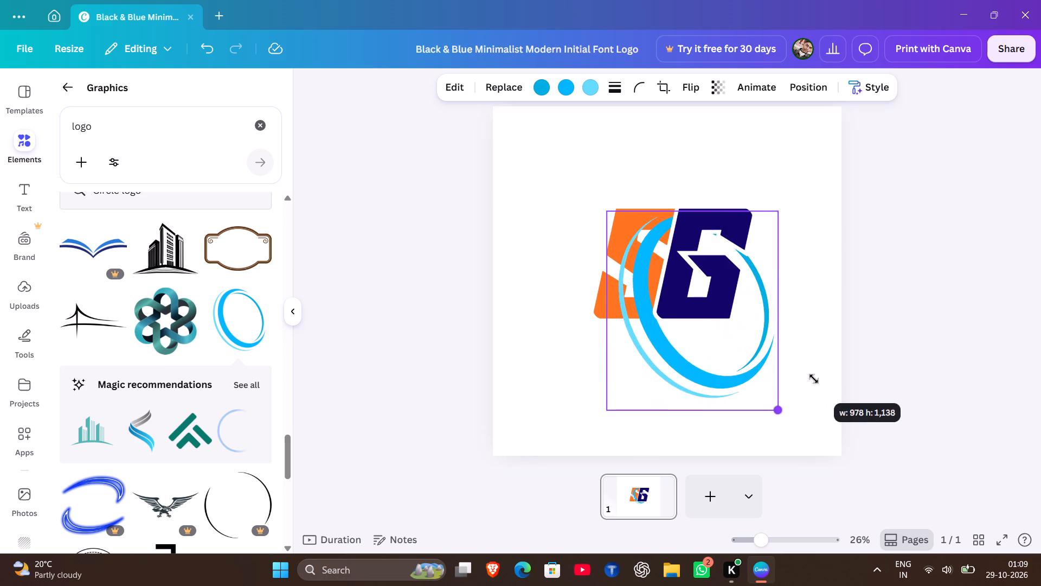
drag(814, 379, 820, 382)
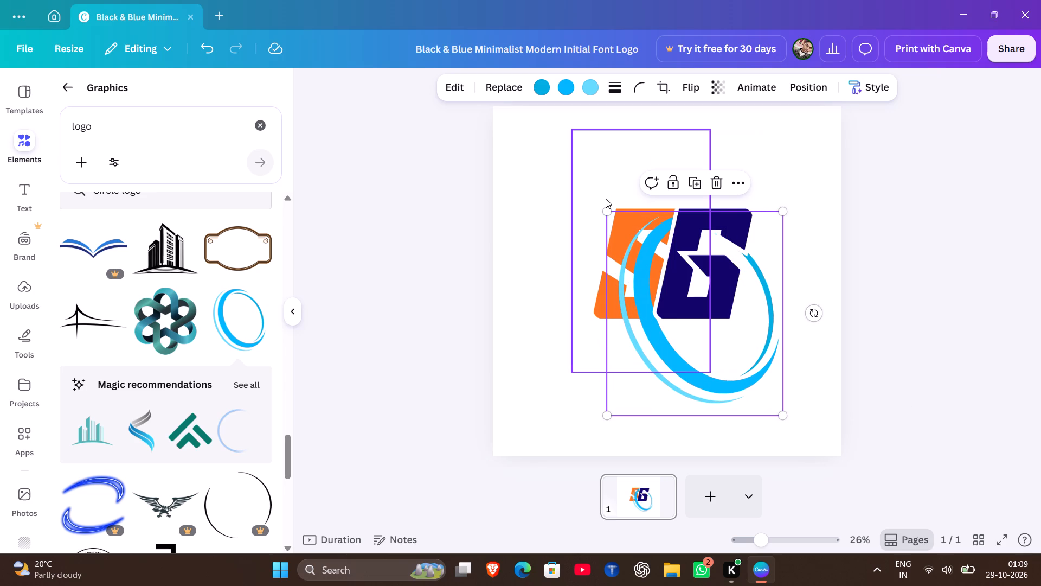
drag(604, 209, 571, 104)
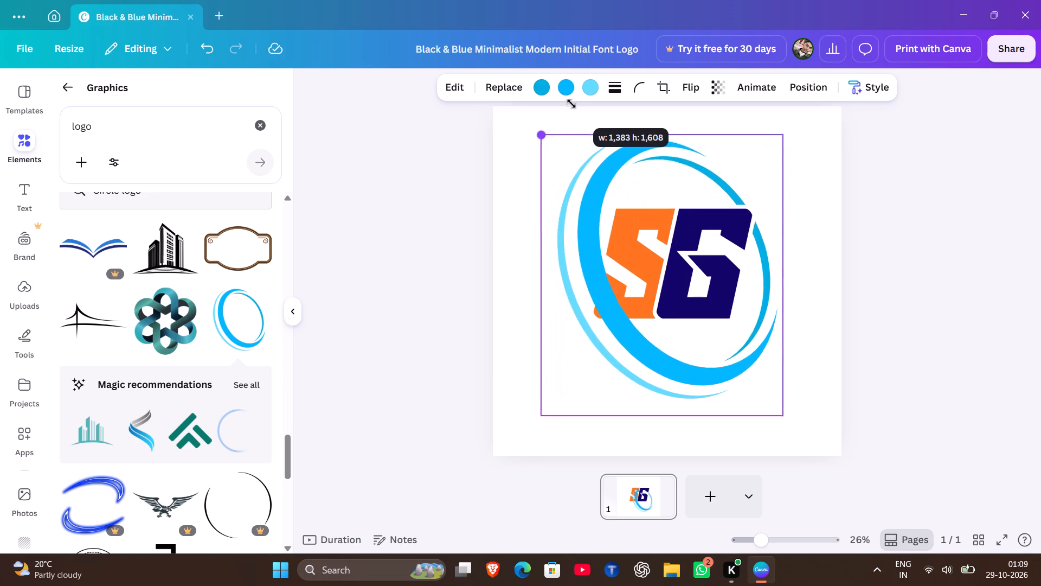
drag(571, 104, 545, 79)
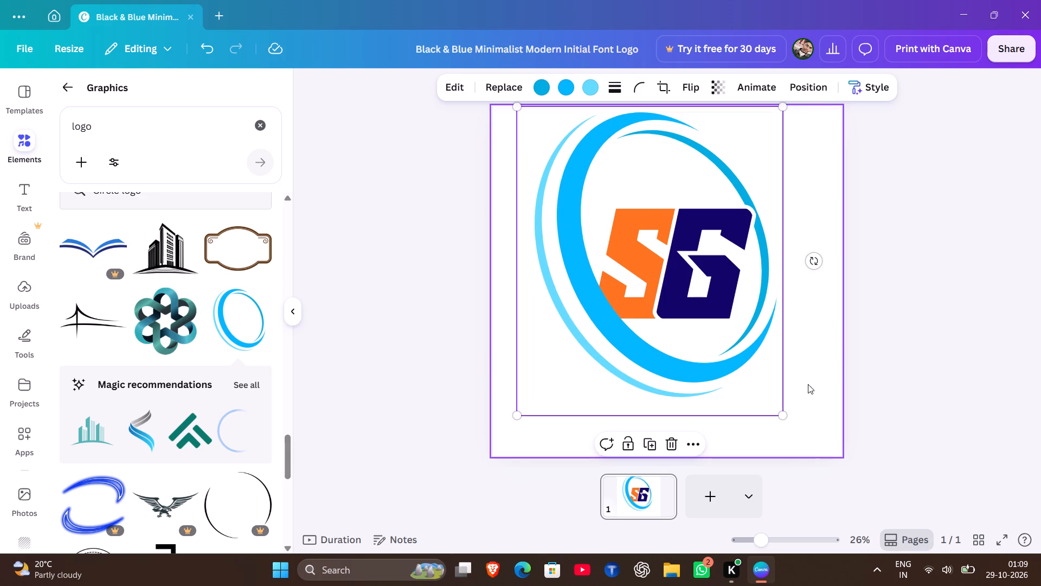
drag(780, 416, 818, 421)
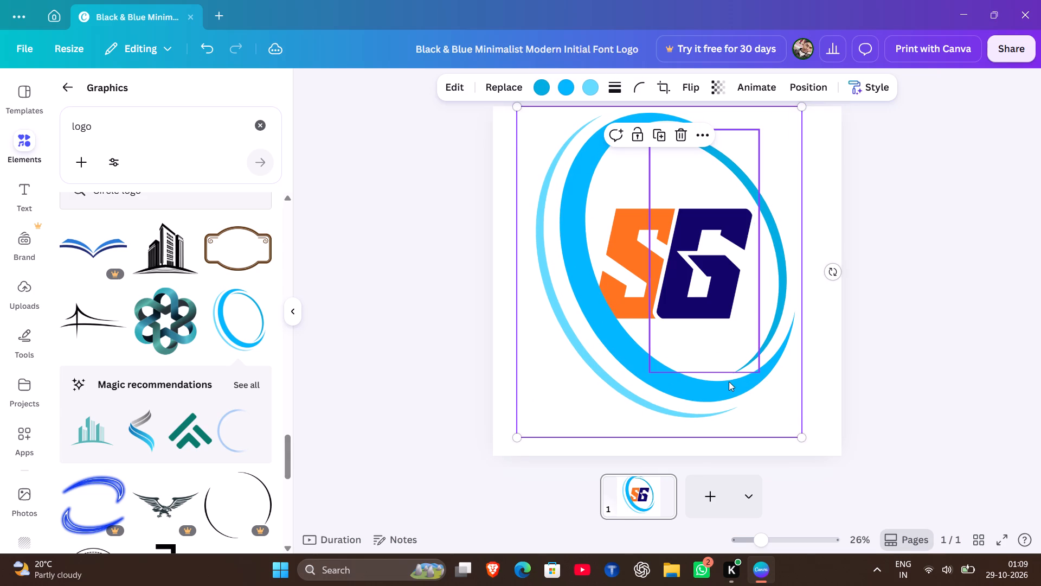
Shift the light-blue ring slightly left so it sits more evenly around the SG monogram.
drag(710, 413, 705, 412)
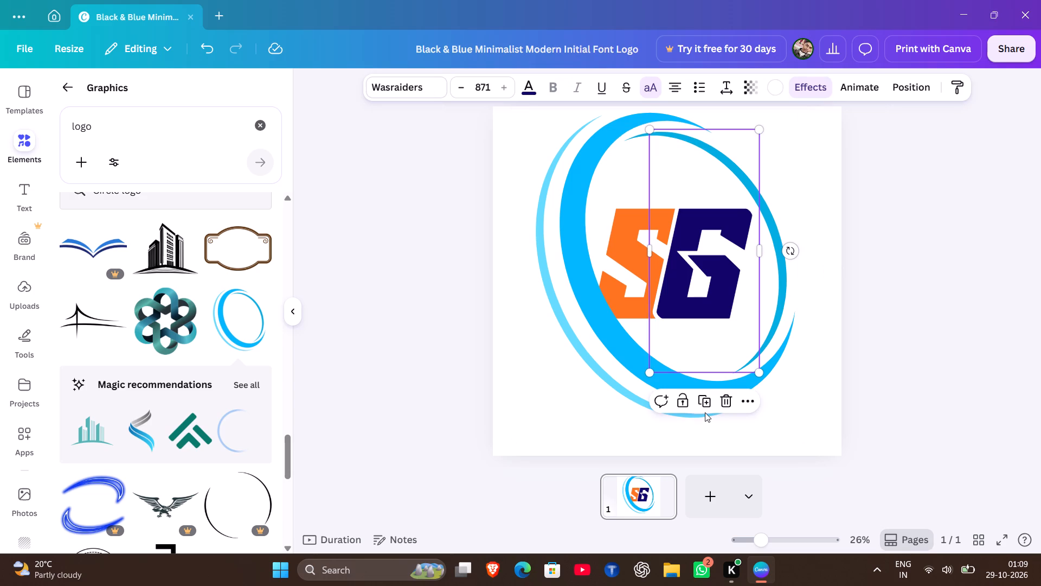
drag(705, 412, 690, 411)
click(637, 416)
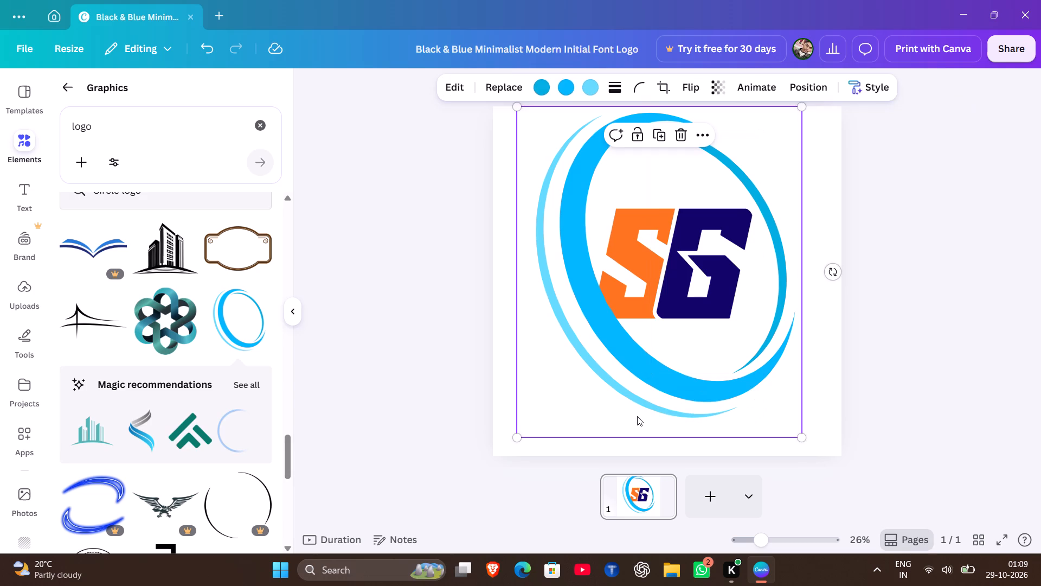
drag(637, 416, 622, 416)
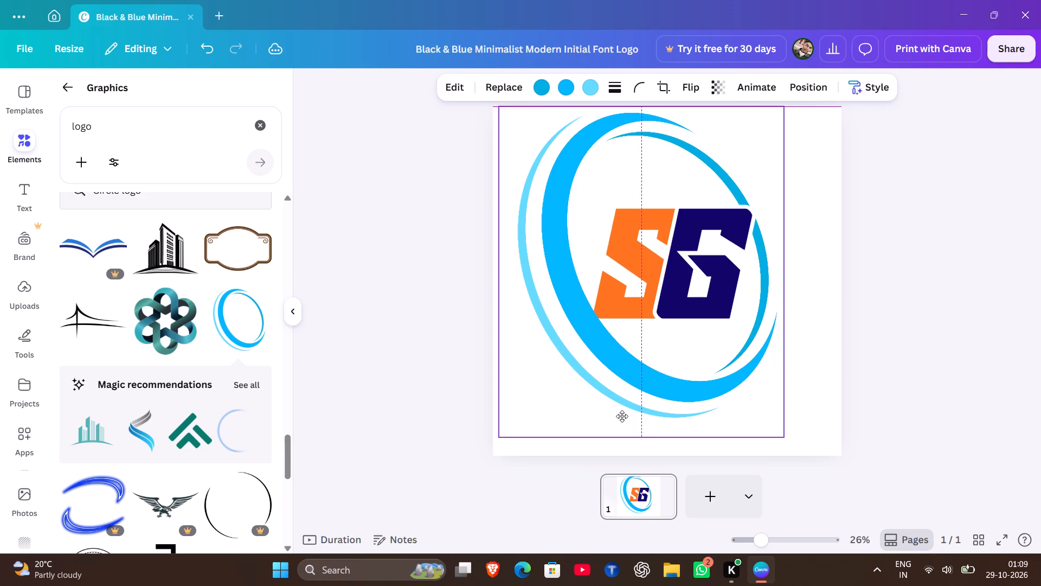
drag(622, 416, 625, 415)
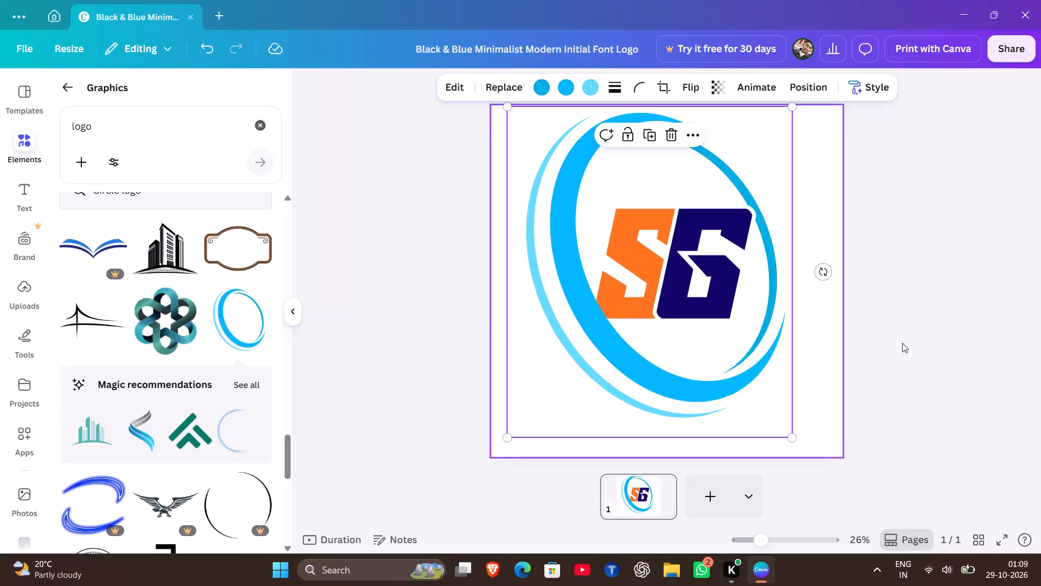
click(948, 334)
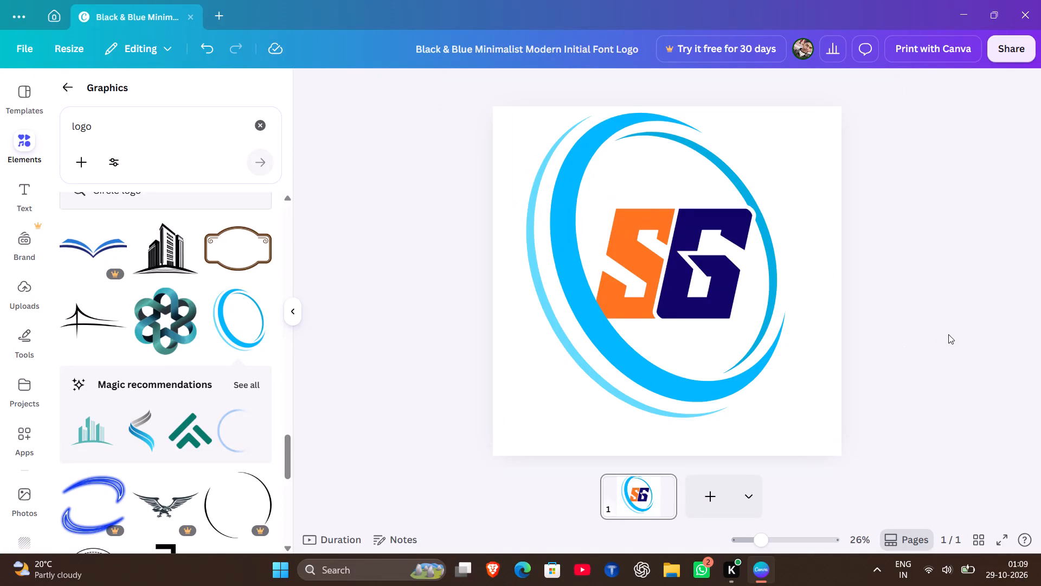
Reduce the outline thickness of the navy G's text effect to 3 and deselect it.
click(734, 248)
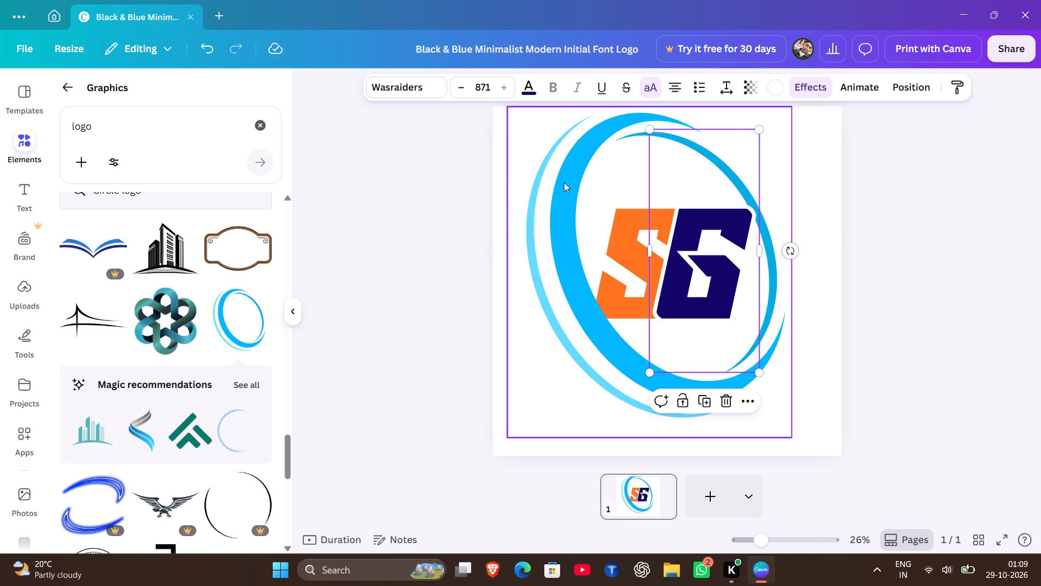
click(793, 77)
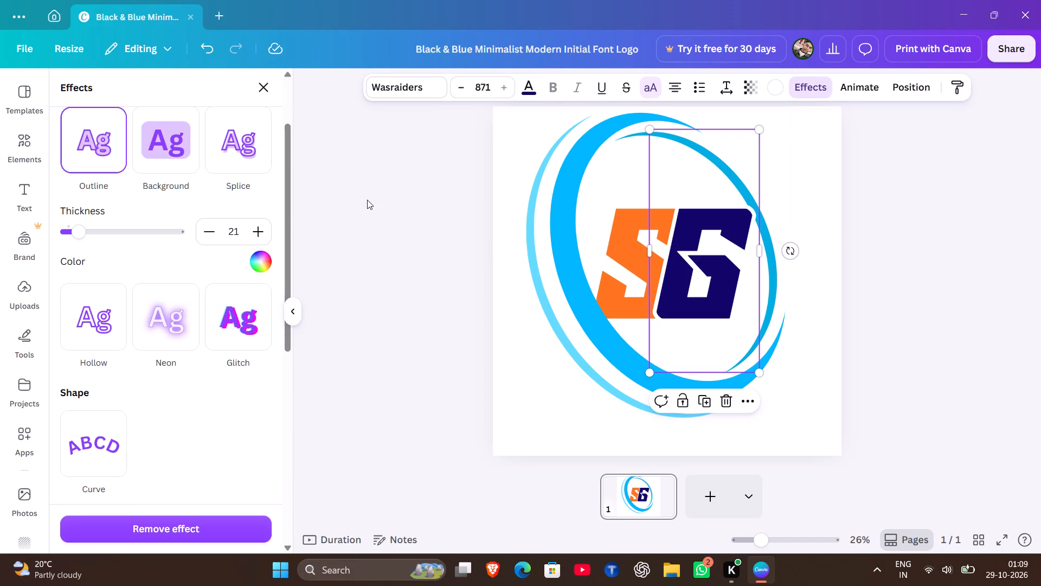
click(67, 231)
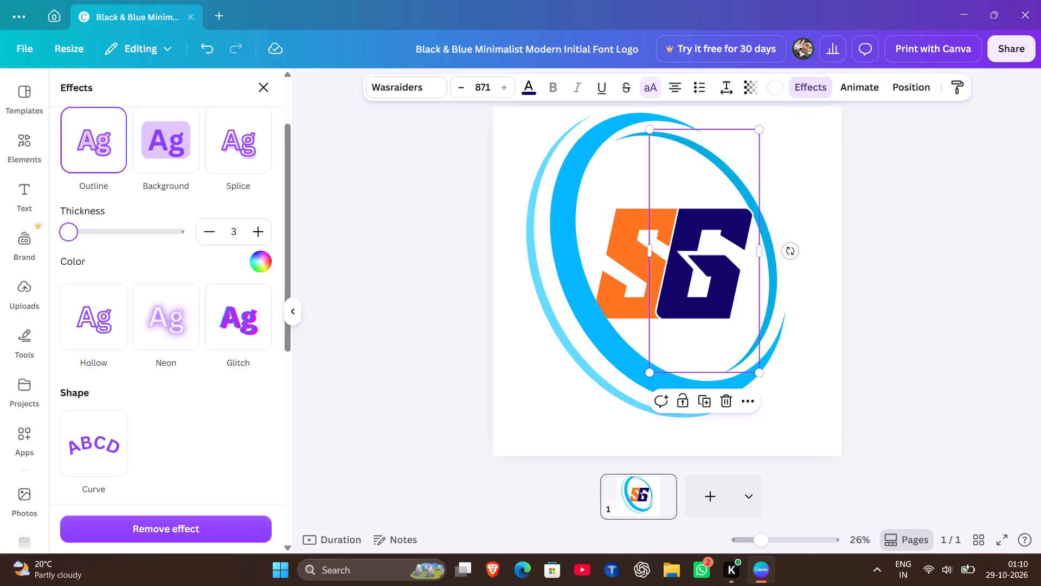
click(0, 278)
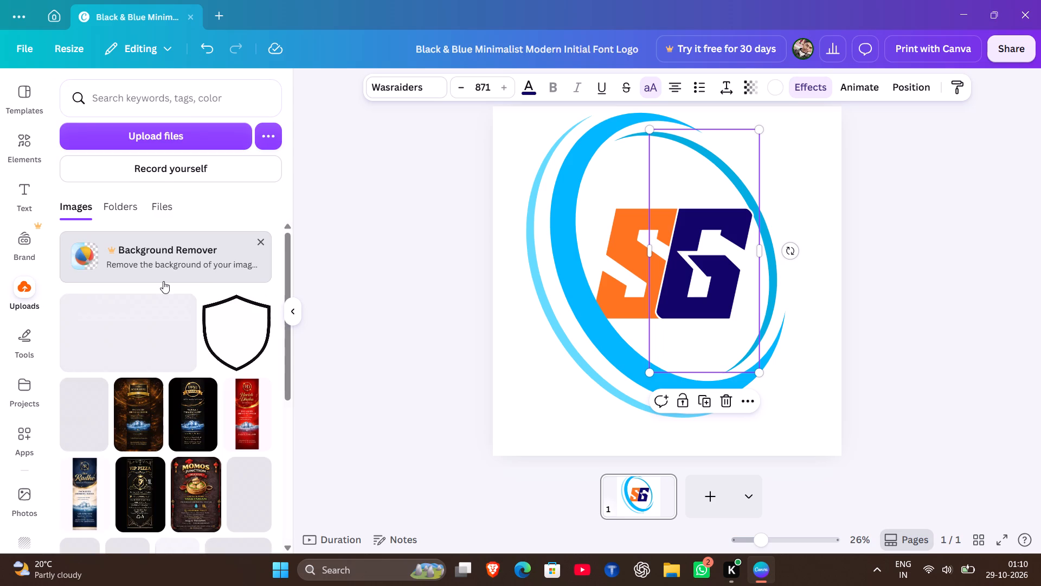
click(390, 292)
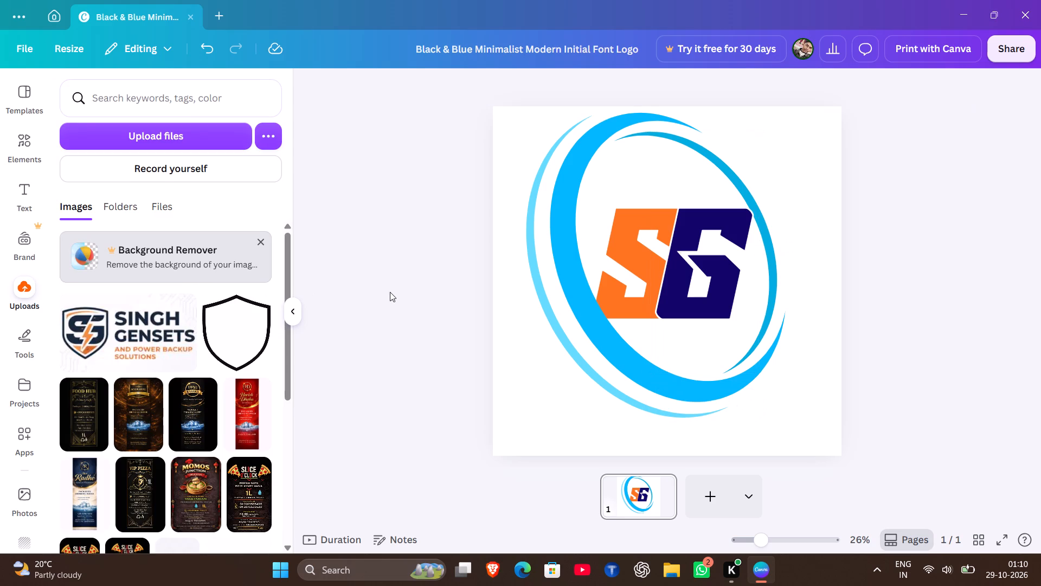
click(390, 292)
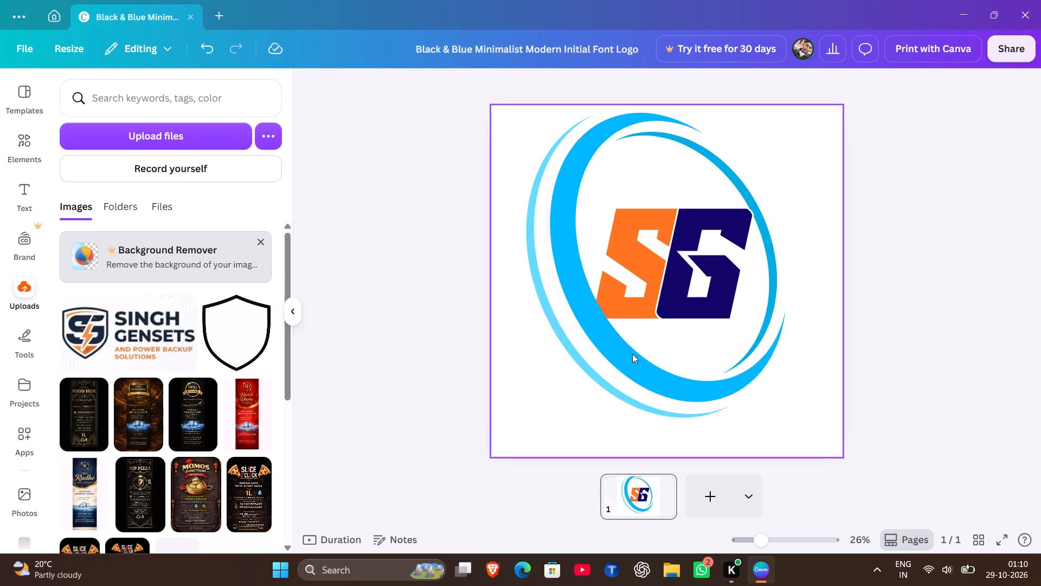
Nudge the ring down and right, and move the navy G down and away from the orange S.
drag(632, 354, 647, 362)
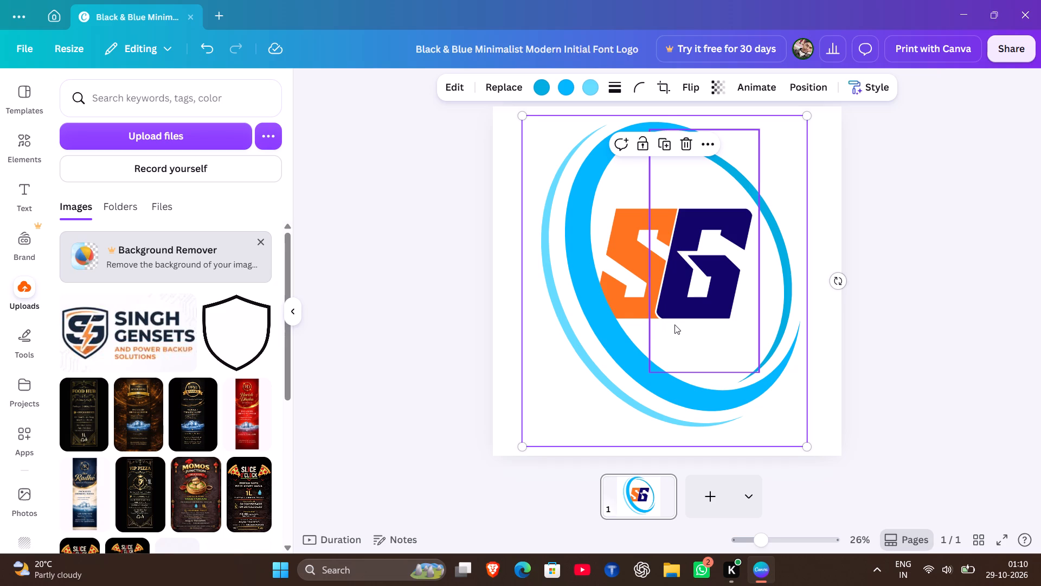
drag(674, 324, 701, 336)
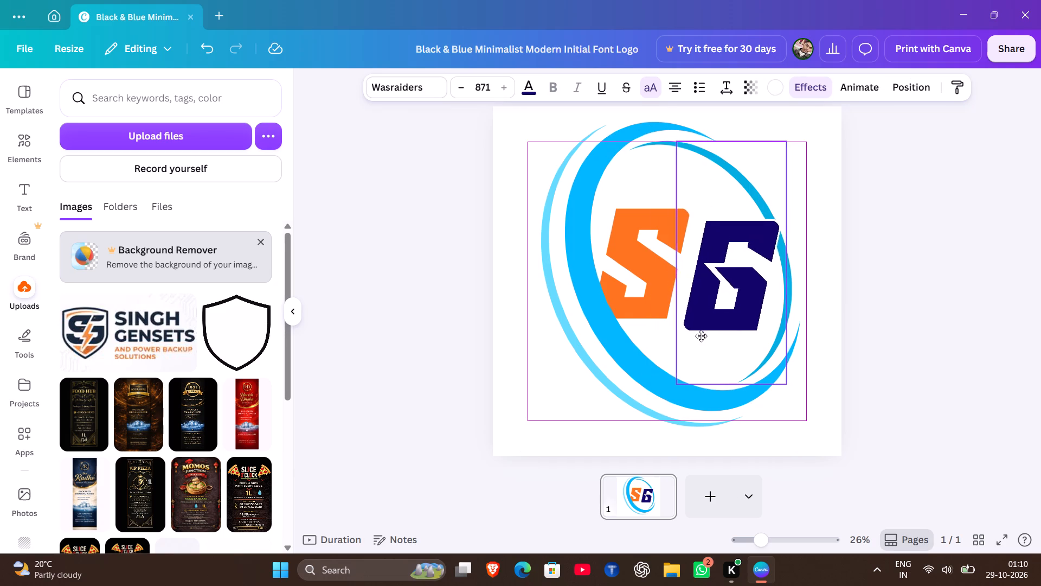
drag(701, 336, 698, 343)
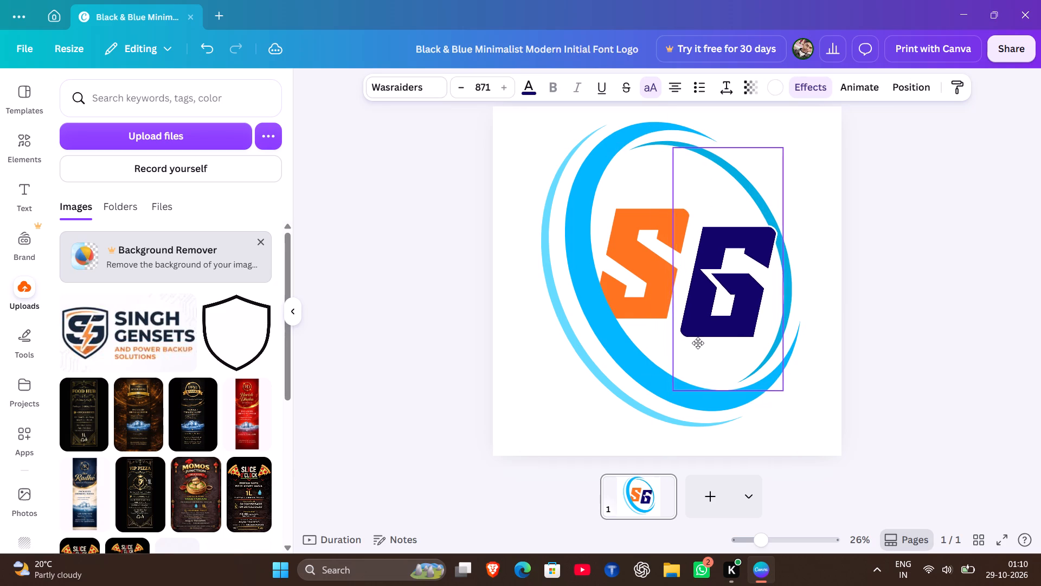
drag(698, 343, 697, 342)
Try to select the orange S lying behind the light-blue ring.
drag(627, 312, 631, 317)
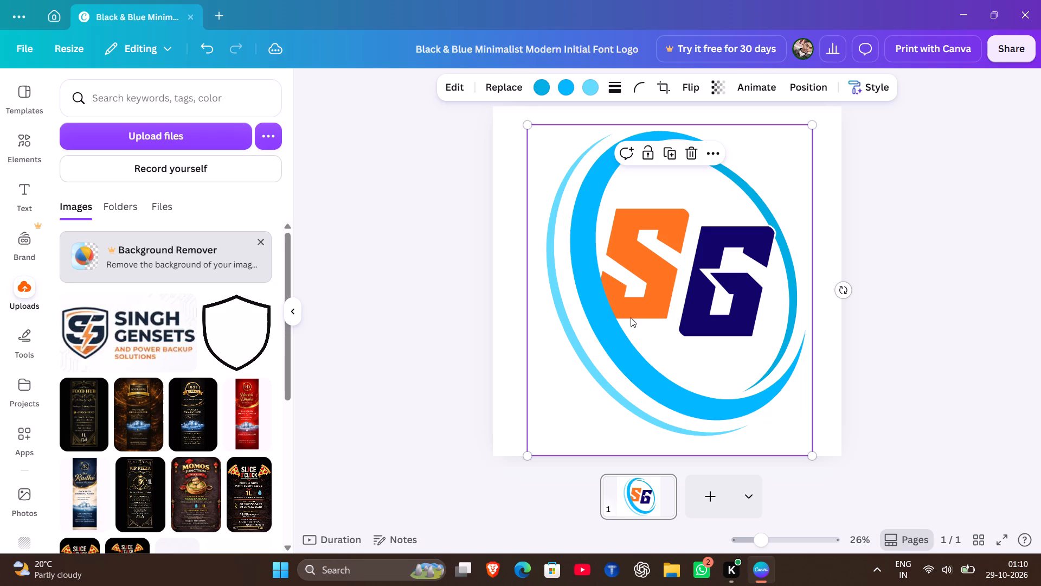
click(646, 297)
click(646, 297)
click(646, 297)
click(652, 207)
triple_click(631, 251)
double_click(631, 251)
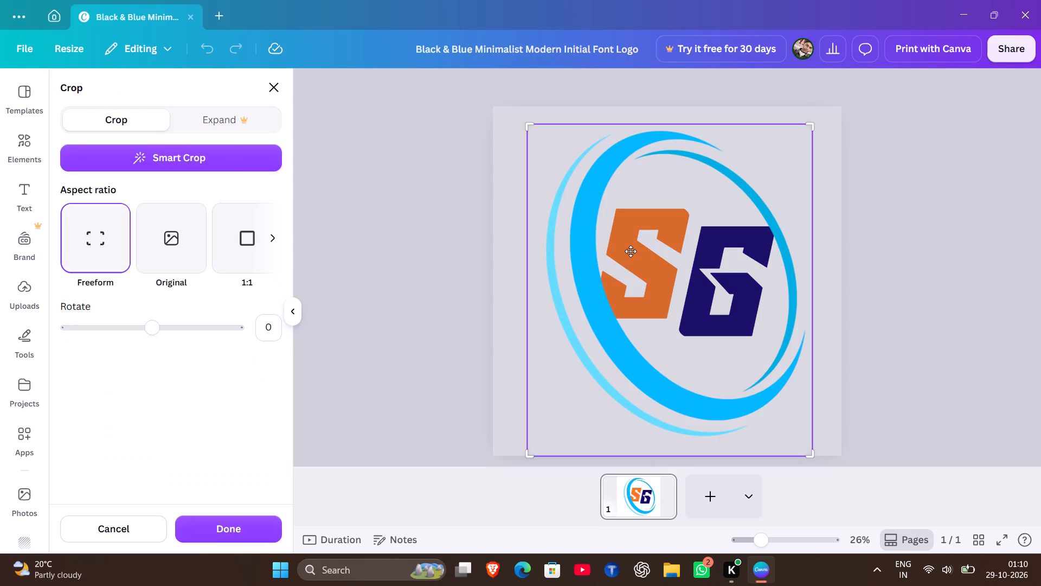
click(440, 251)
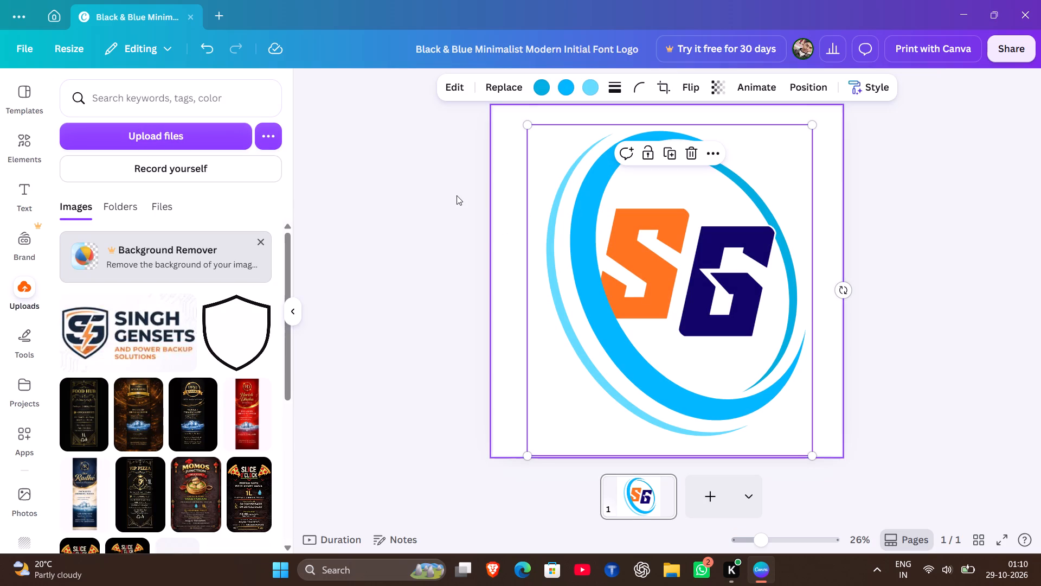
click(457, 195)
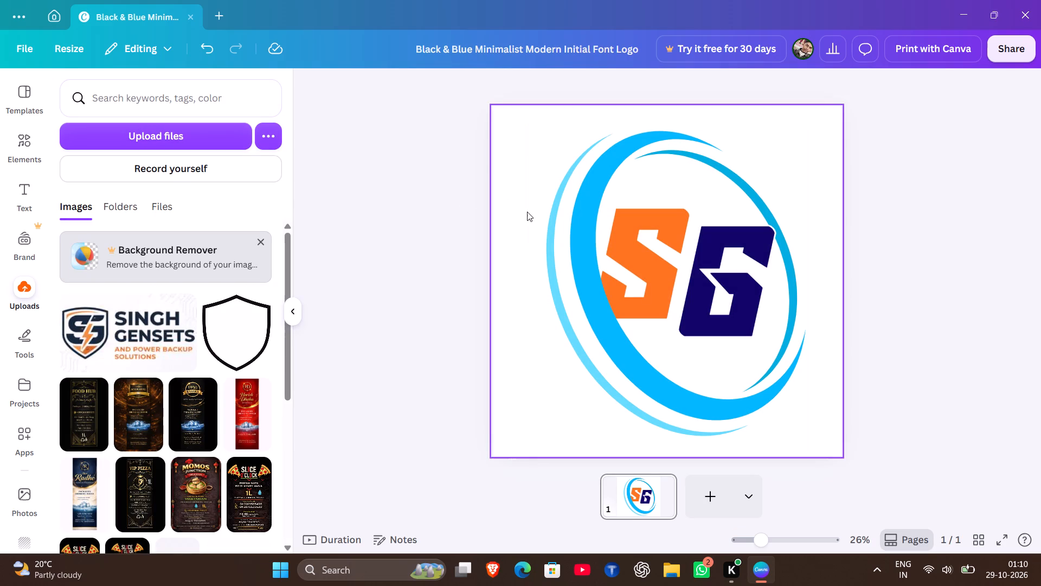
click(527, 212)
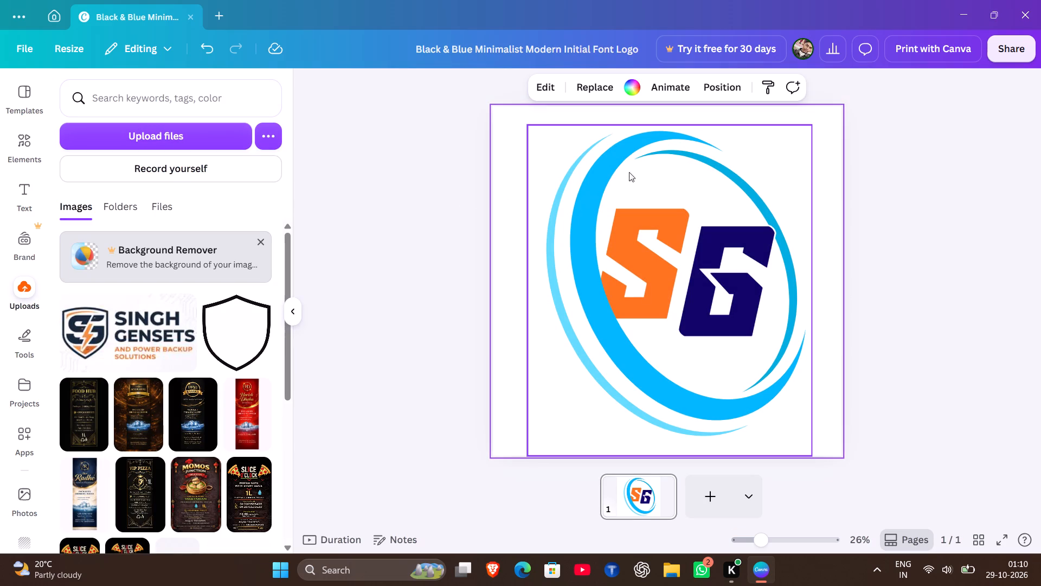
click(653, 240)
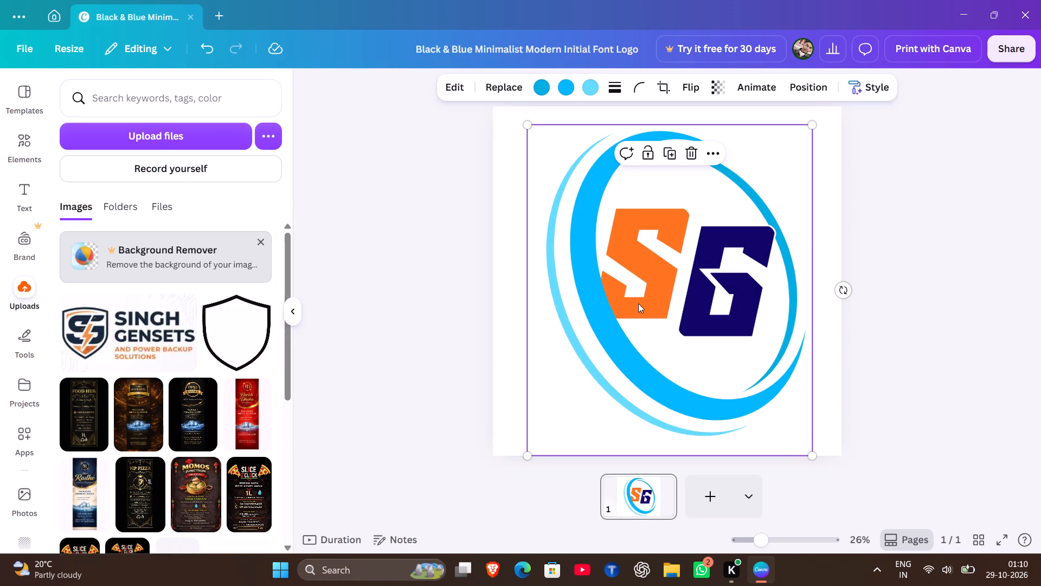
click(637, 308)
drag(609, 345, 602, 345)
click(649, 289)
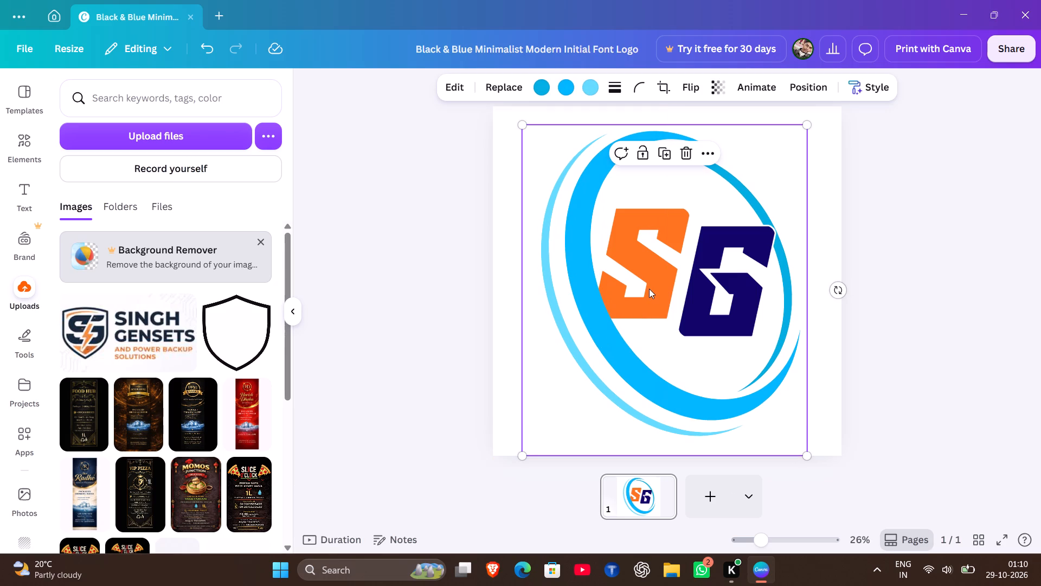
Move the light-blue ring off the page's left edge to uncover the orange S.
drag(649, 289, 692, 292)
click(692, 292)
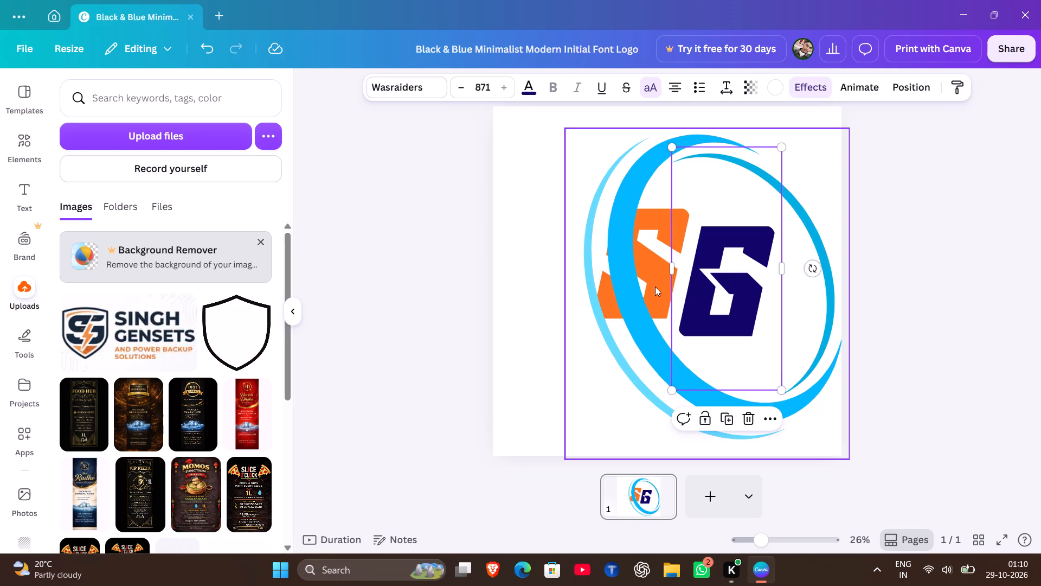
click(655, 286)
drag(586, 309, 504, 314)
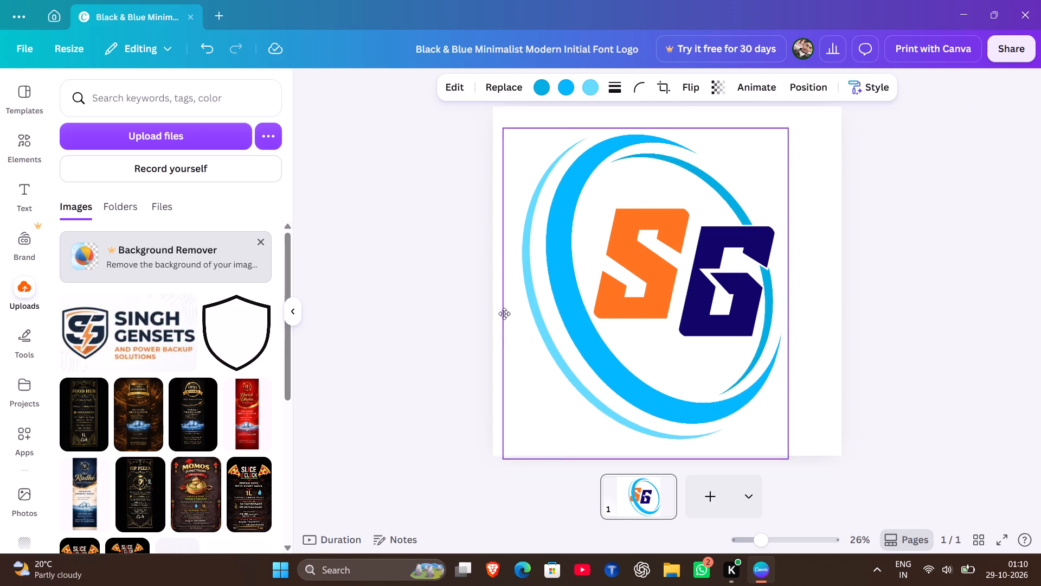
drag(504, 314, 349, 346)
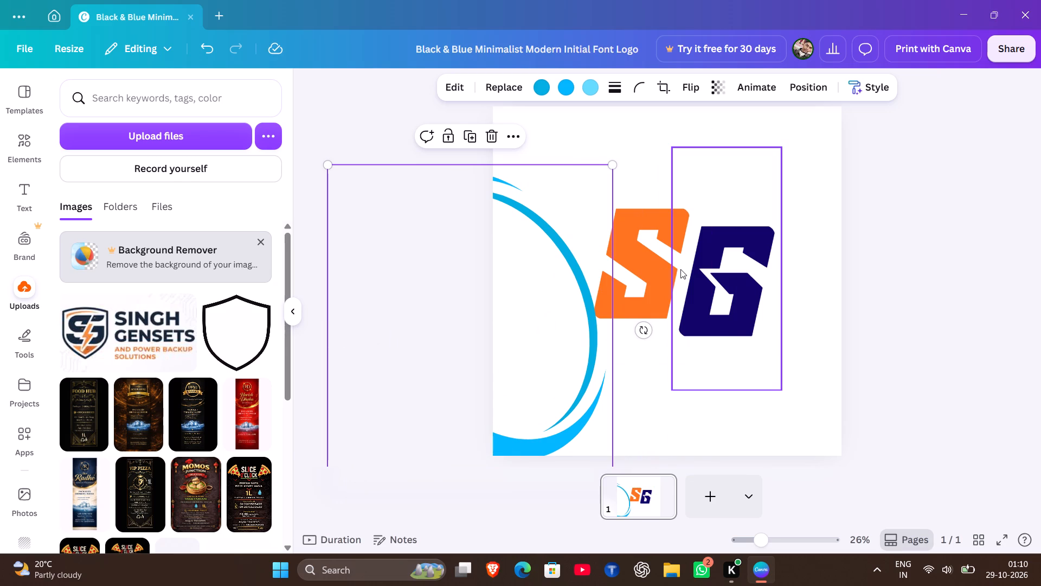
Move the orange S down and left, level with the navy G, and bring the G back against it.
click(654, 263)
drag(654, 263, 658, 275)
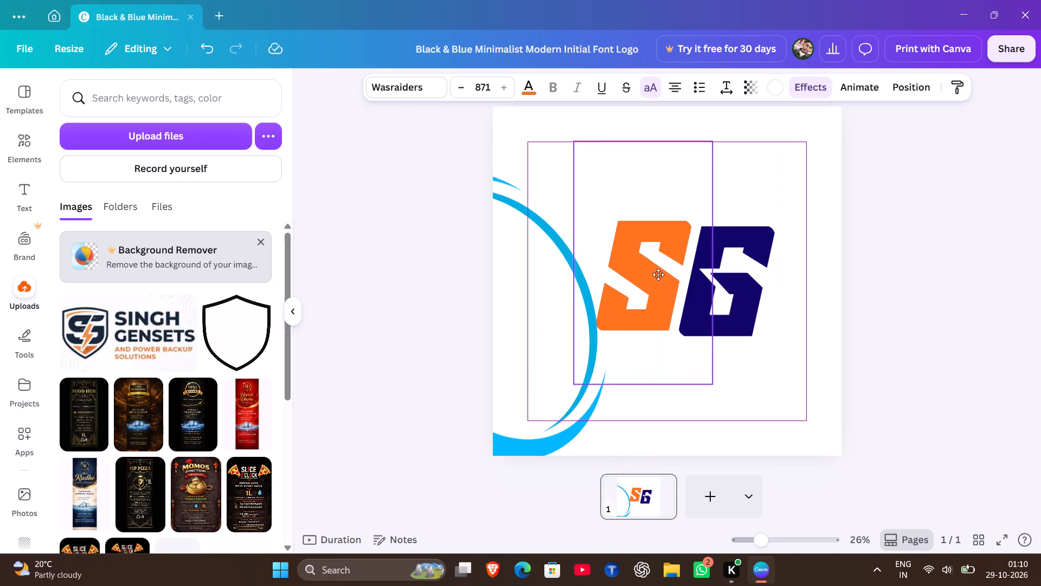
drag(658, 275, 629, 278)
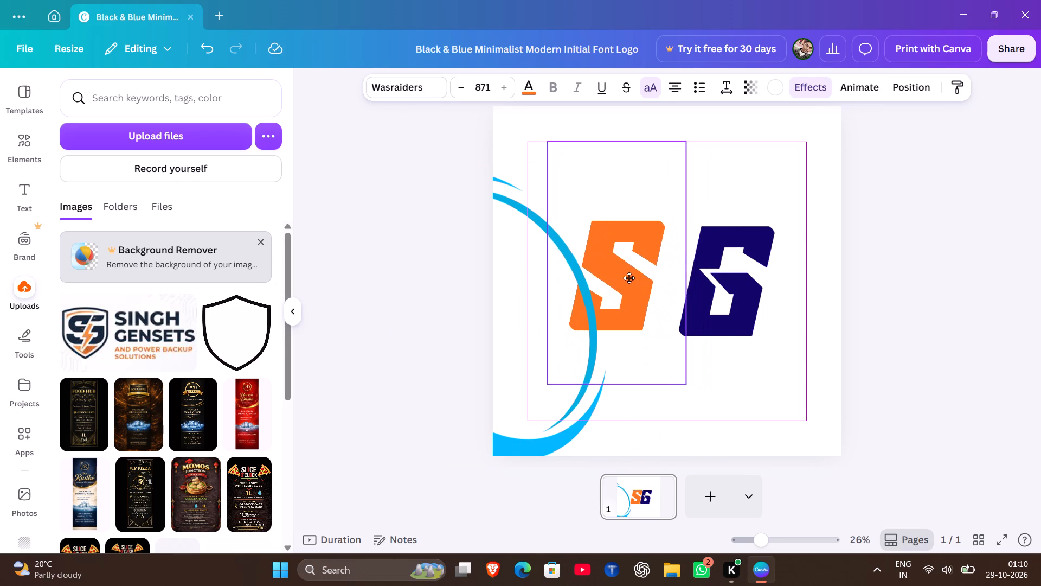
drag(629, 278, 631, 279)
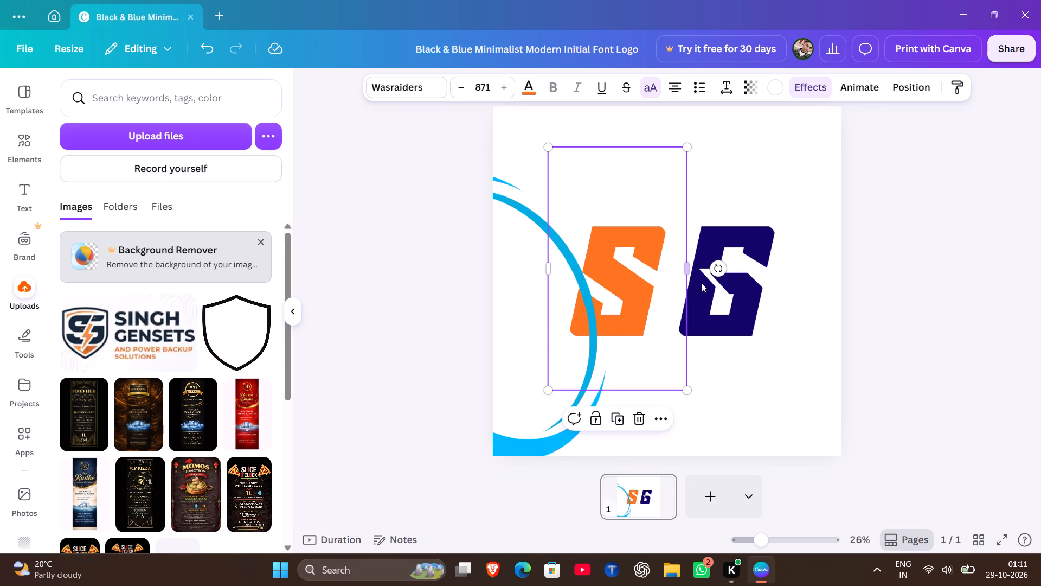
drag(713, 285, 684, 289)
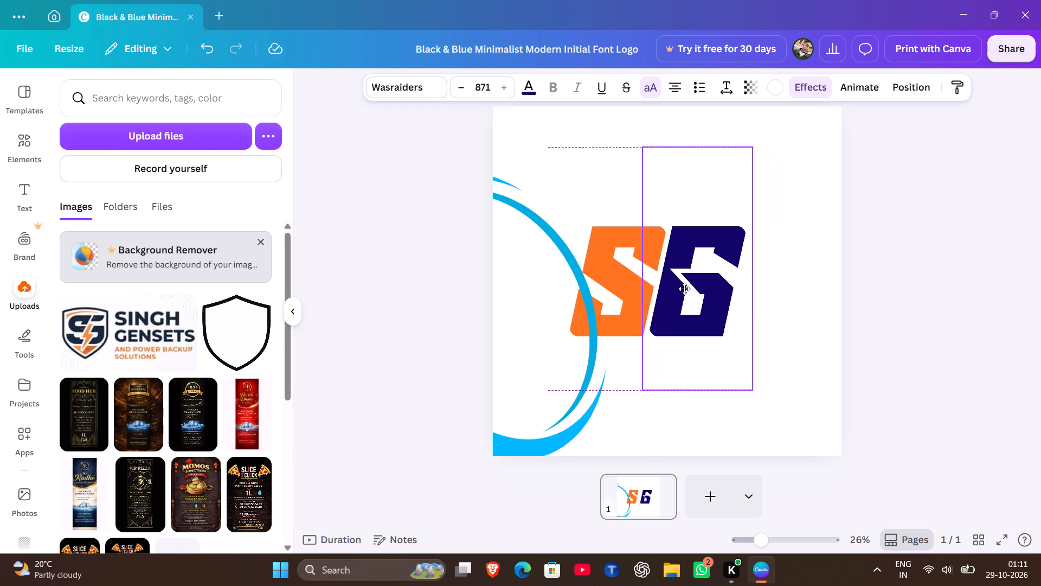
drag(684, 289, 680, 289)
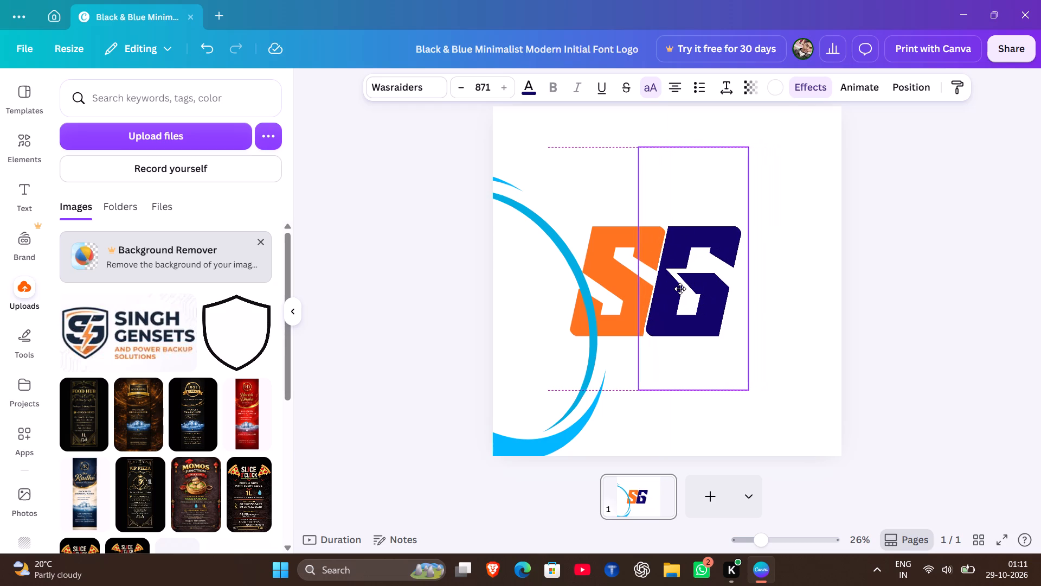
drag(680, 289, 677, 289)
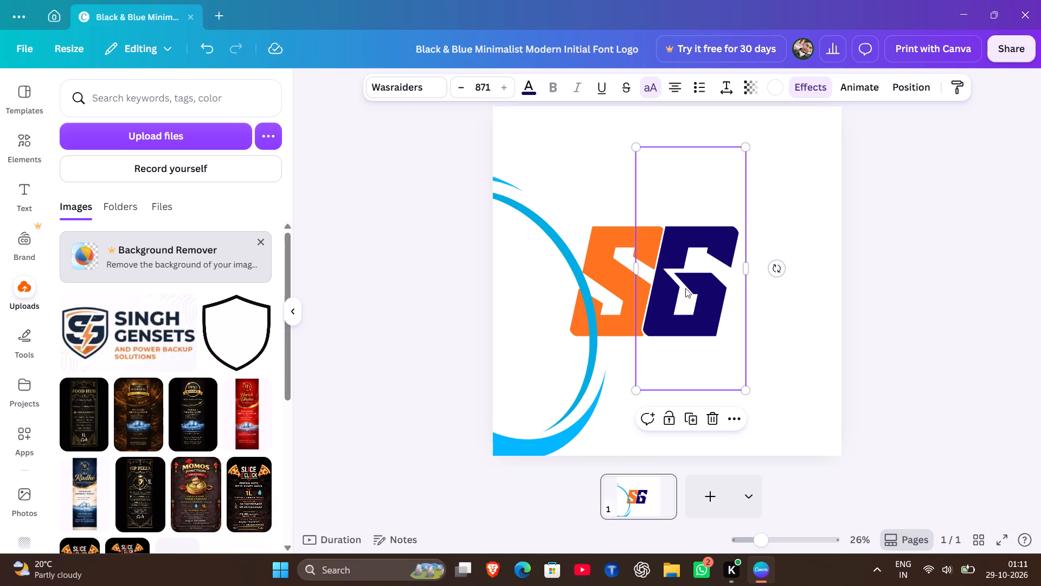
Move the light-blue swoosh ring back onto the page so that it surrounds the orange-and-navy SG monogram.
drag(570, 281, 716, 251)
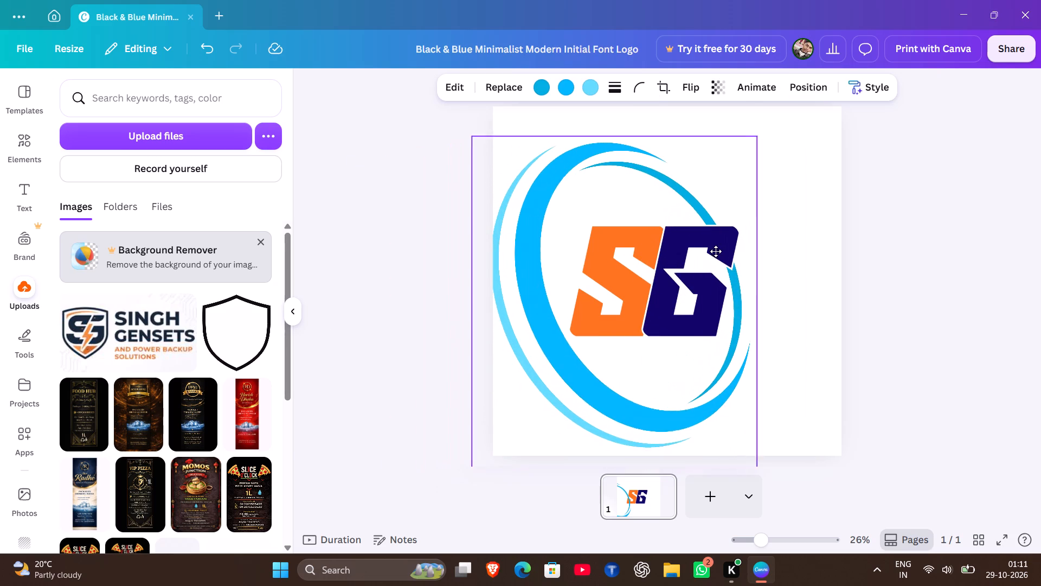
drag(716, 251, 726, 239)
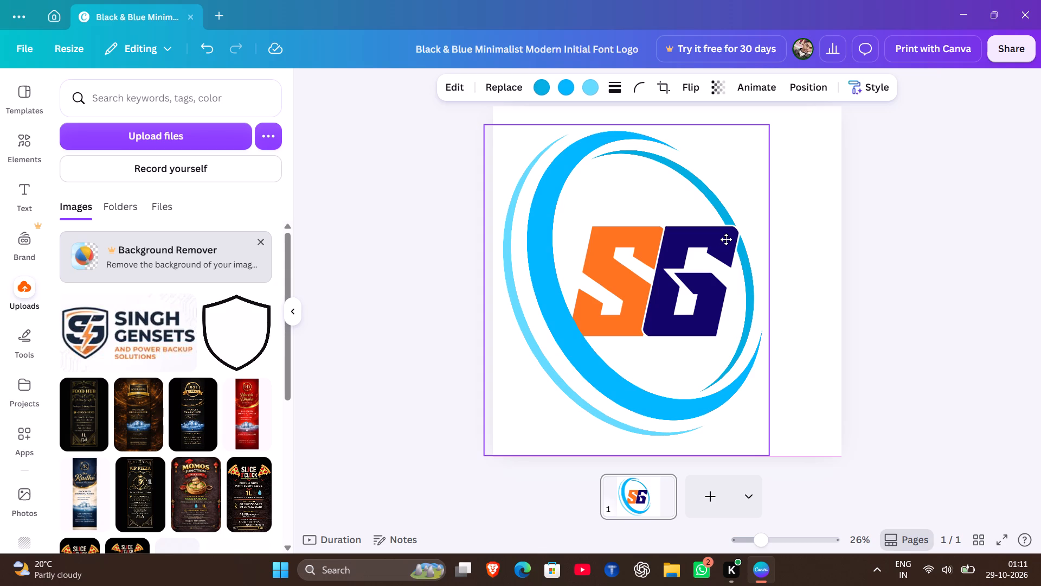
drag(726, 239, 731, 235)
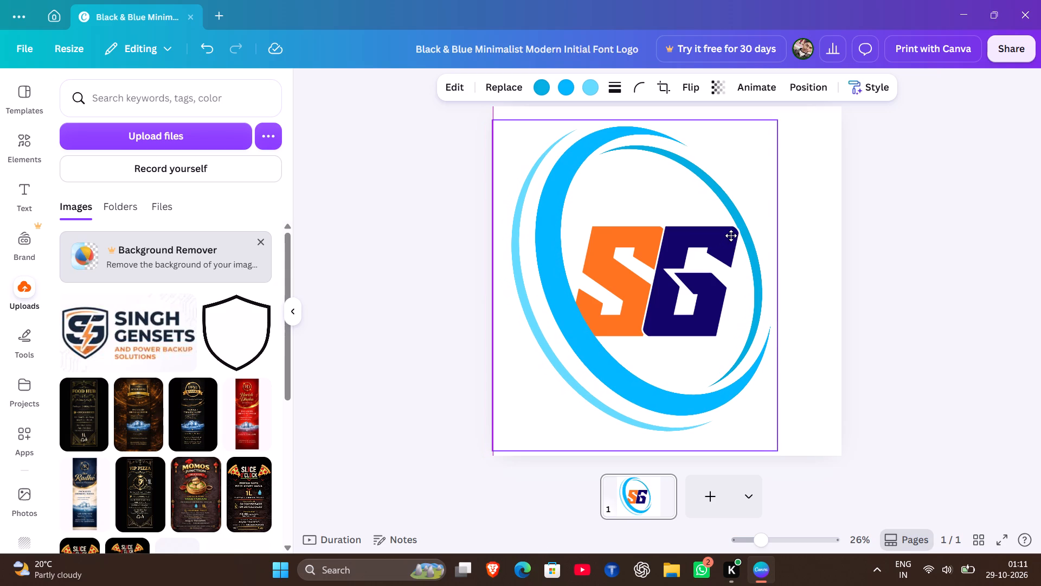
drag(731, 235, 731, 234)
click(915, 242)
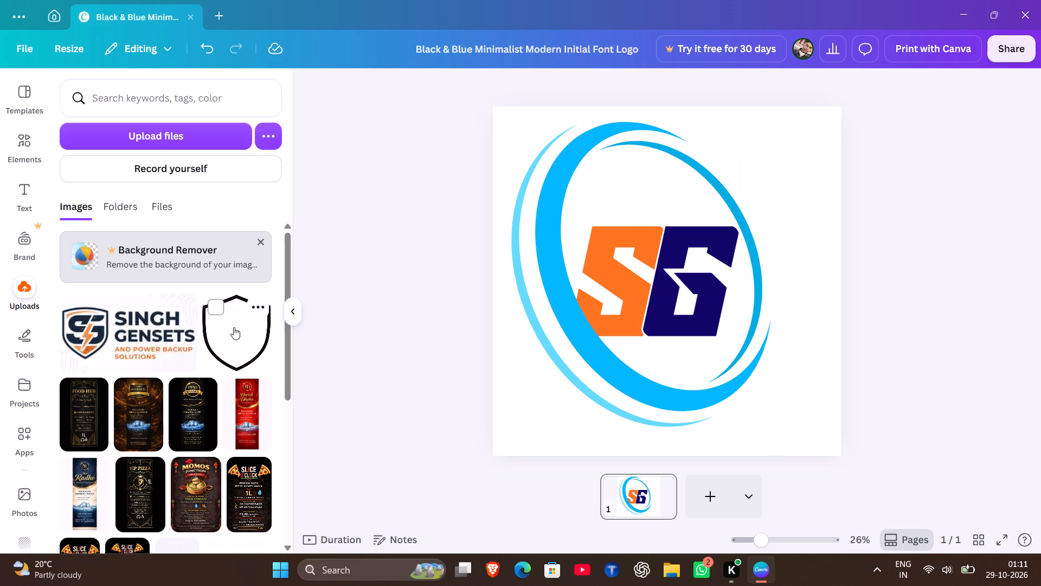
Browse the graphics results for "logo" for another shape to combine with the SG monogram.
scroll(234, 327, down, 2)
click(24, 164)
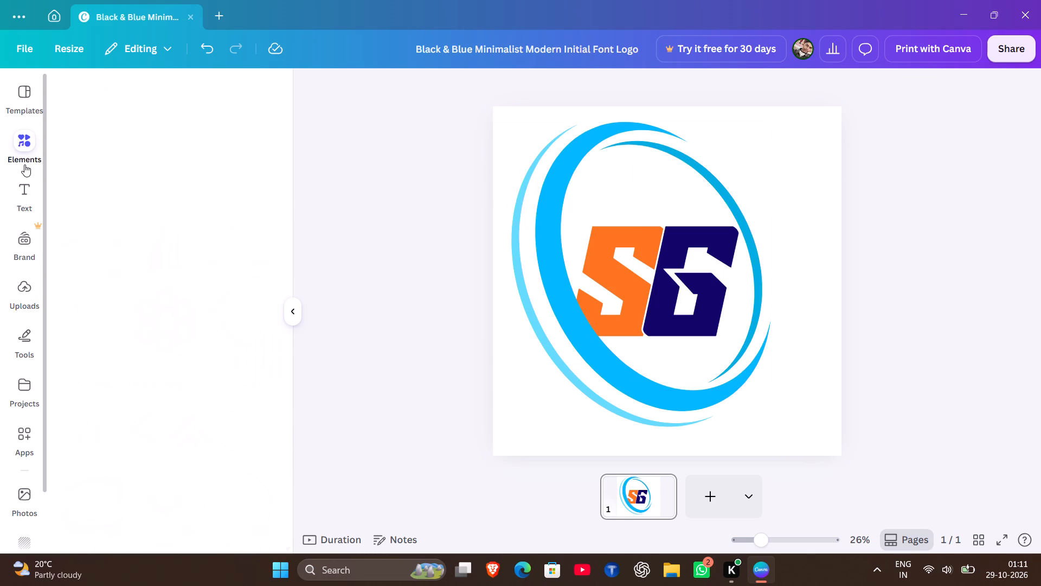
scroll(208, 292, down, 5)
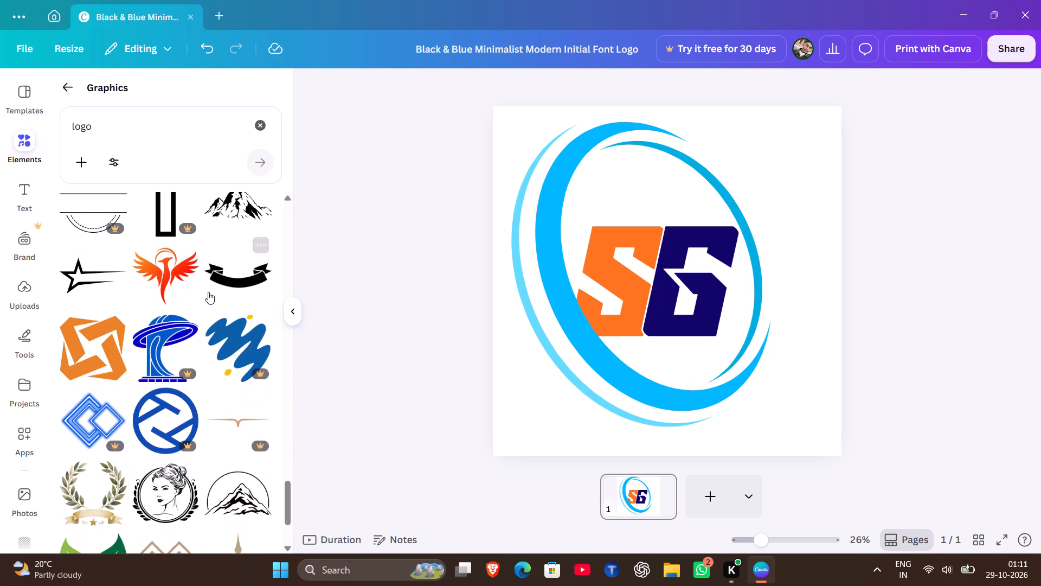
scroll(208, 292, down, 4)
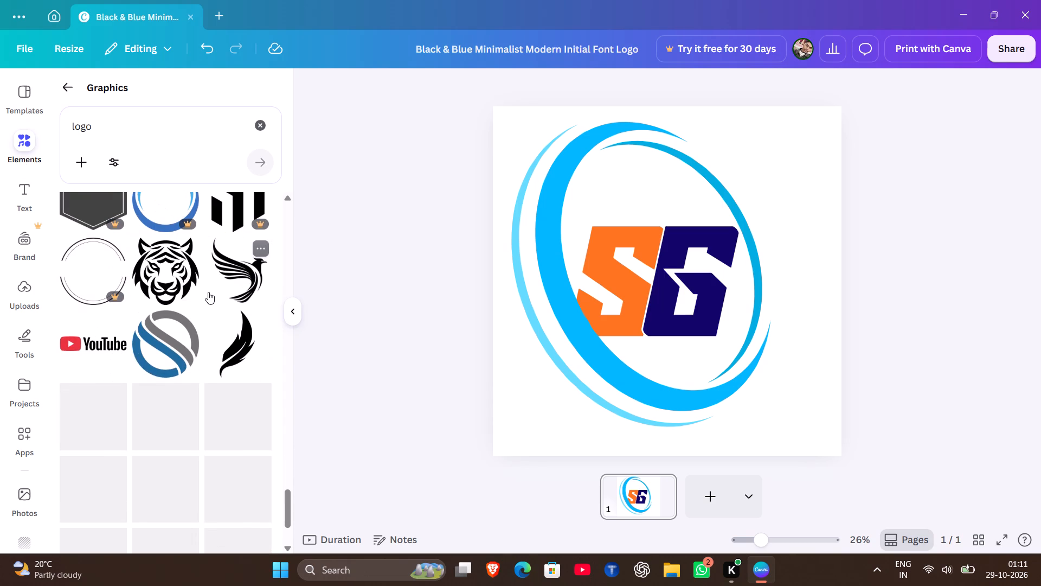
scroll(208, 292, down, 1)
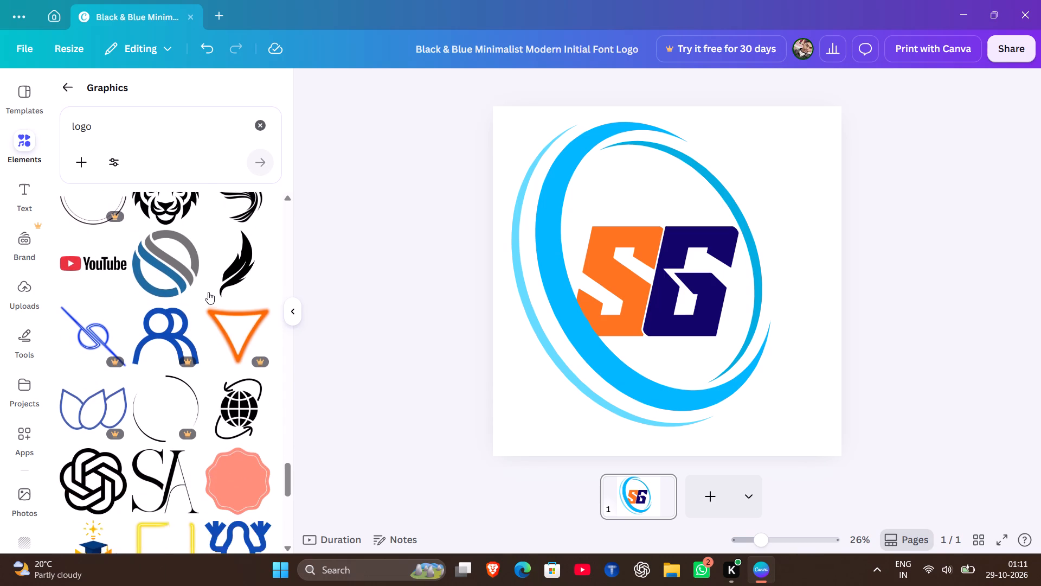
scroll(208, 292, down, 4)
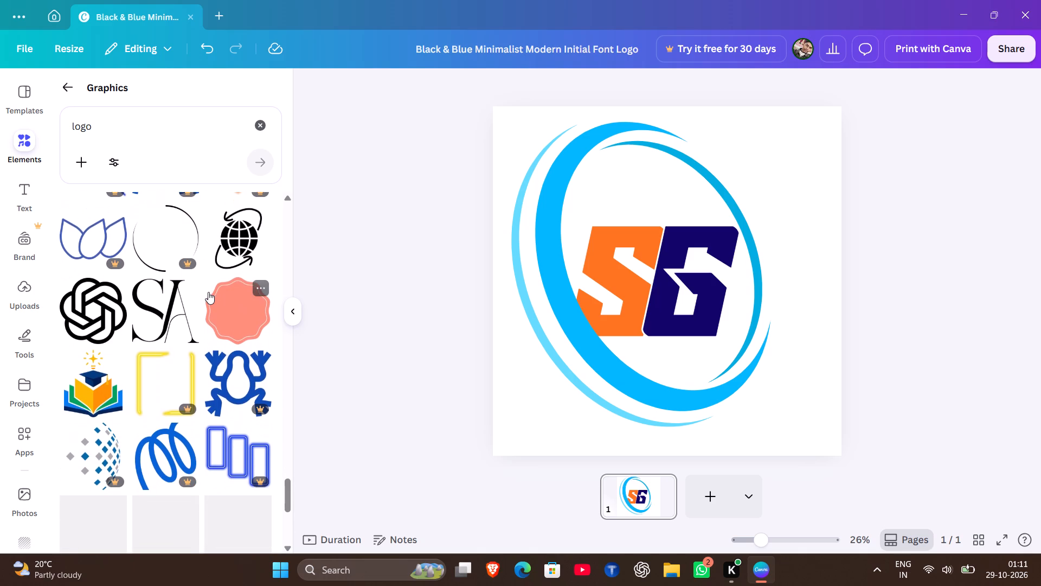
scroll(208, 292, down, 2)
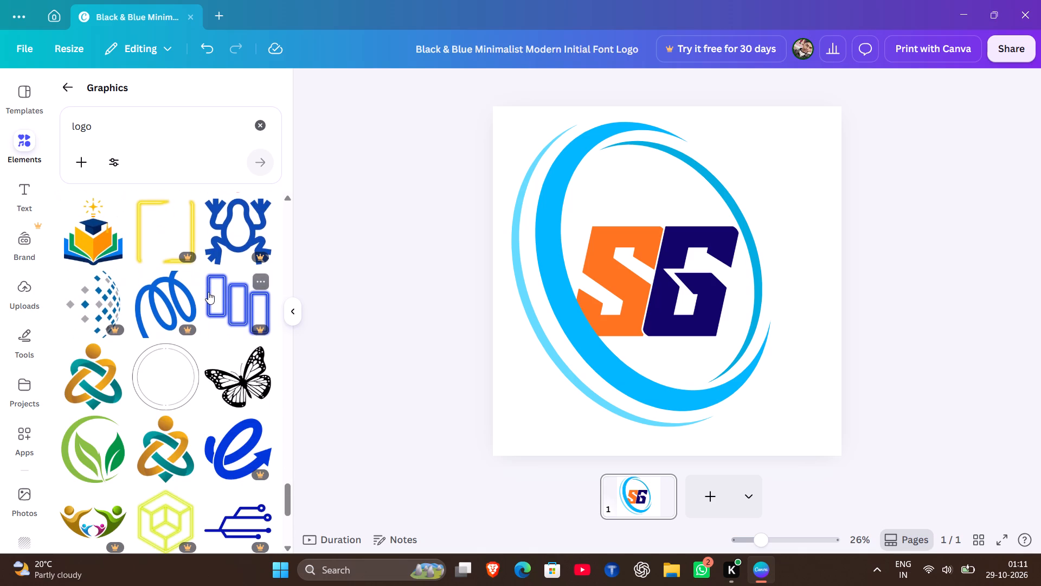
scroll(208, 292, down, 2)
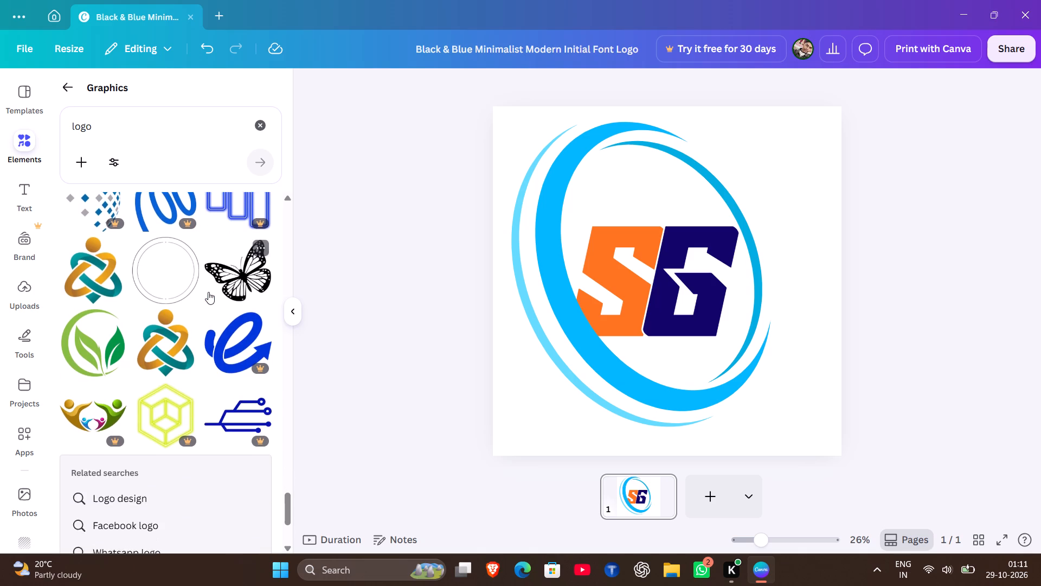
scroll(208, 292, down, 2)
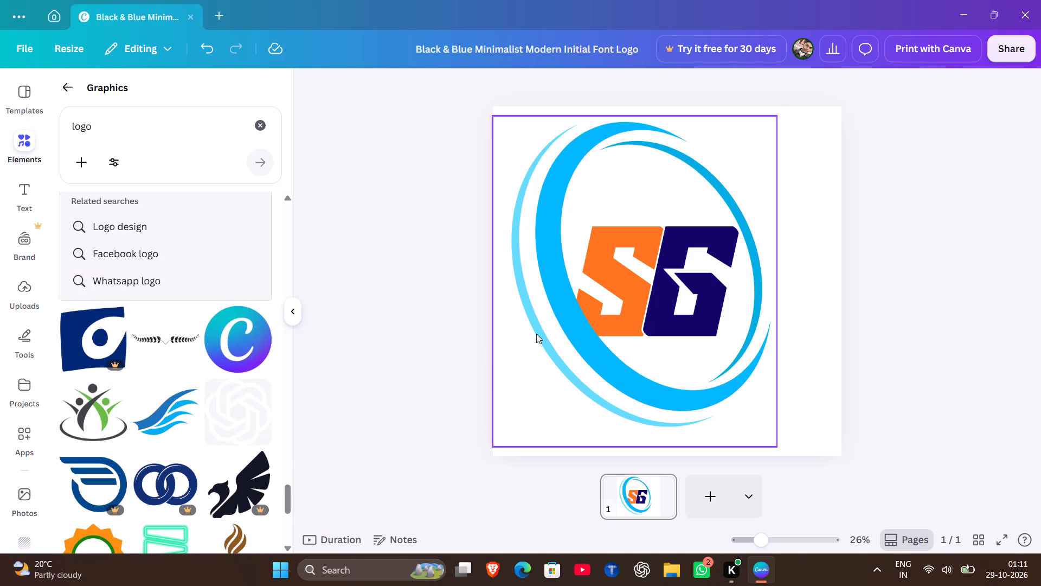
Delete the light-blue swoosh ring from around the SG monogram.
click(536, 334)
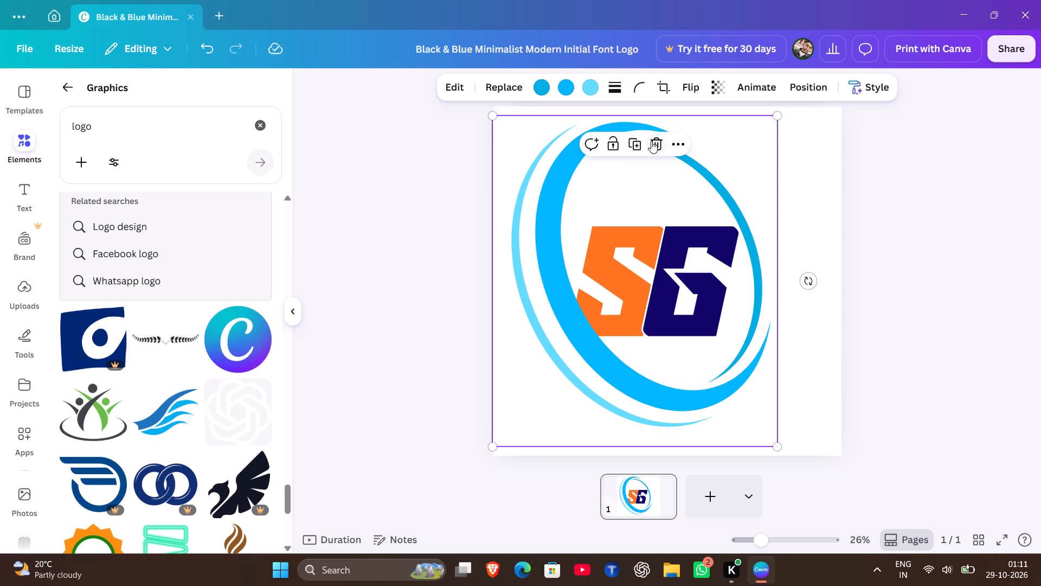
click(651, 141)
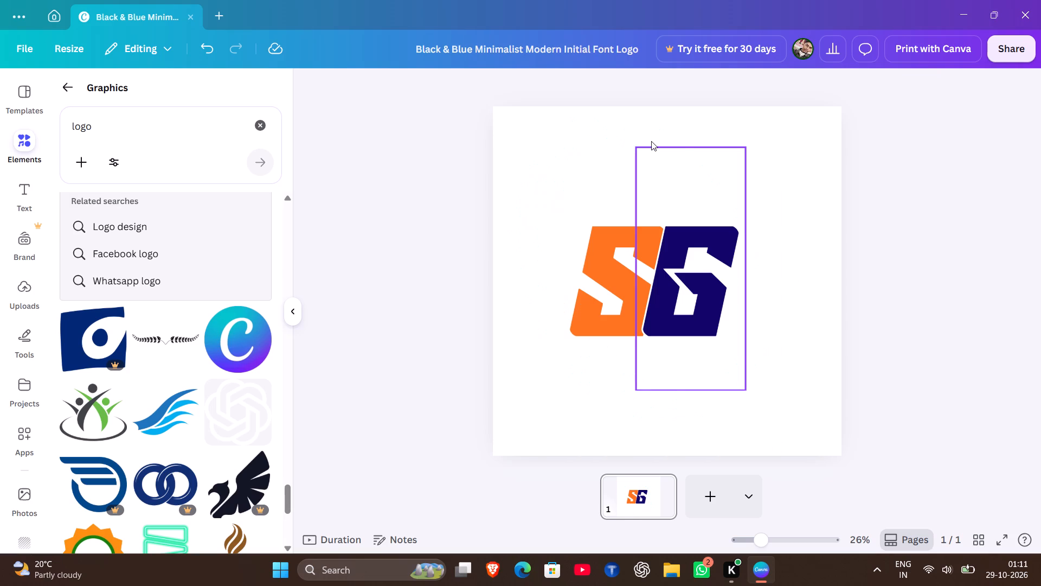
Undo the ring deletion and the earlier ring and letter edits, back to the SG monogram before the ring was added.
key(ctrl+z)
key(ctrl+z)
key(ctrl+z)
key(ctrl+z)
key(ctrl+z)
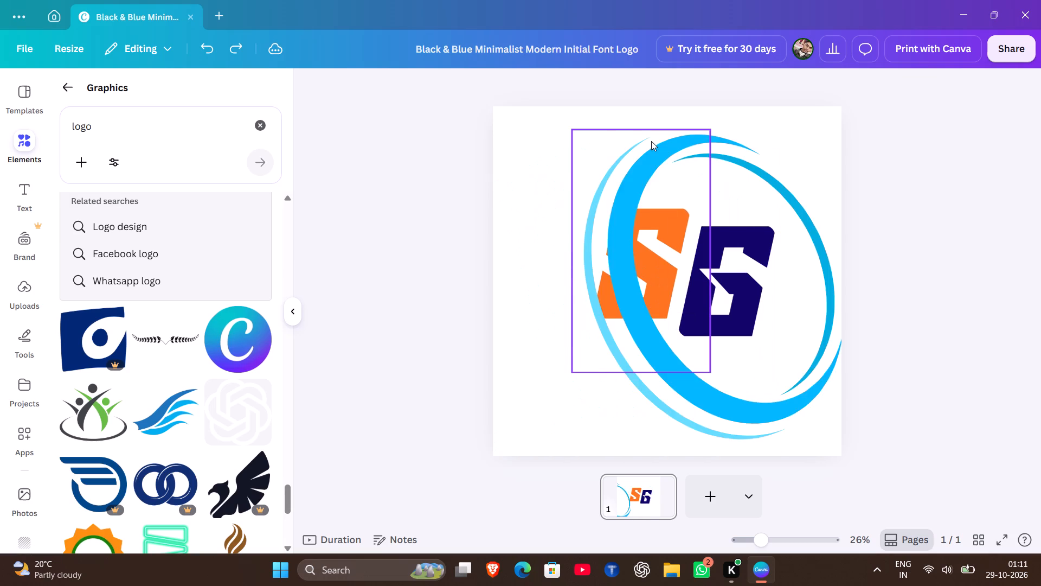
key(ctrl+z)
key(ctrl+z)
key(ctrl+z)
key(ctrl+z)
key(ctrl+z)
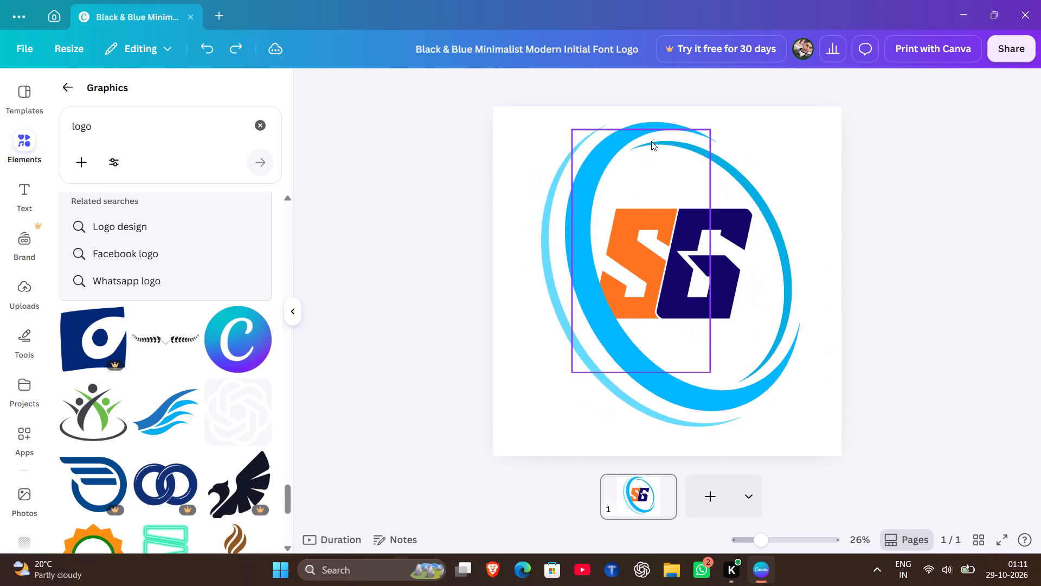
key(ctrl+z)
key(ctrl+z)
key(ctrl+z)
key(ctrl+z)
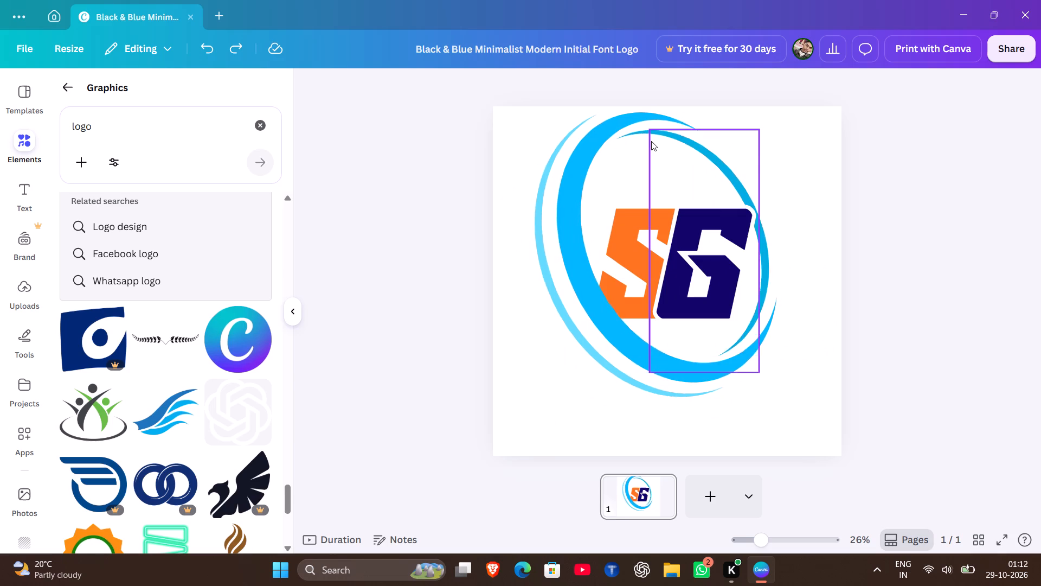
key(ctrl+z)
key(ctrl+z)
key(ctrl+z)
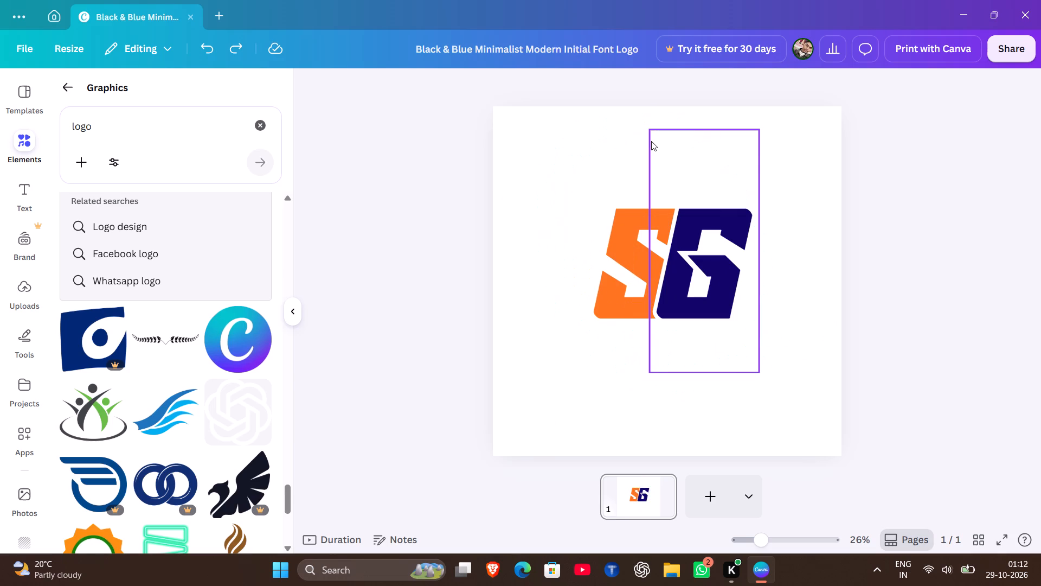
click(530, 170)
click(425, 202)
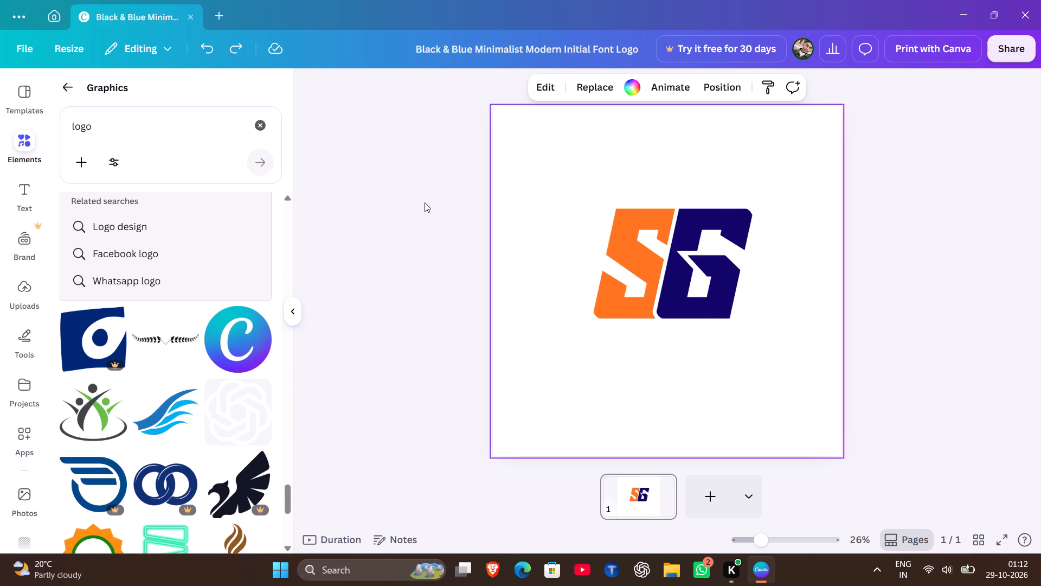
Look further through the "logo" graphics for a replacement emblem, returning to the start of the results.
scroll(246, 315, down, 2)
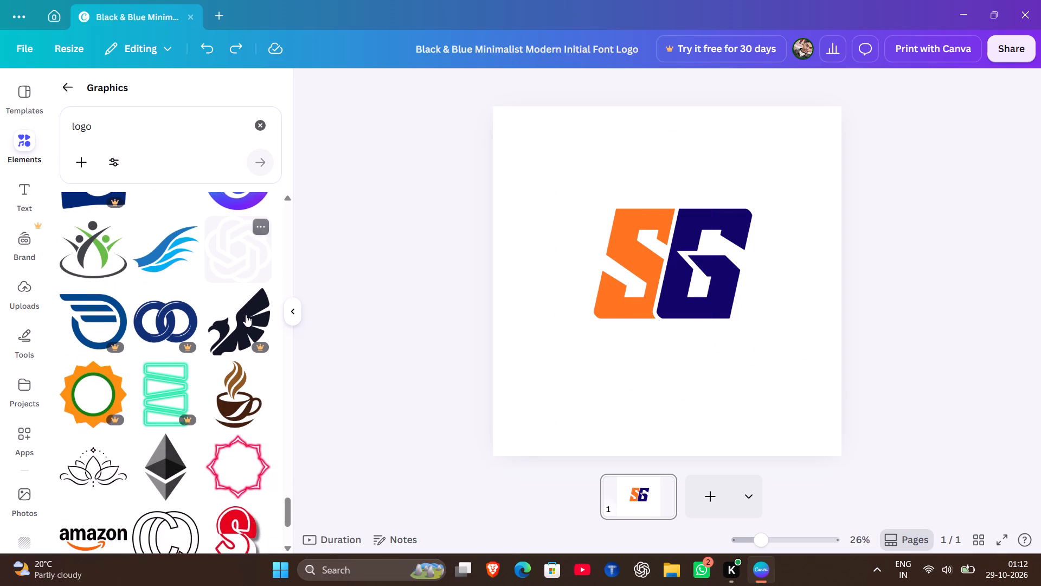
scroll(246, 315, down, 2)
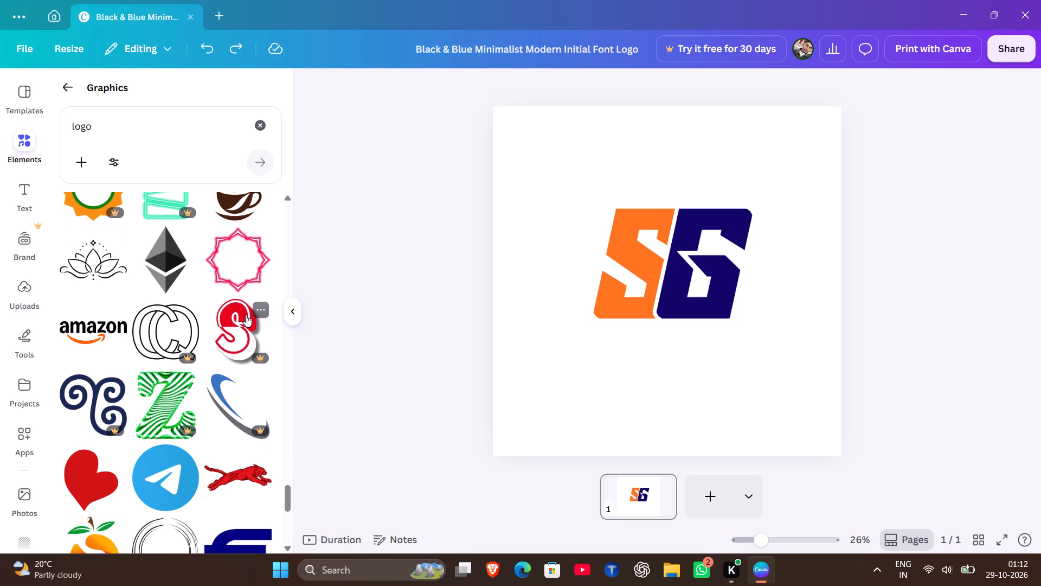
scroll(246, 315, down, 2)
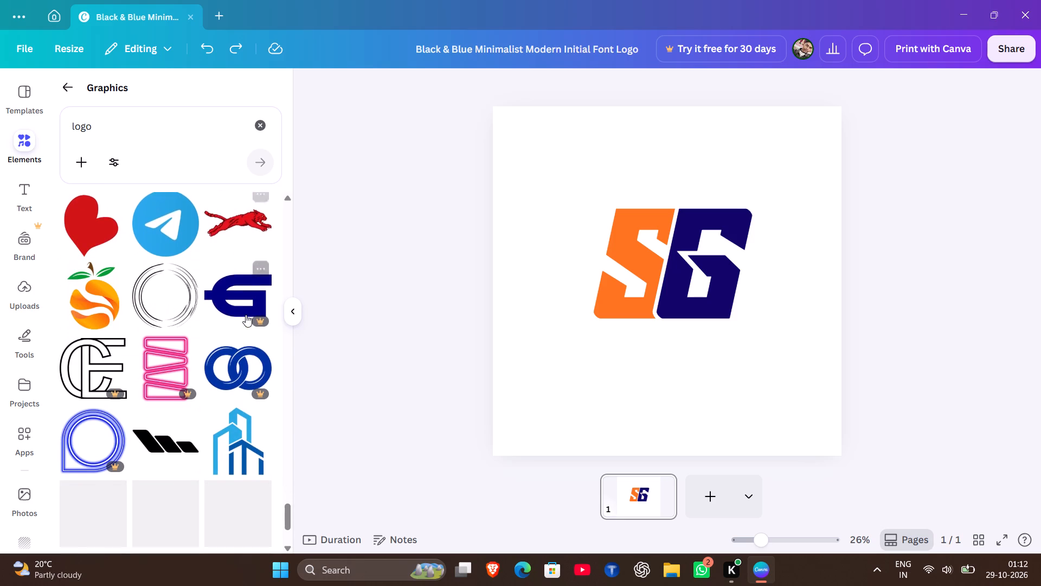
scroll(246, 315, down, 2)
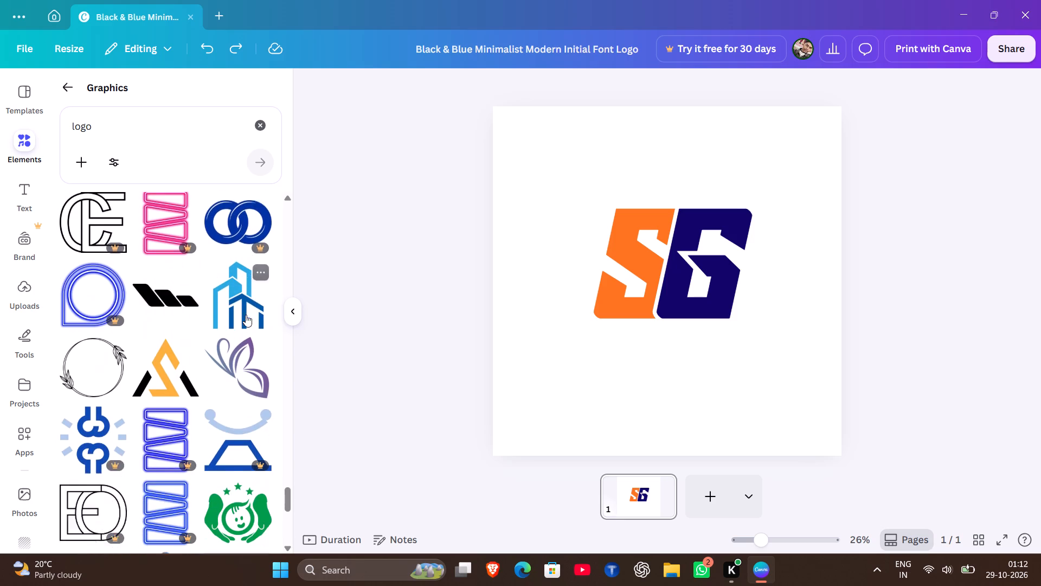
scroll(246, 315, down, 3)
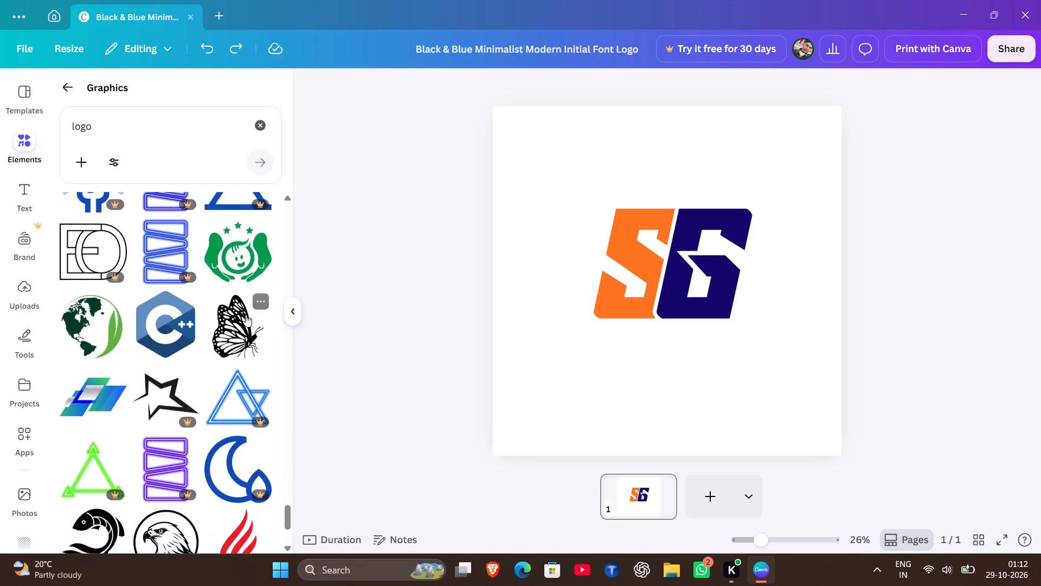
scroll(246, 315, down, 3)
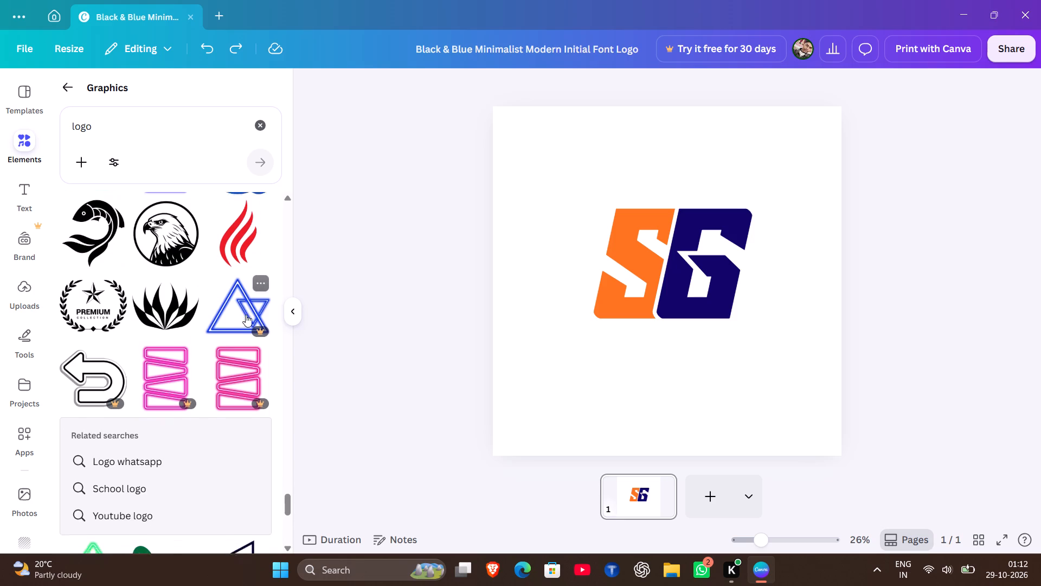
scroll(246, 315, down, 3)
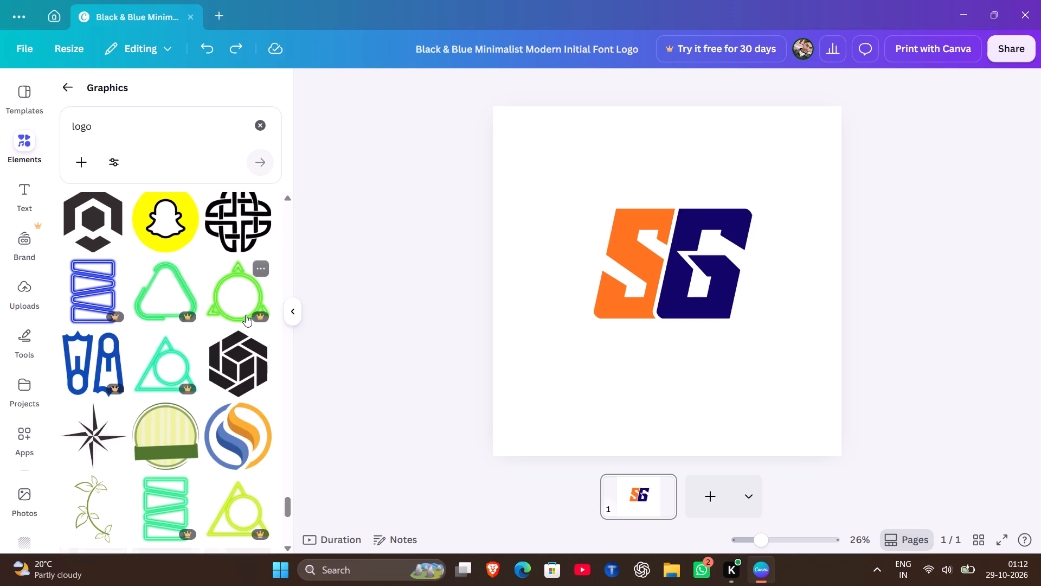
scroll(246, 315, down, 1)
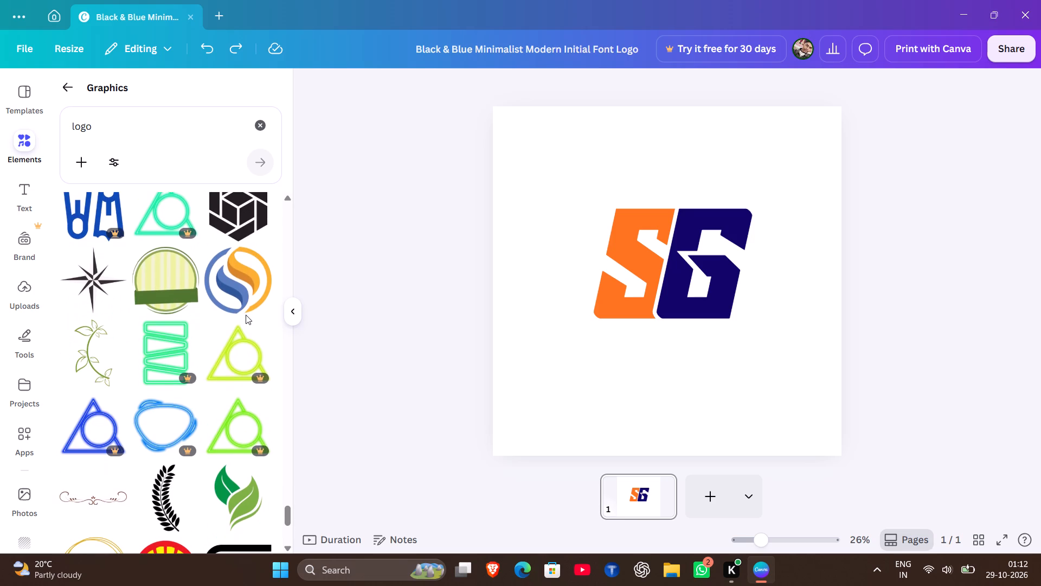
scroll(246, 315, down, 2)
scroll(246, 315, up, 15)
scroll(246, 315, up, 9)
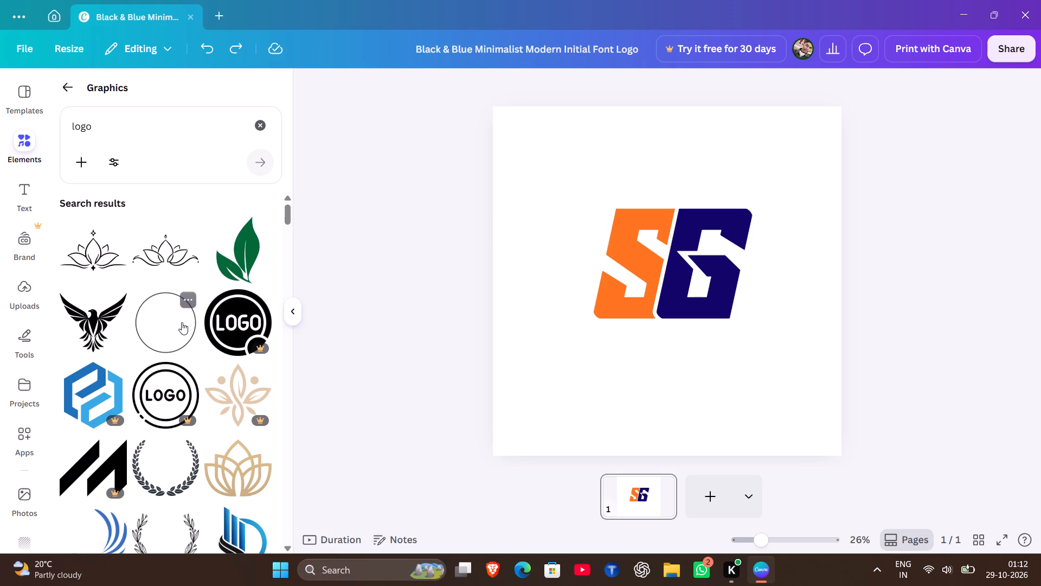
Add the black open star graphic, enlarge it, and place it at the upper left of the SG monogram.
scroll(182, 304, down, 2)
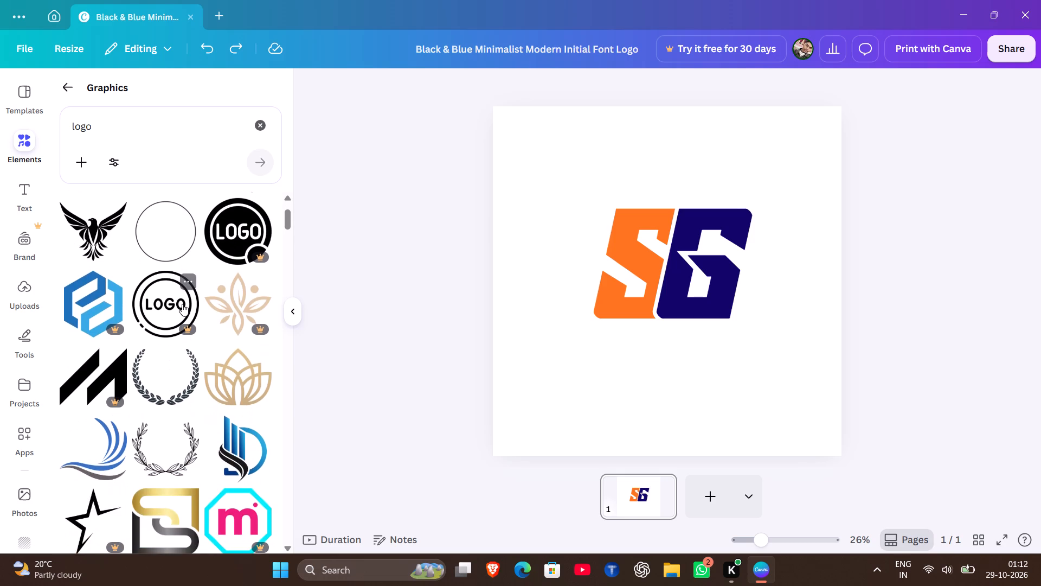
scroll(182, 304, down, 3)
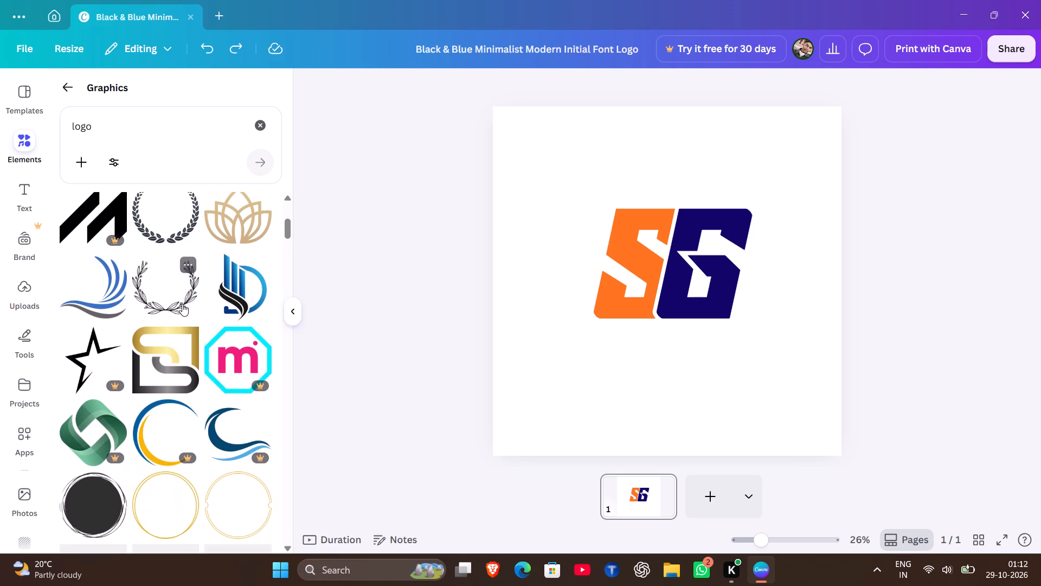
click(74, 342)
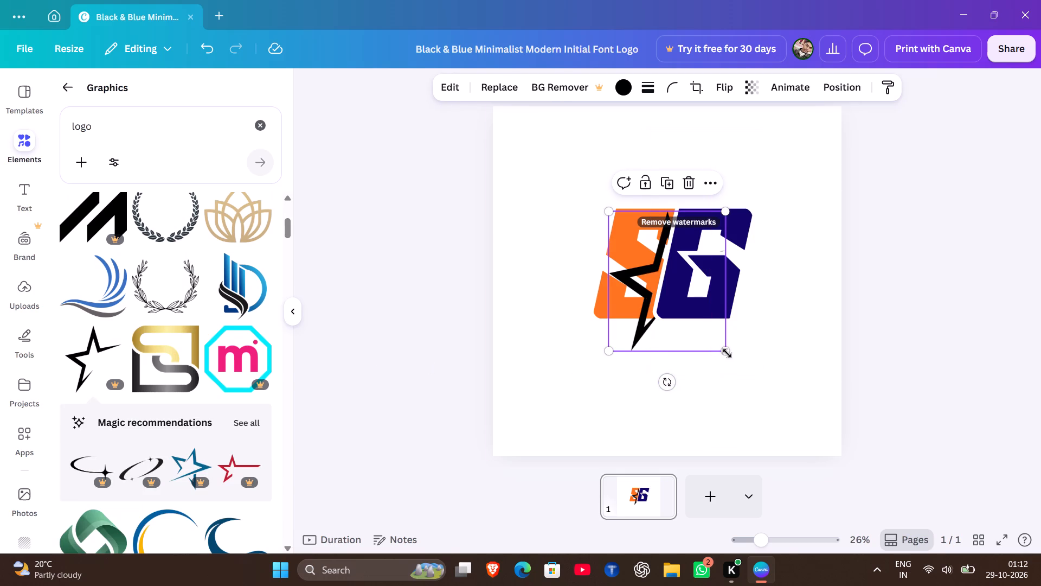
drag(721, 347, 834, 404)
drag(733, 393, 736, 393)
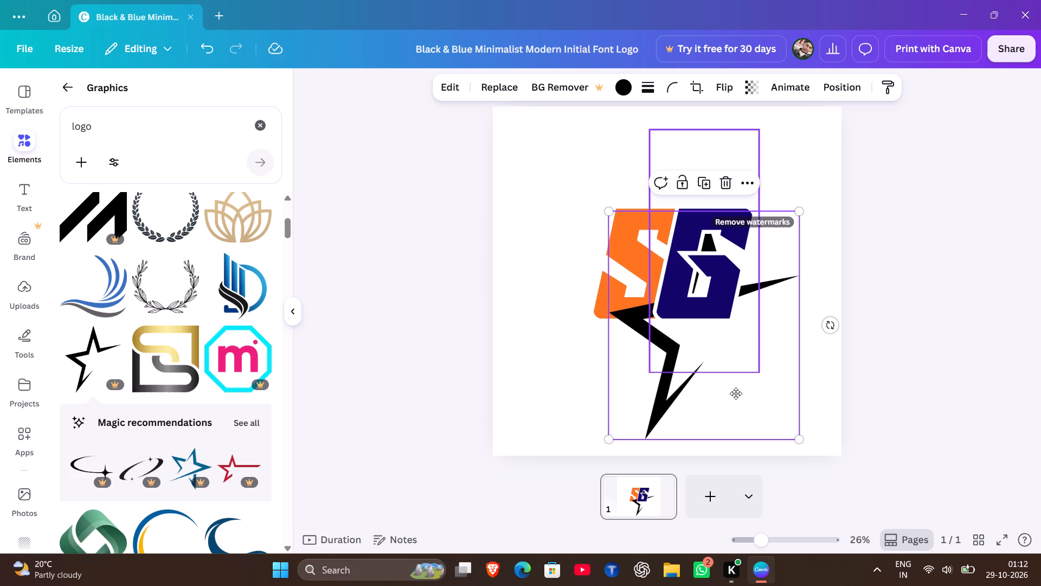
drag(736, 393, 653, 294)
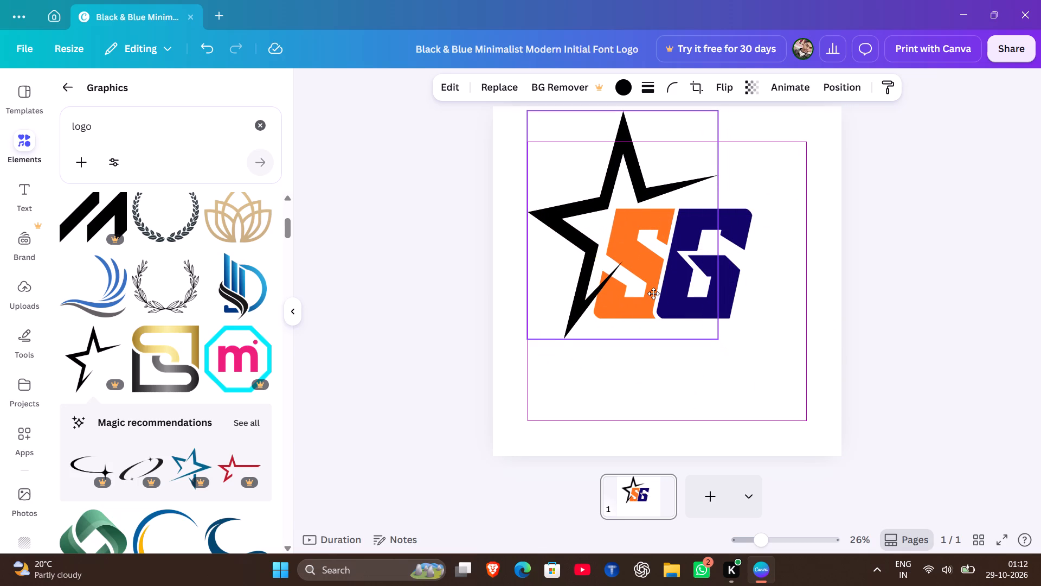
drag(653, 294, 642, 292)
click(918, 275)
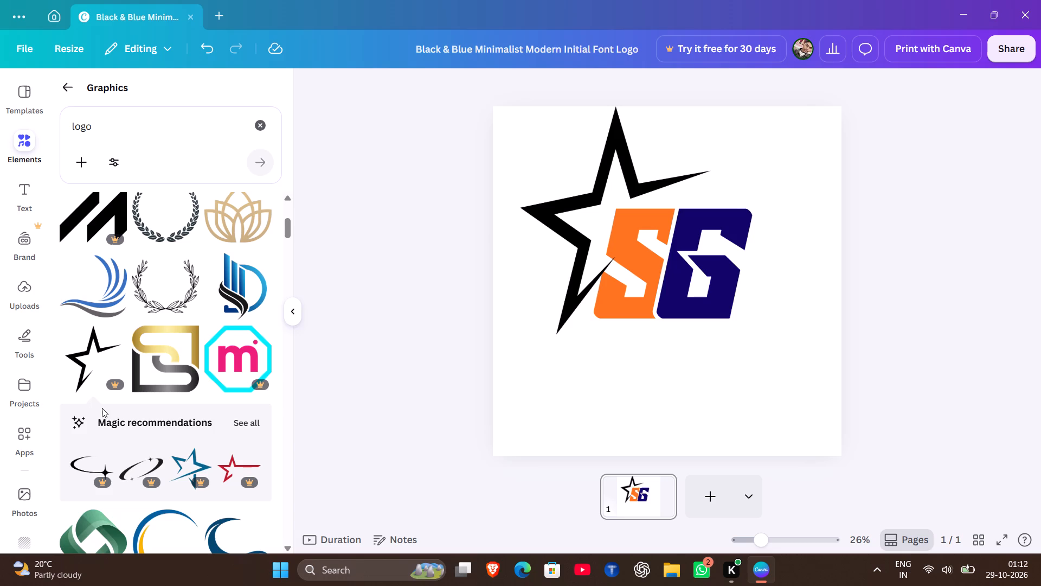
Find the red star graphic with a long tapering tail among the "logo" results and add it to the design.
scroll(102, 408, down, 1)
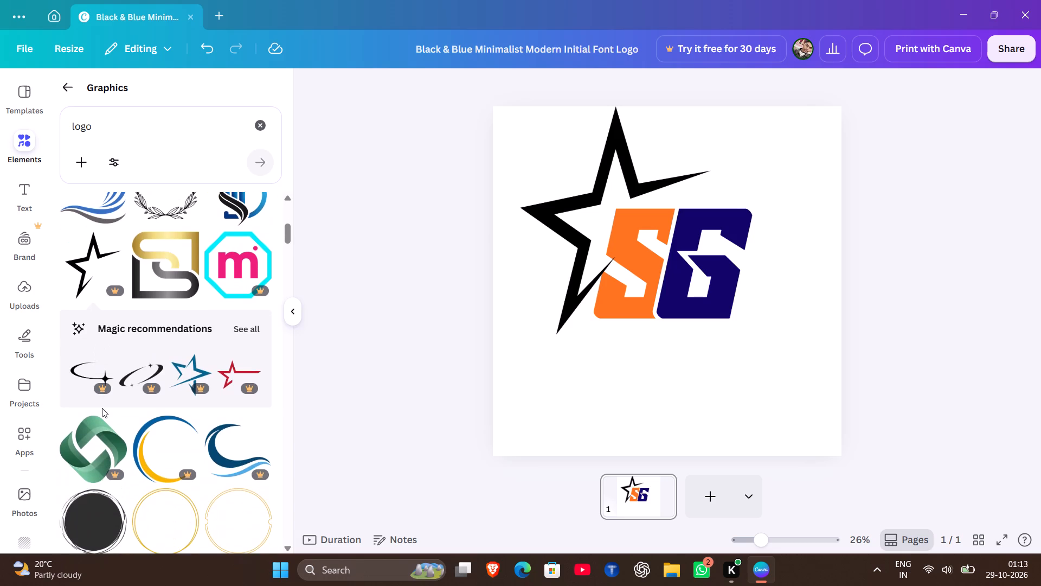
scroll(102, 408, down, 1)
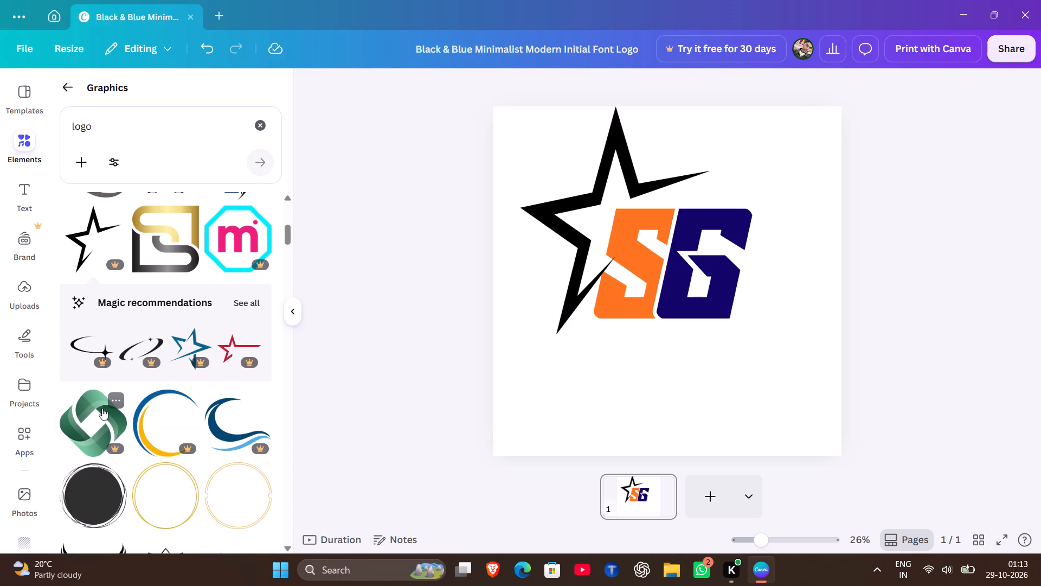
scroll(102, 408, down, 1)
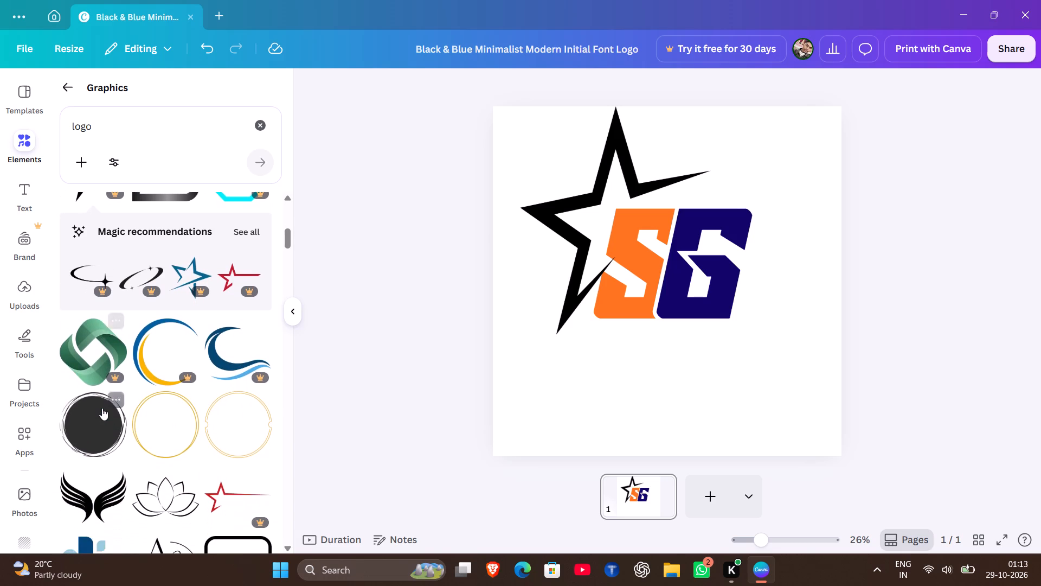
scroll(102, 408, down, 2)
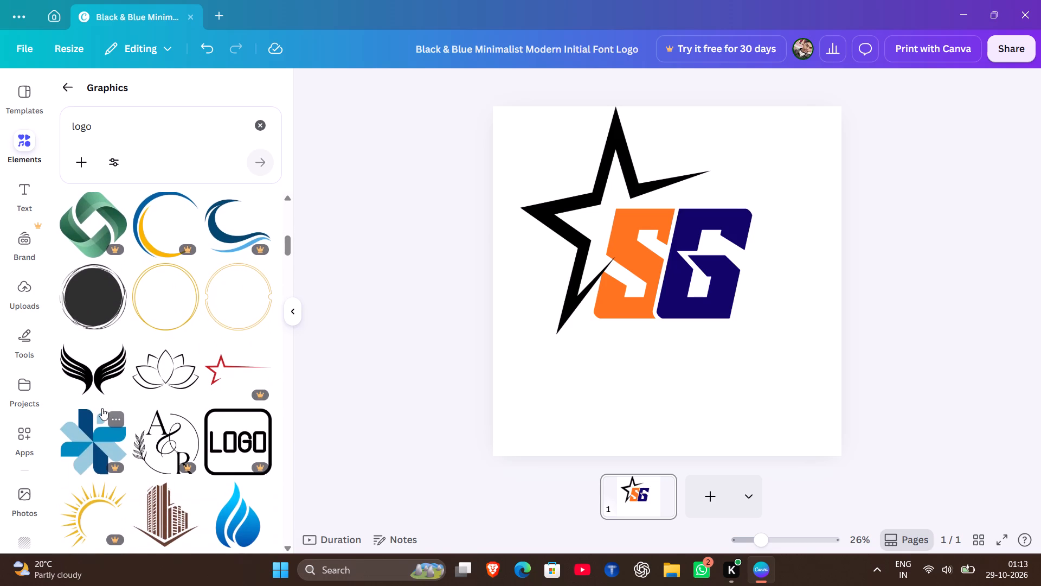
click(256, 371)
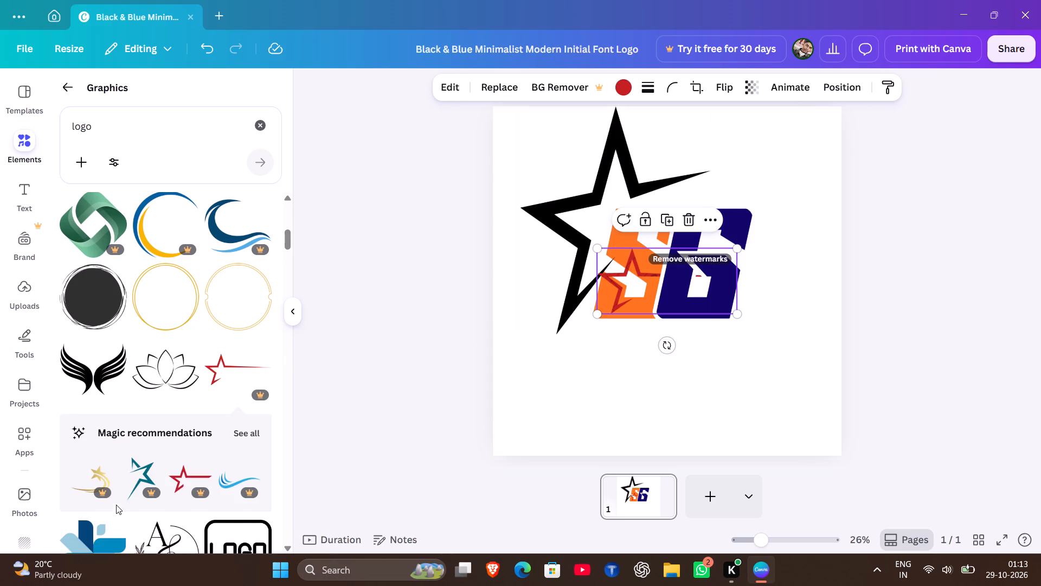
Look further through the "logo" graphics for other emblem options to pair with the SG monogram.
scroll(116, 505, down, 4)
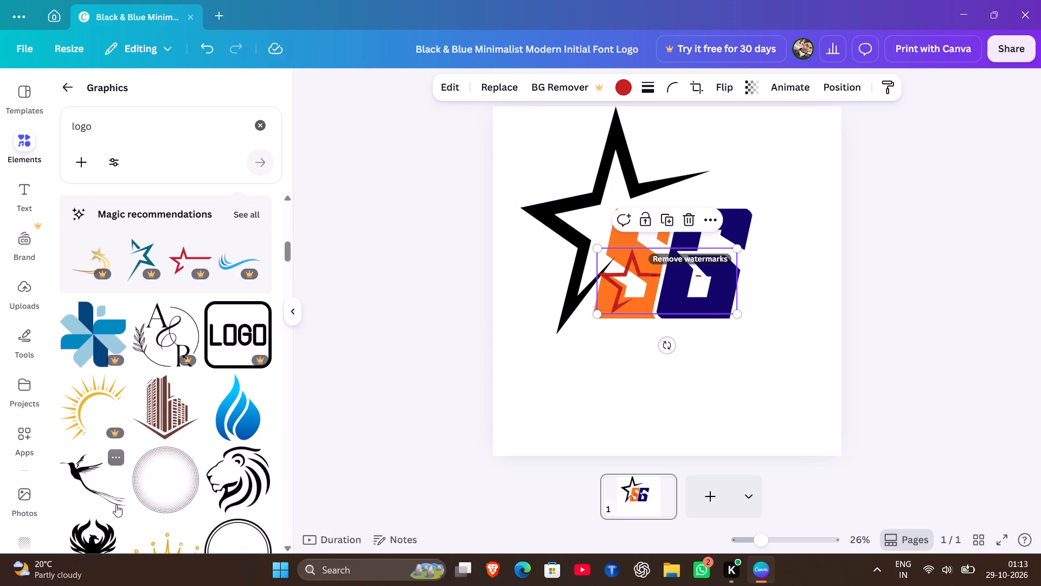
scroll(116, 505, down, 3)
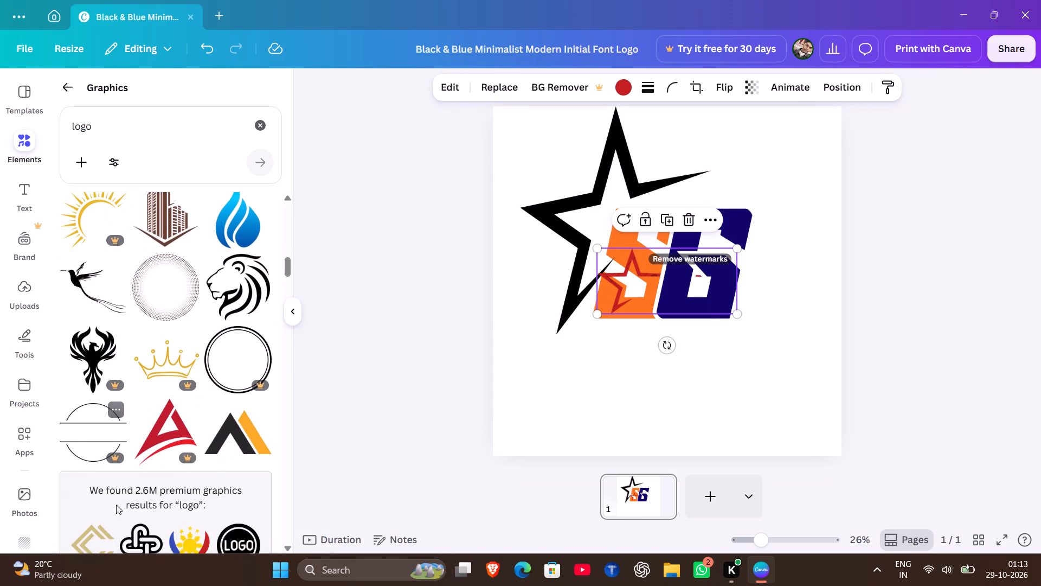
scroll(116, 505, down, 3)
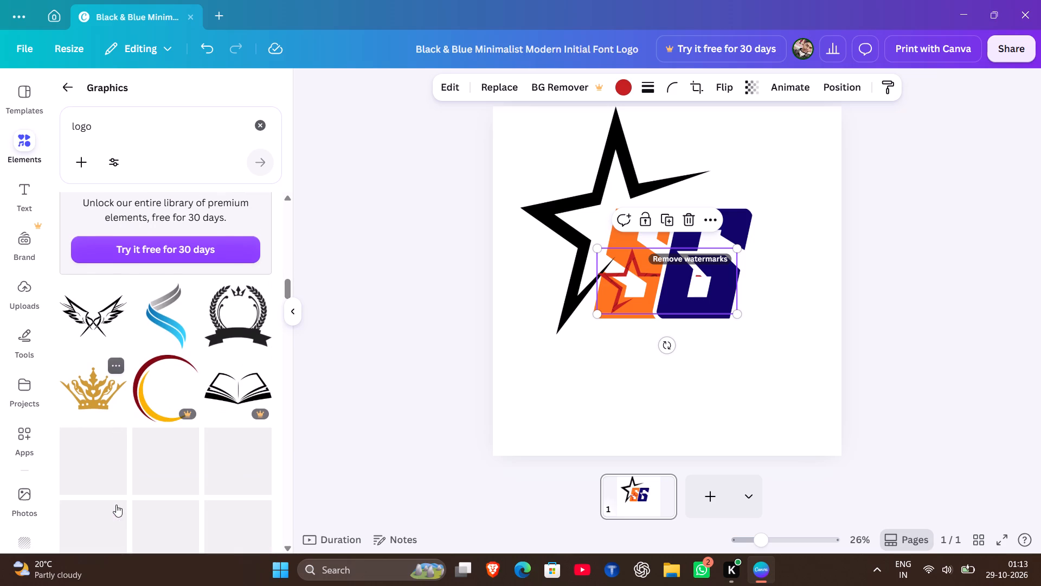
scroll(116, 505, down, 1)
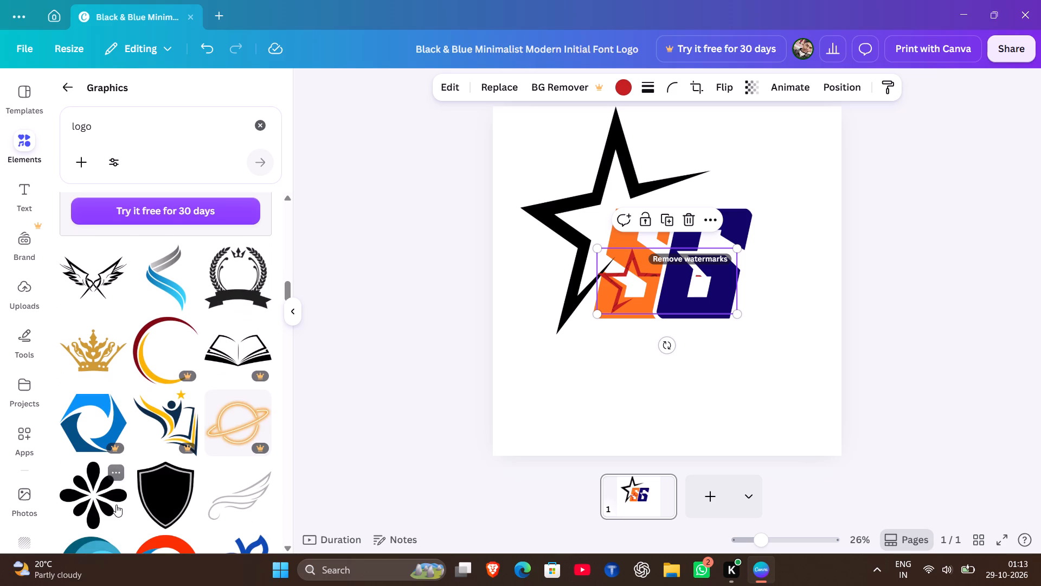
scroll(116, 505, down, 1)
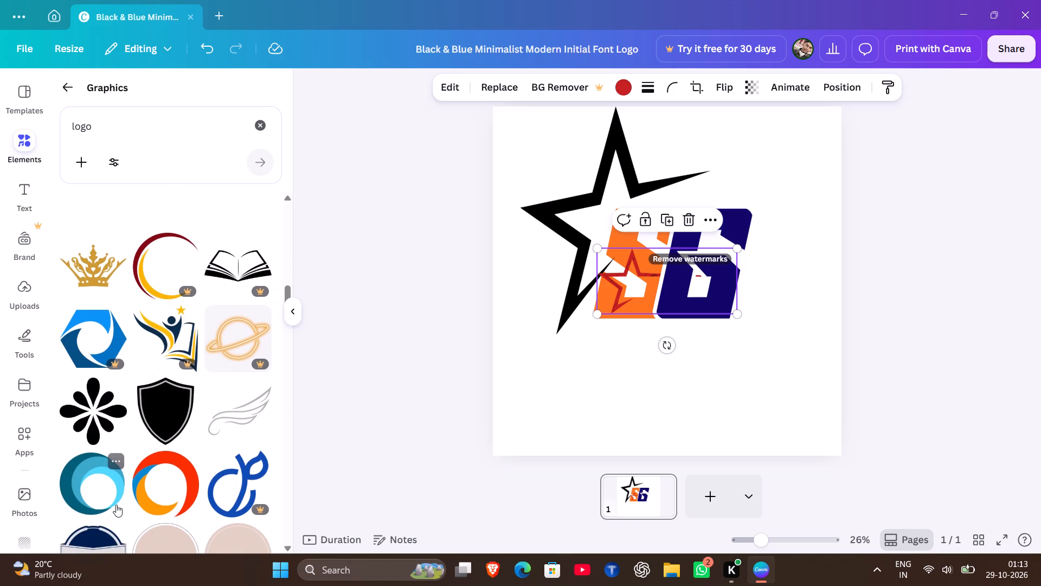
scroll(116, 505, down, 4)
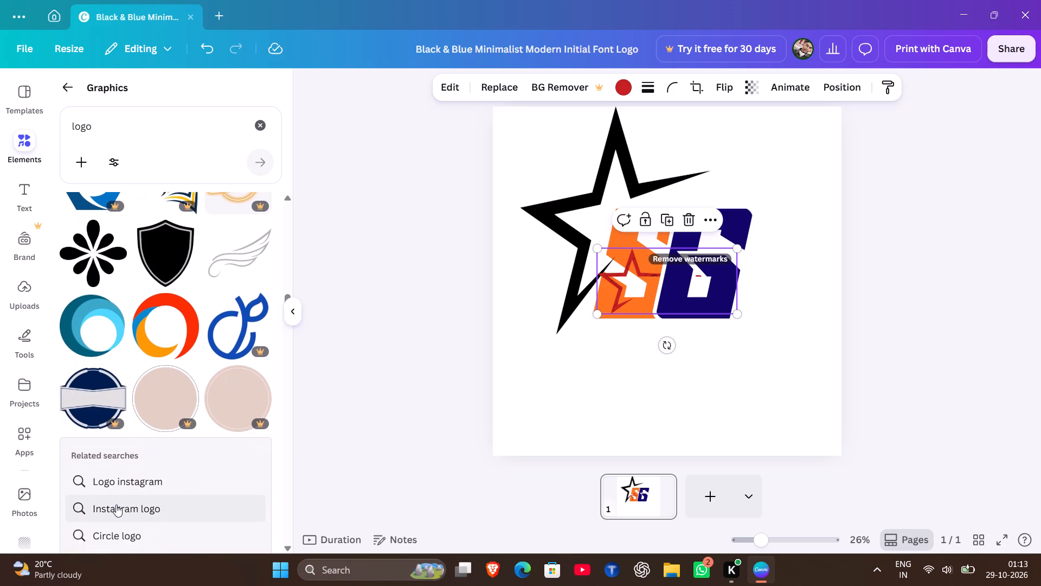
scroll(116, 505, down, 2)
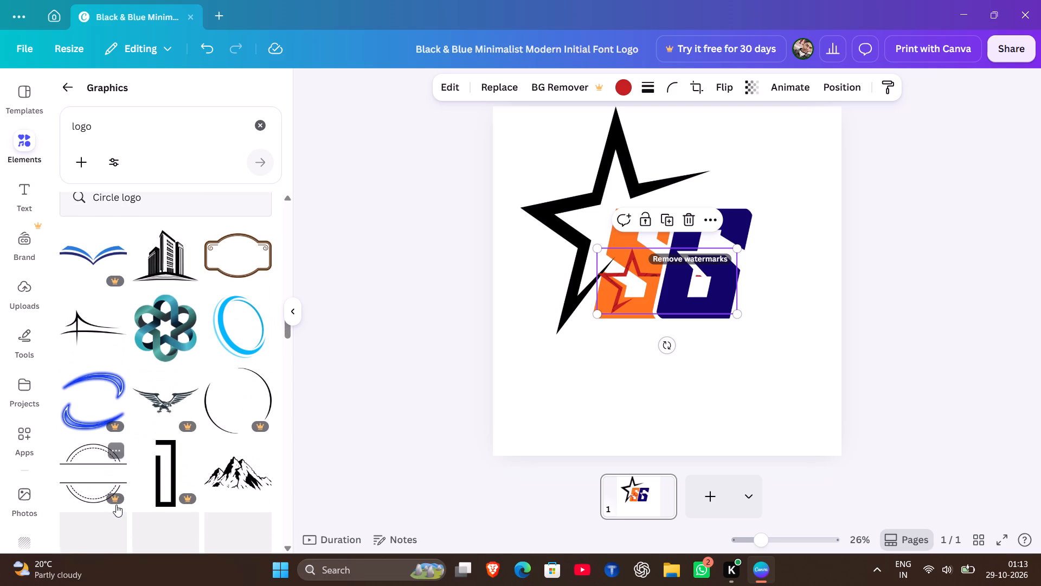
scroll(116, 505, down, 1)
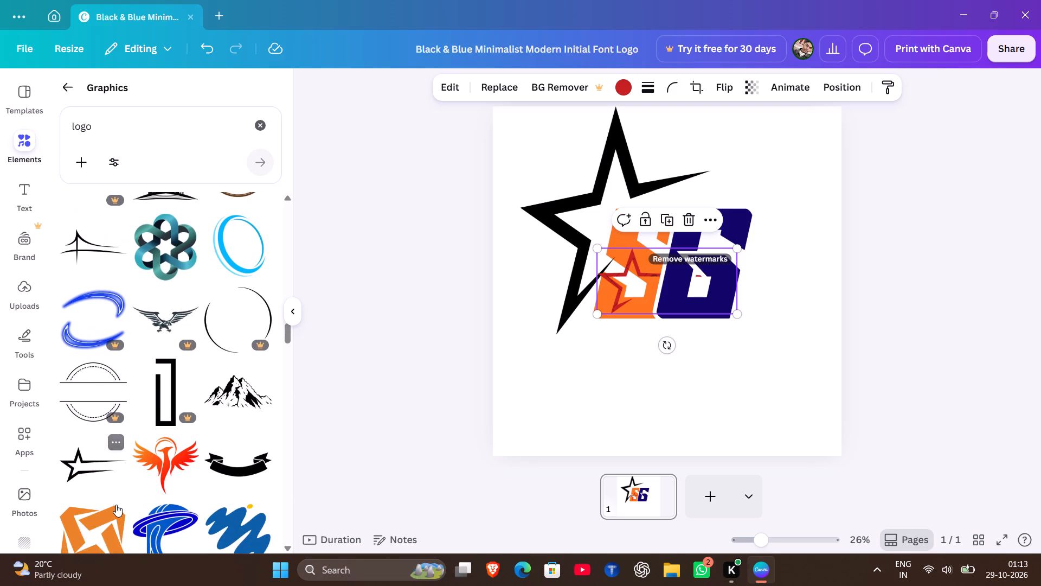
scroll(116, 505, down, 2)
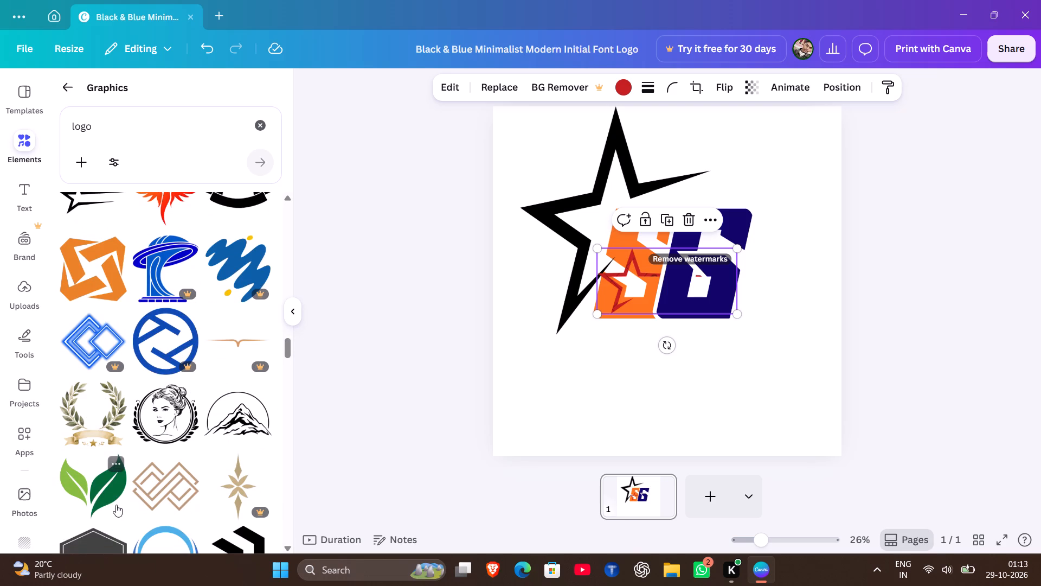
scroll(116, 505, down, 1)
scroll(116, 505, up, 1)
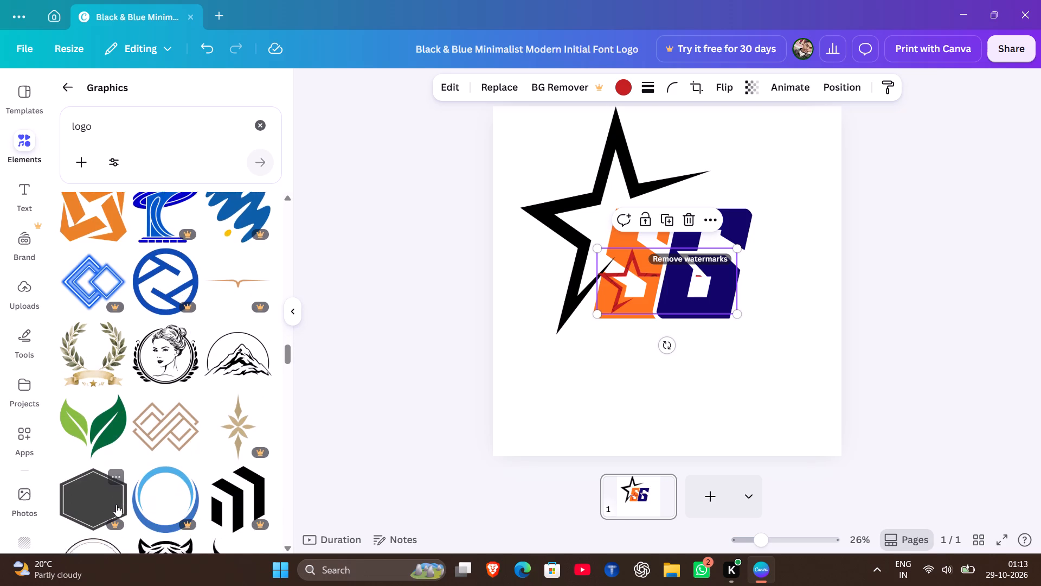
scroll(116, 505, up, 1)
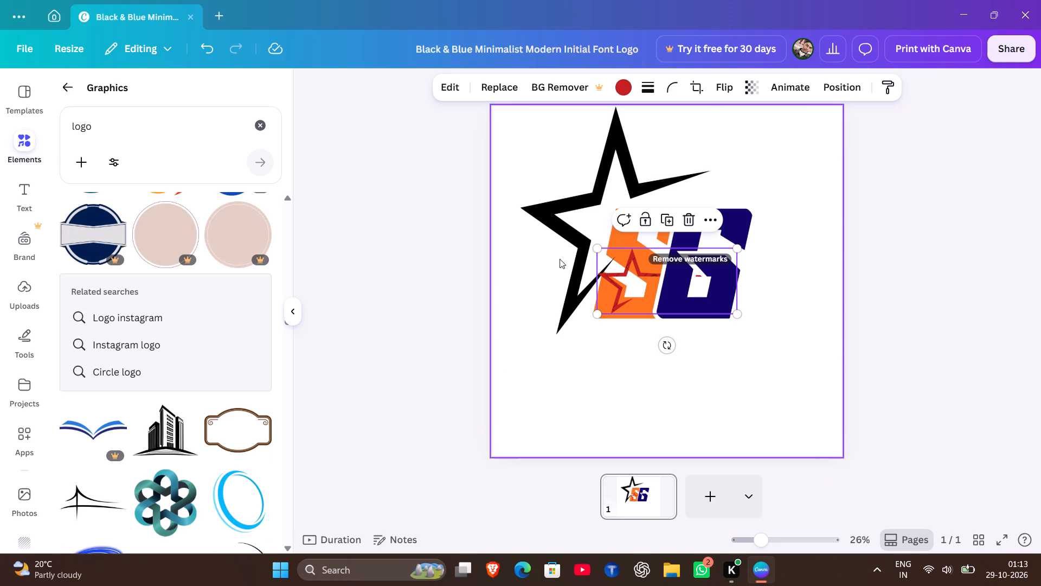
Delete the large black open star behind the SG monogram.
click(552, 247)
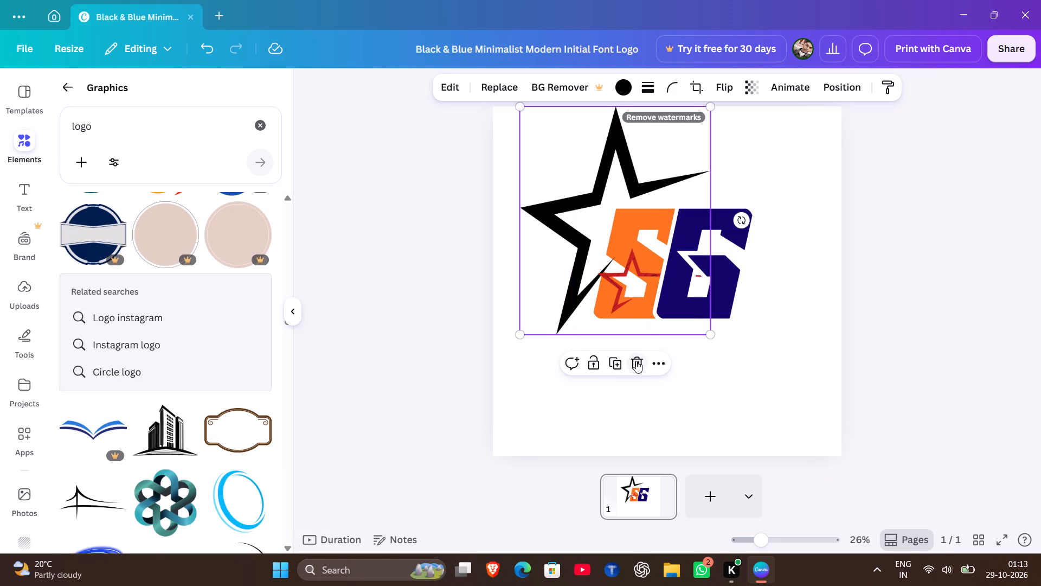
click(636, 361)
Enlarge the red long-tailed star and place it at the monogram's upper left, with its tail running above the SG letters.
click(611, 297)
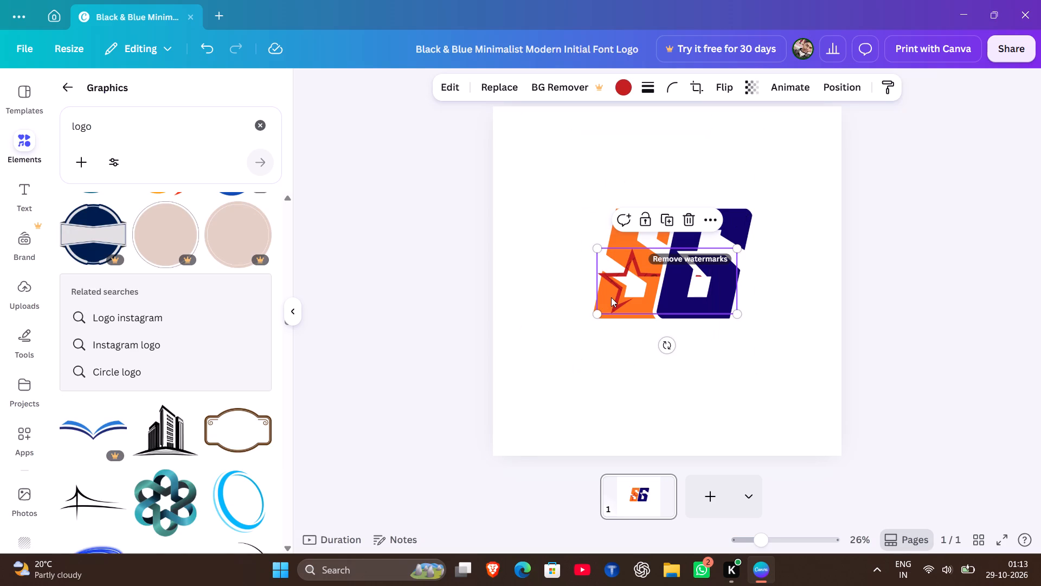
drag(611, 297, 570, 220)
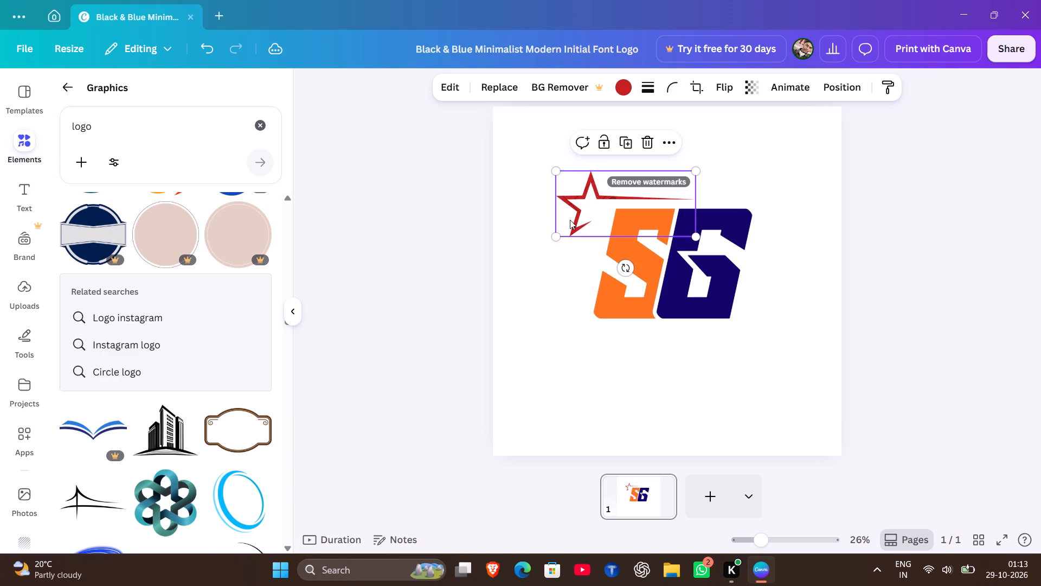
drag(552, 238, 363, 250)
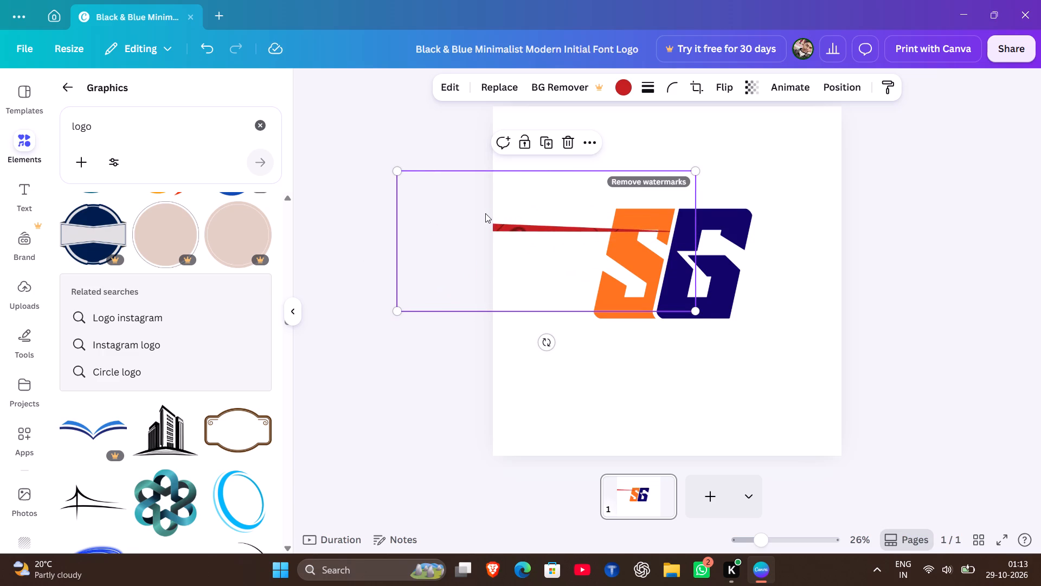
drag(496, 216, 622, 188)
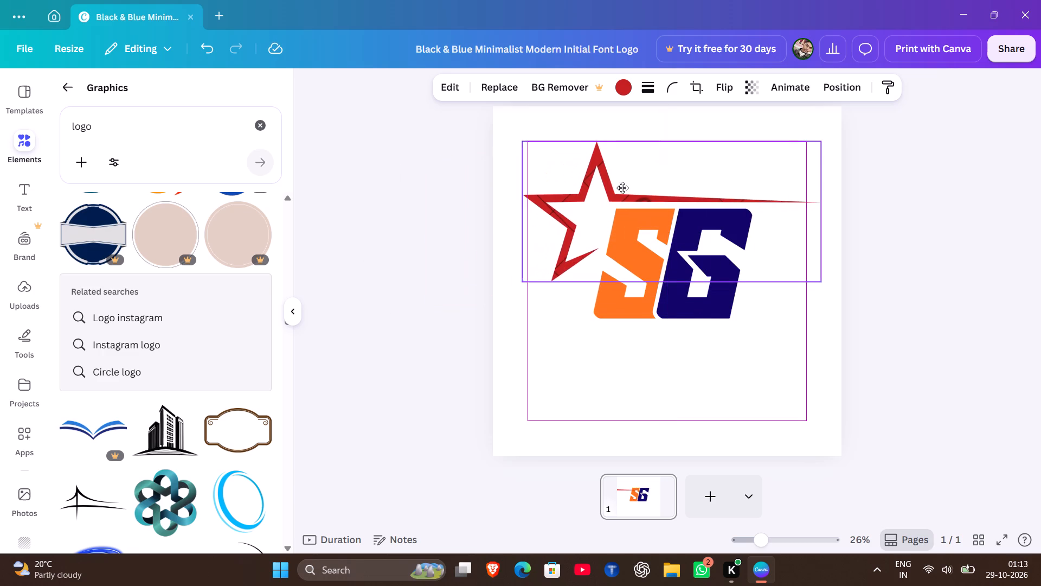
drag(622, 188, 624, 186)
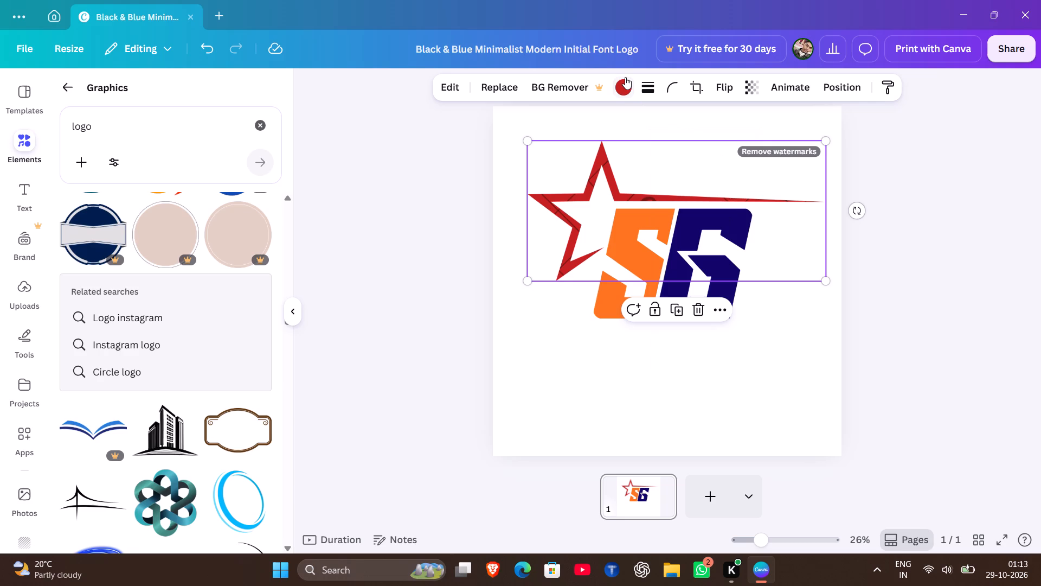
Recolor the red long-tailed star black.
click(624, 77)
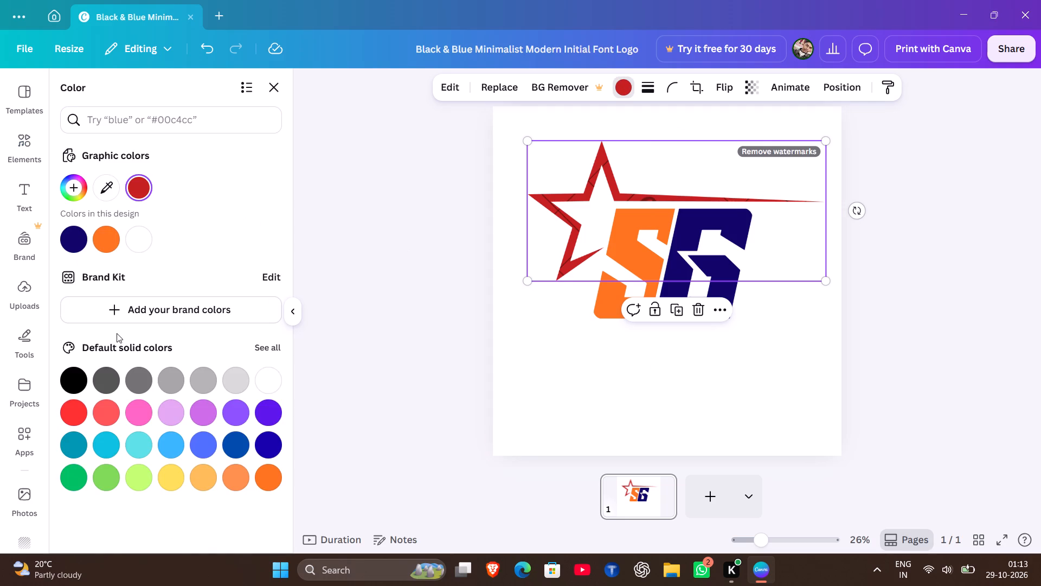
click(75, 371)
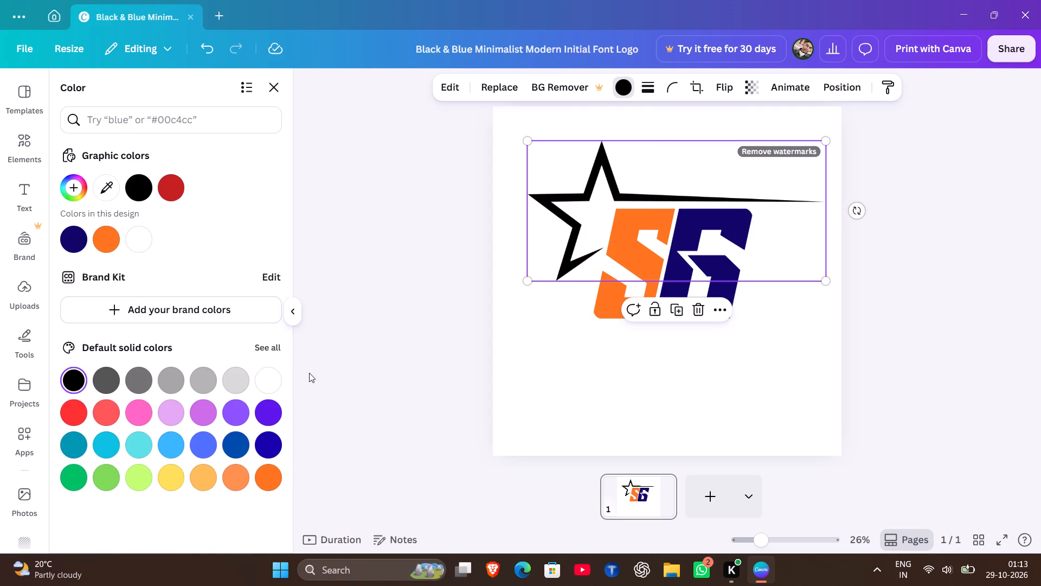
click(350, 371)
click(350, 371)
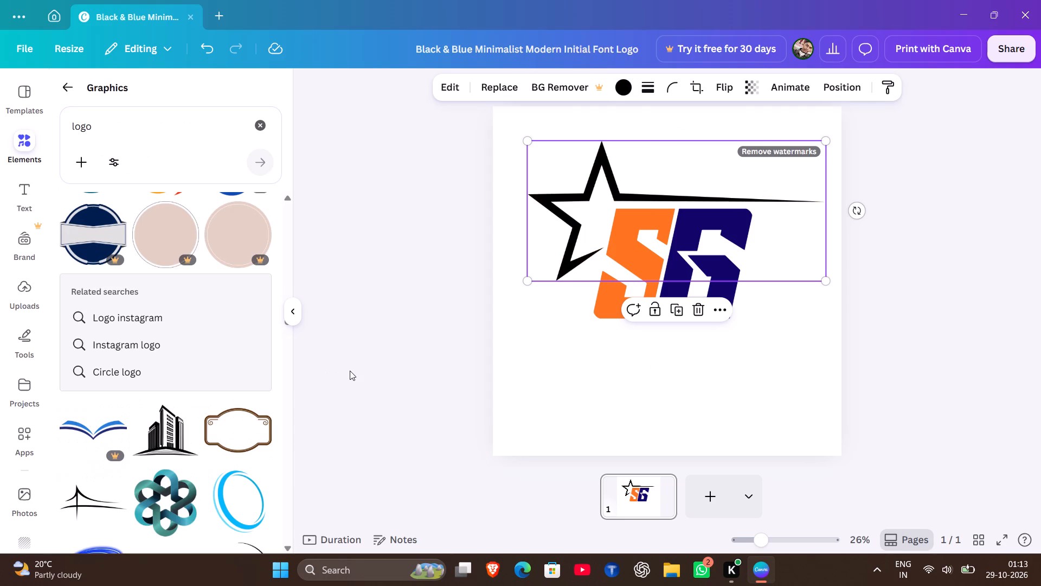
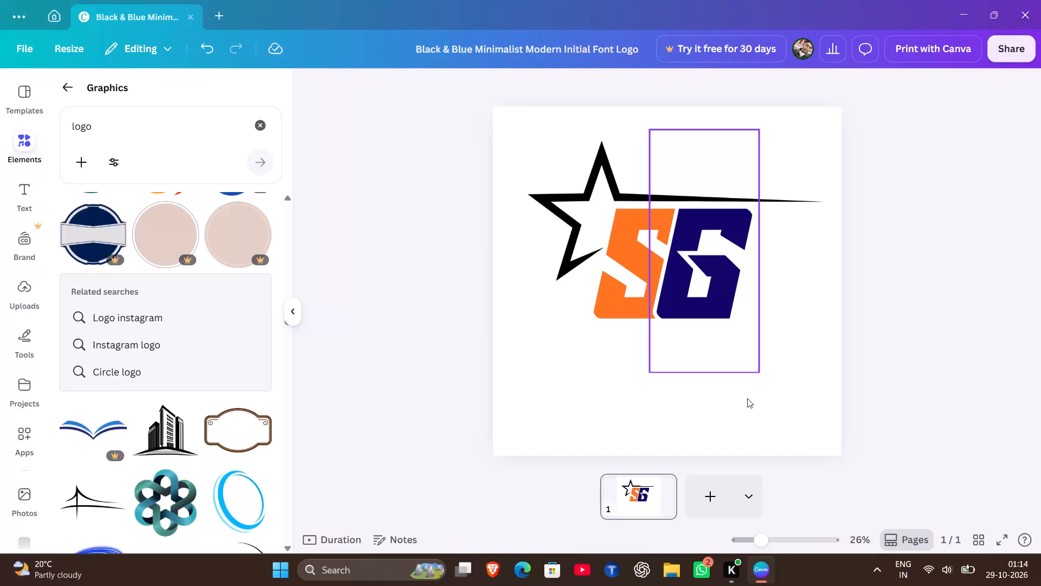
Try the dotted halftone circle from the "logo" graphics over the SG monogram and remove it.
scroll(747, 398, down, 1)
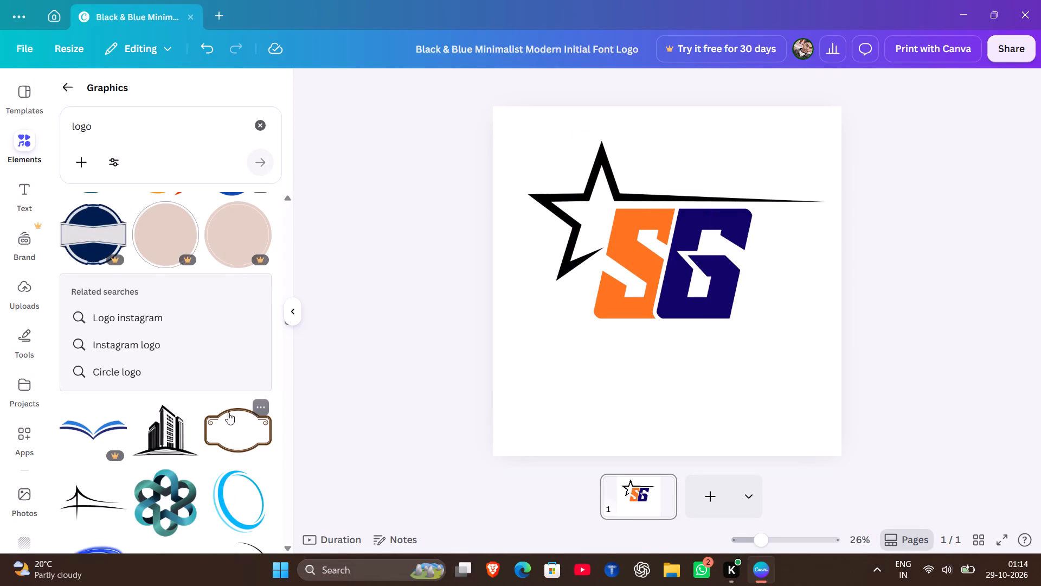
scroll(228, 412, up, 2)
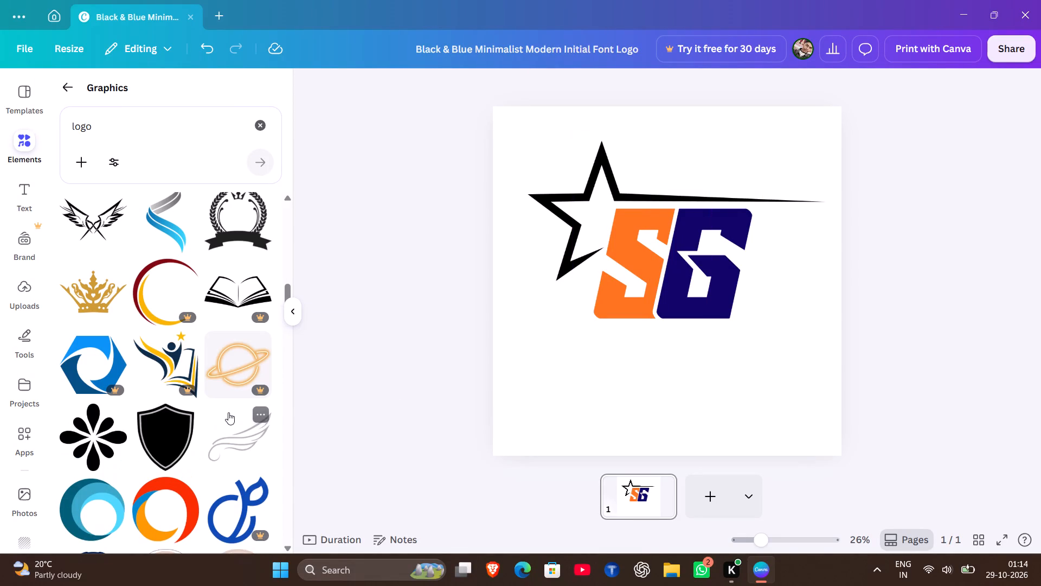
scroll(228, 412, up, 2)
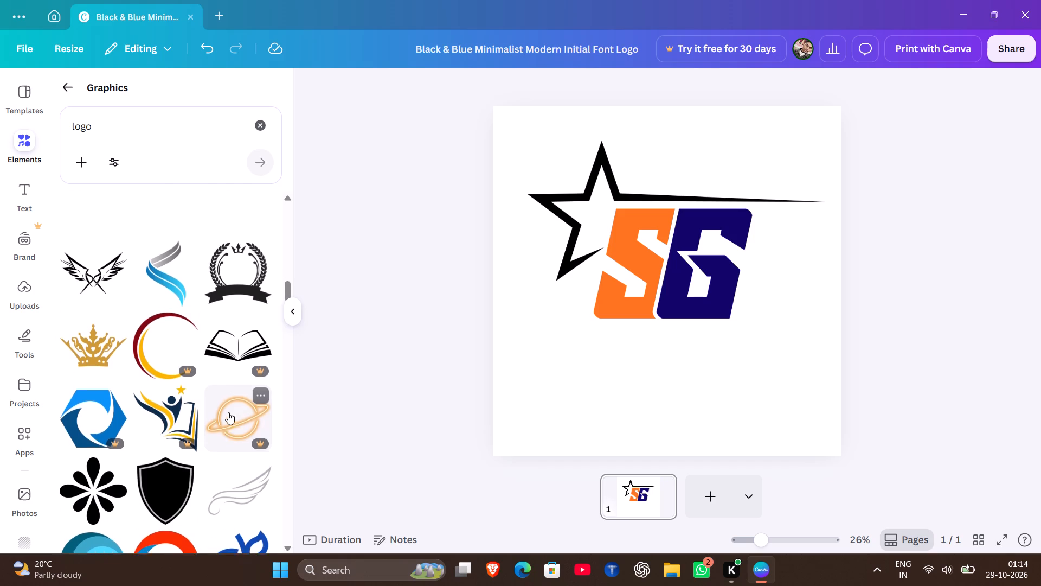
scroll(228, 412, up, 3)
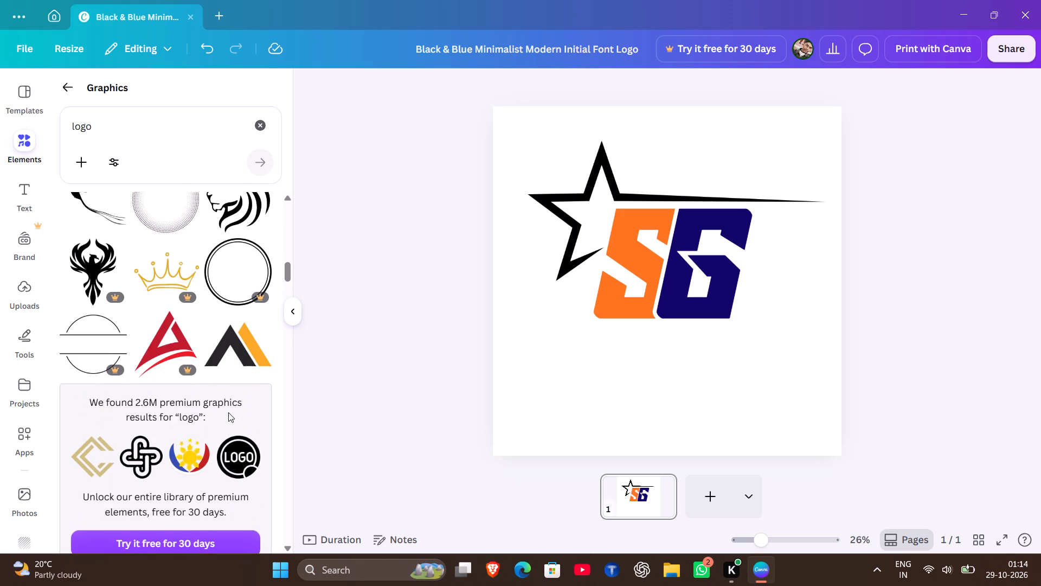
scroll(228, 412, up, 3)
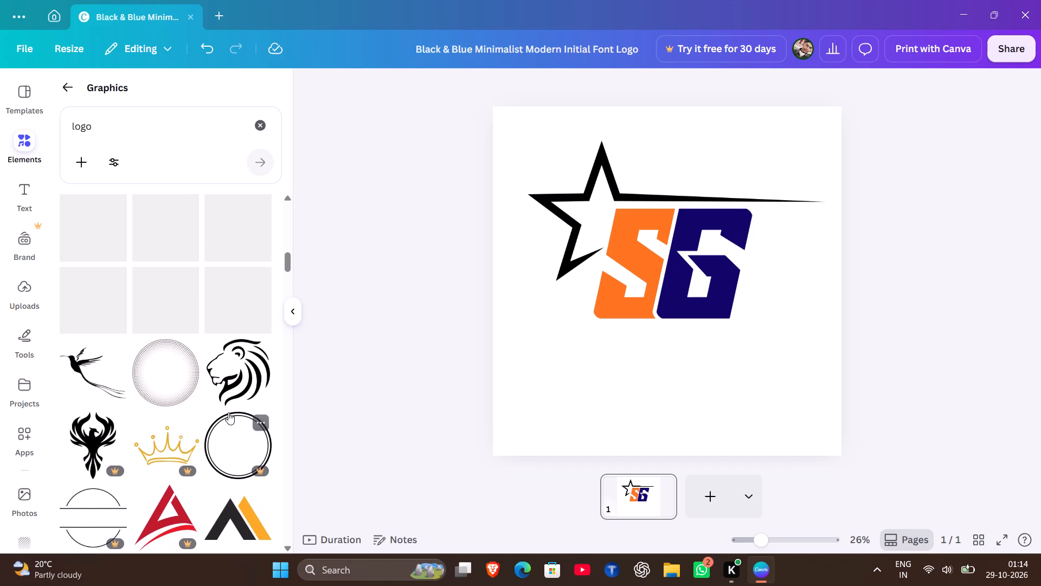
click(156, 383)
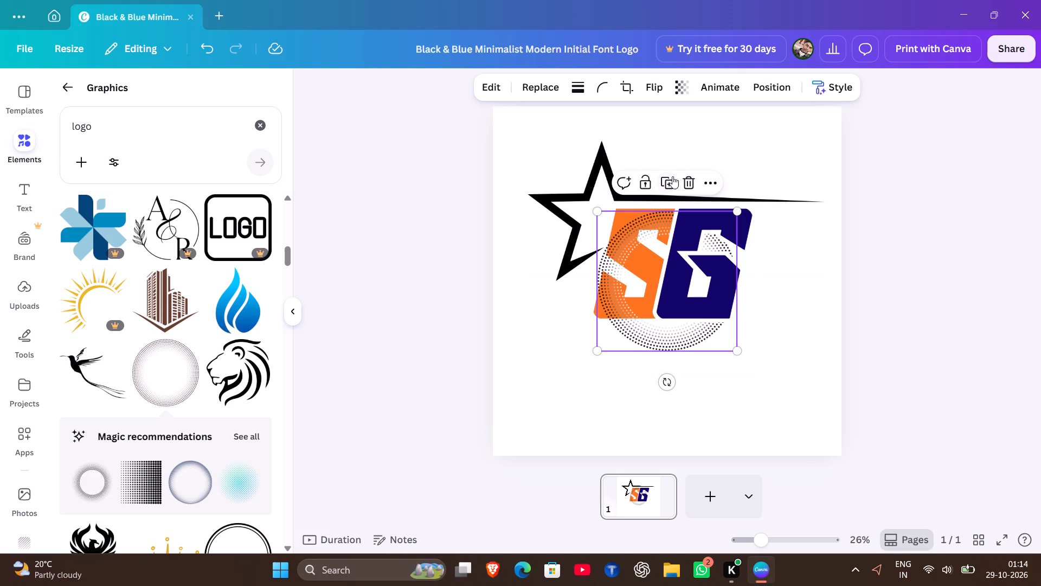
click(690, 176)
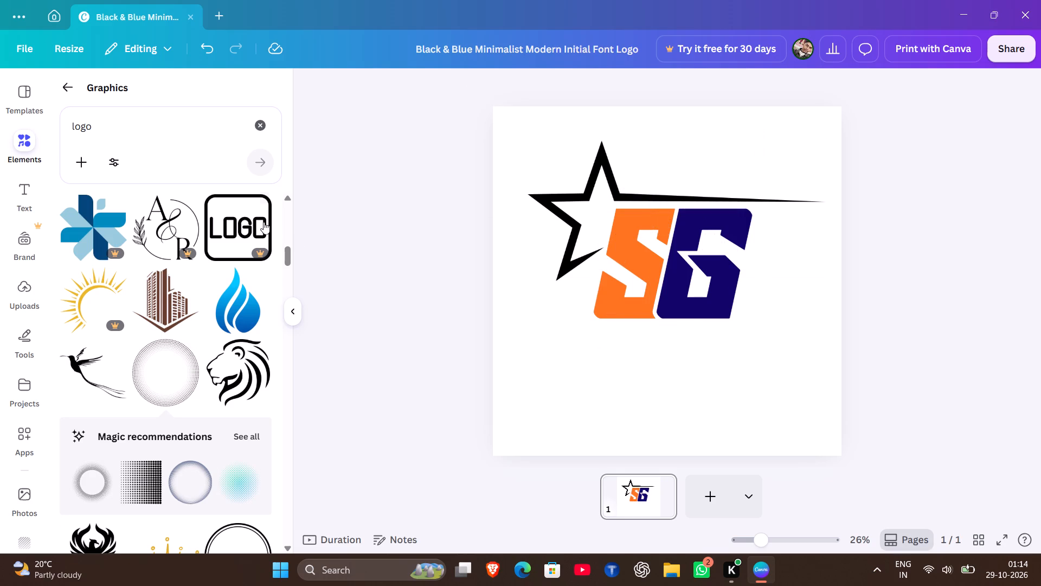
Add the golden sun-ray arc from the "logo" graphics to the page and delete its enlarged extra copy.
scroll(264, 222, up, 2)
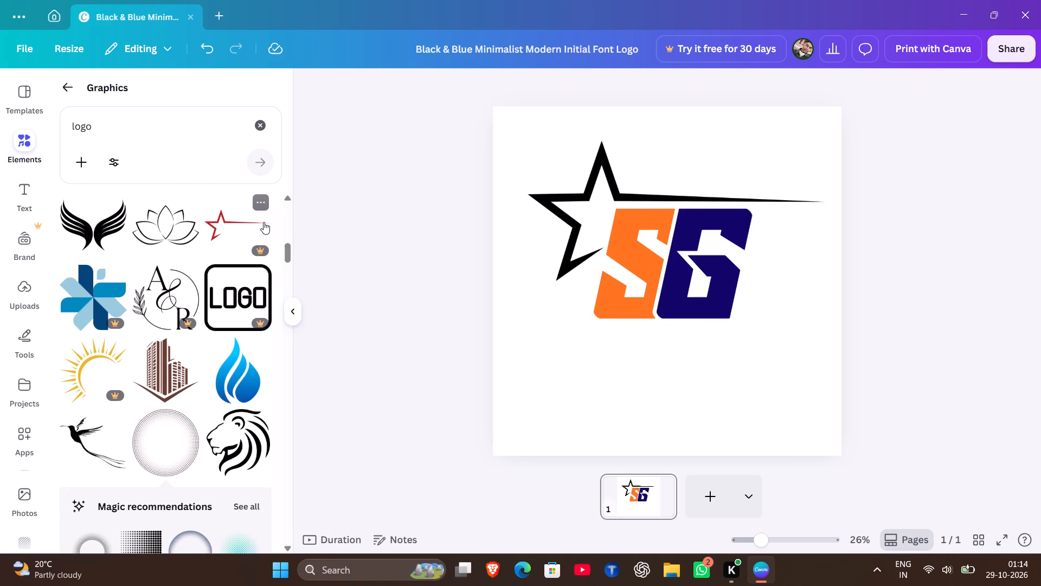
double_click(112, 357)
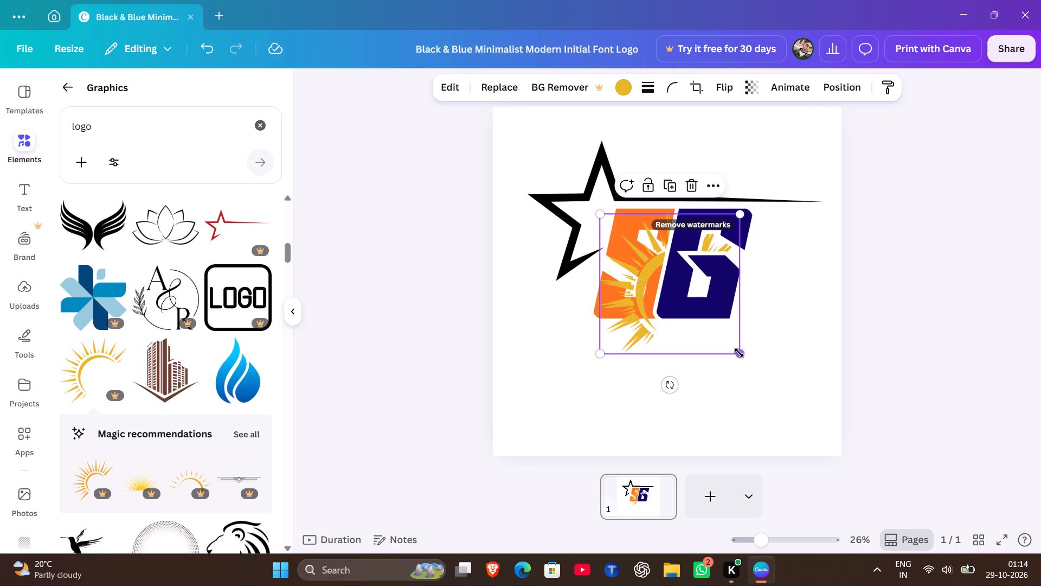
drag(739, 353, 829, 405)
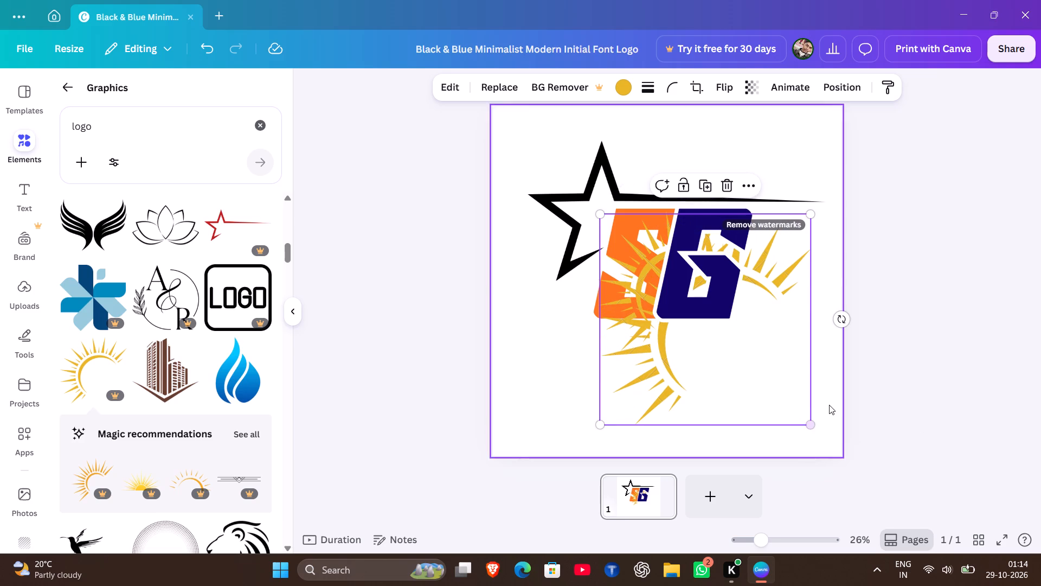
click(718, 180)
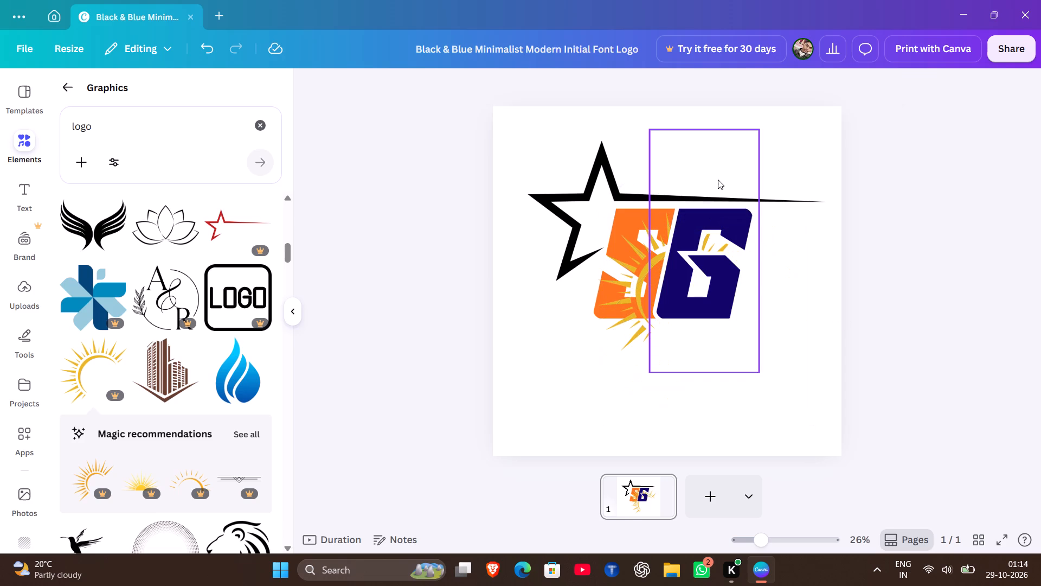
Enlarge the remaining golden sun-ray arc and place it at the monogram's upper left, with its rays fanning around the S.
click(626, 305)
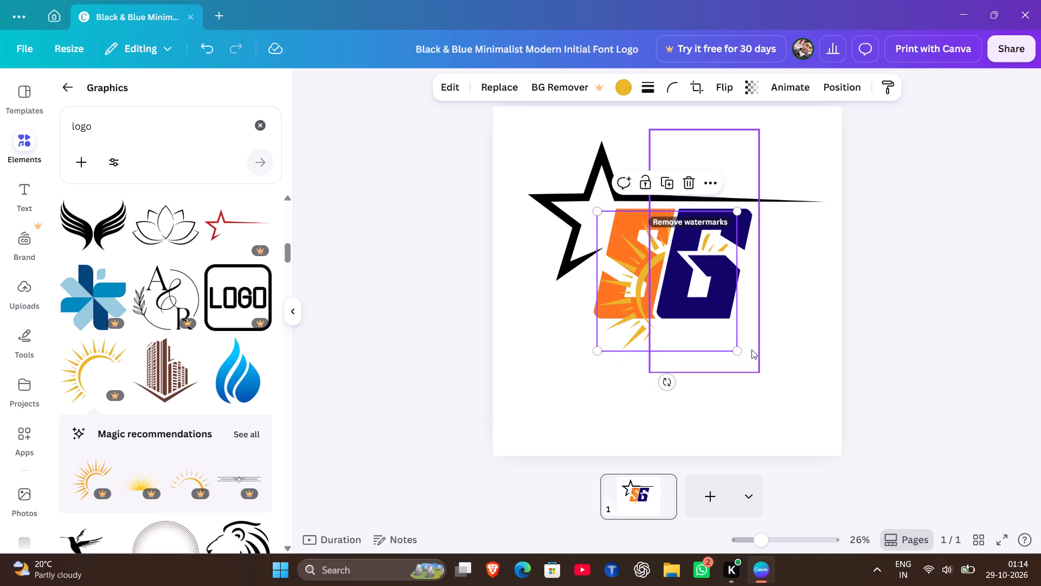
drag(737, 350, 813, 418)
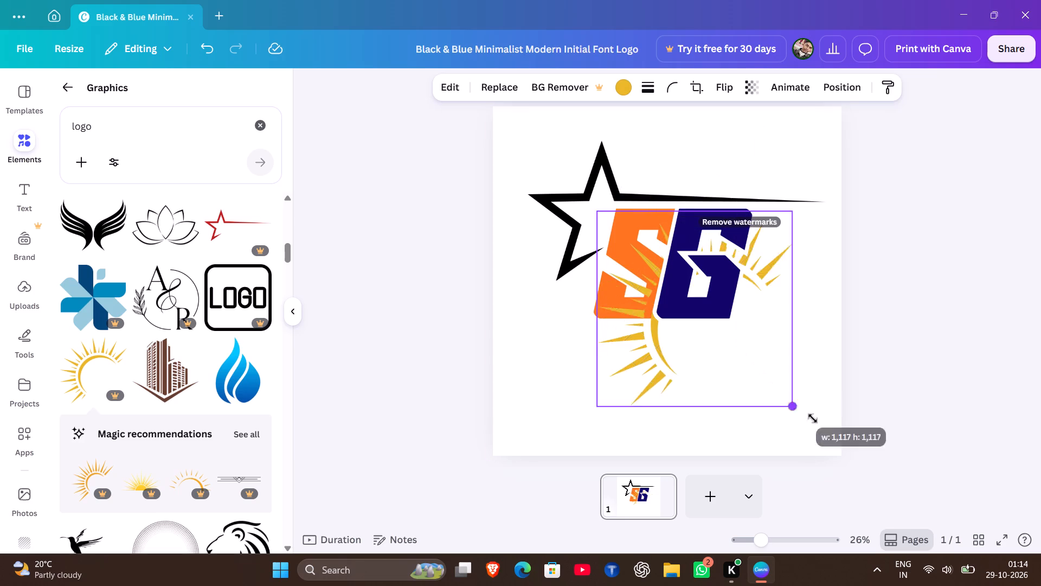
drag(813, 418, 822, 427)
drag(757, 387, 641, 302)
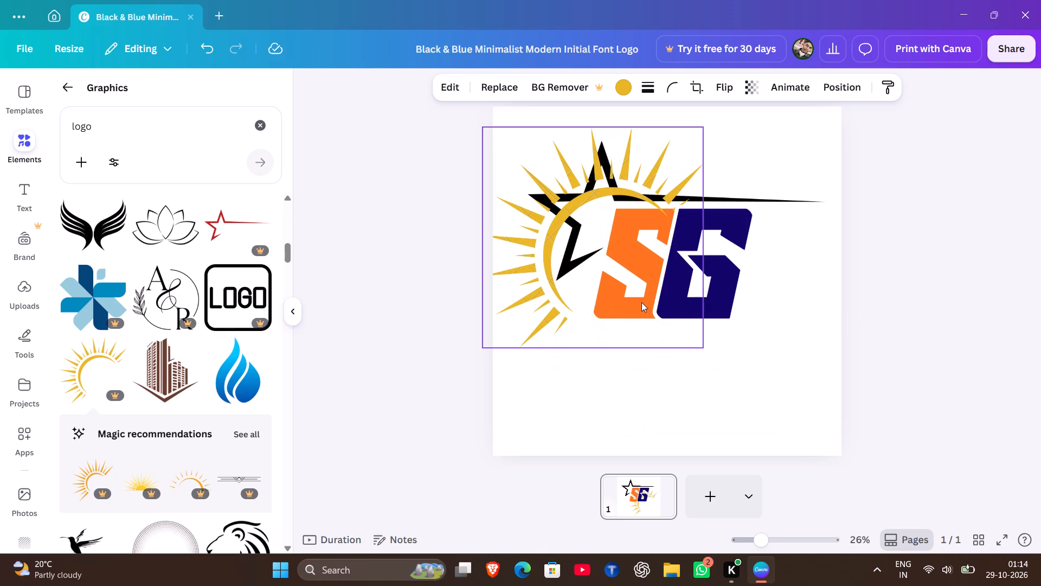
drag(631, 300, 641, 282)
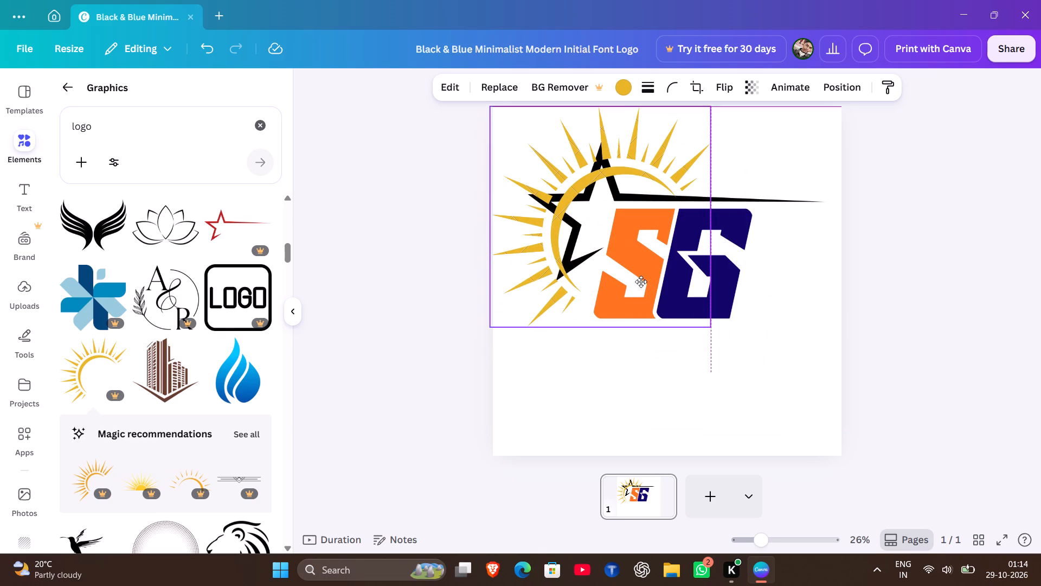
drag(641, 282, 648, 280)
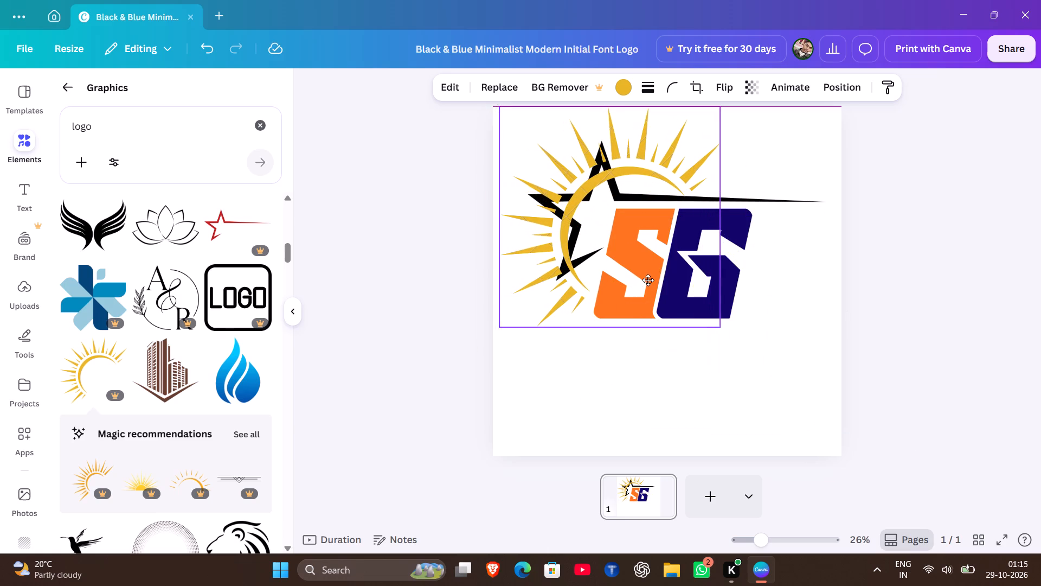
drag(648, 280, 648, 280)
Delete the black long-tailed star behind the SG monogram.
drag(980, 254, 776, 211)
click(782, 203)
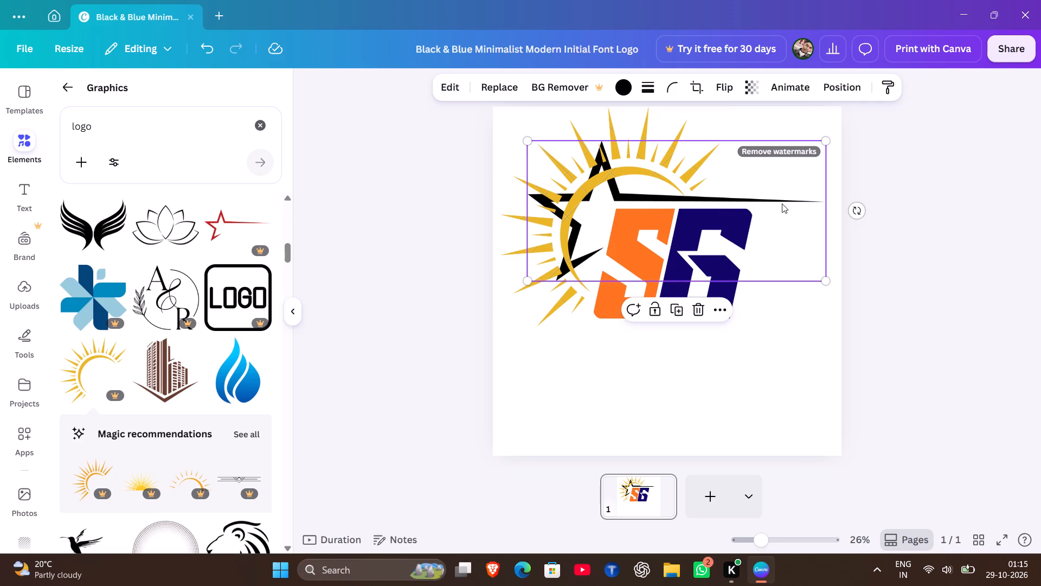
click(796, 200)
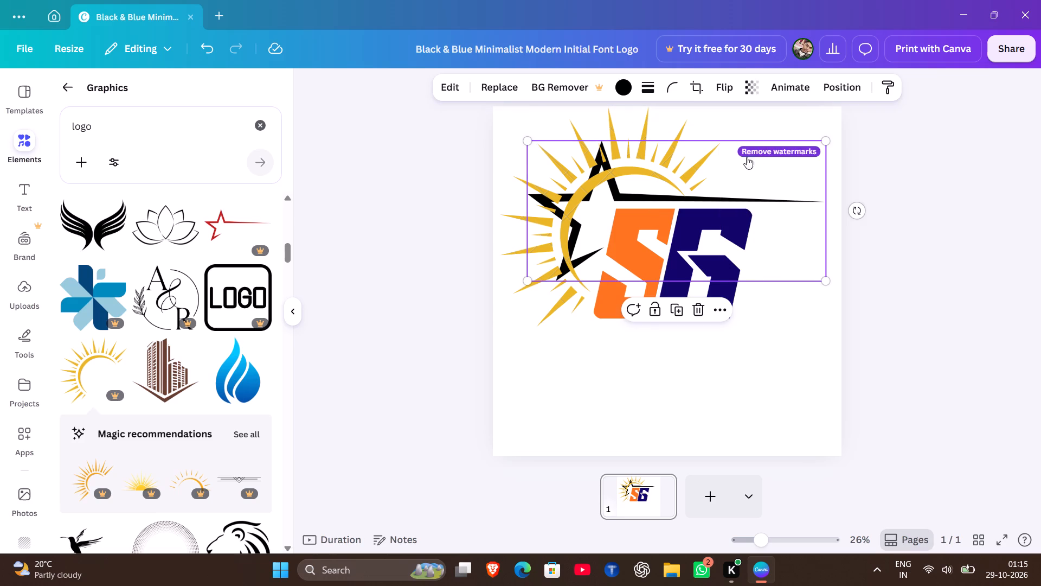
click(695, 309)
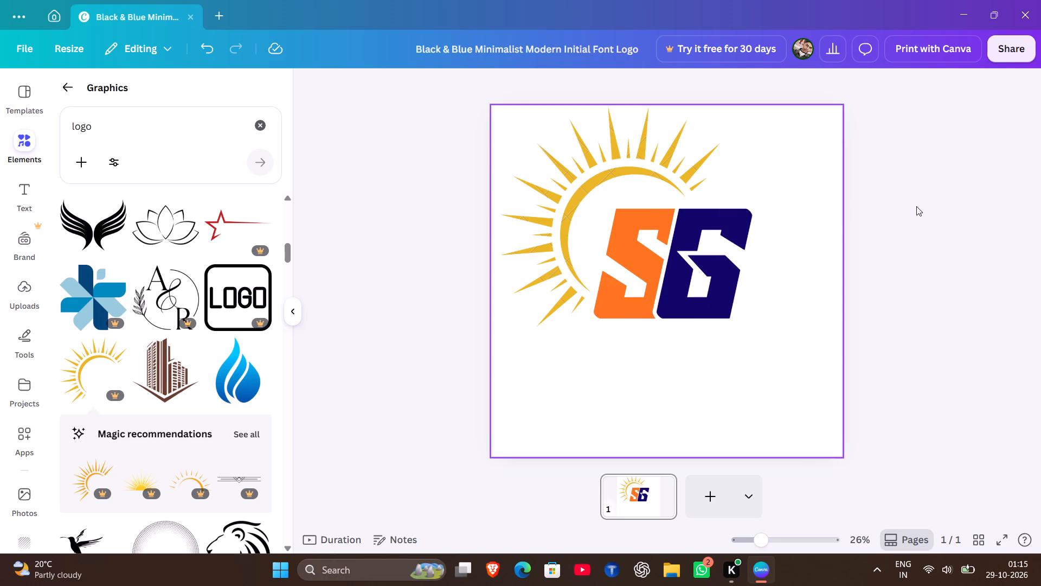
click(917, 206)
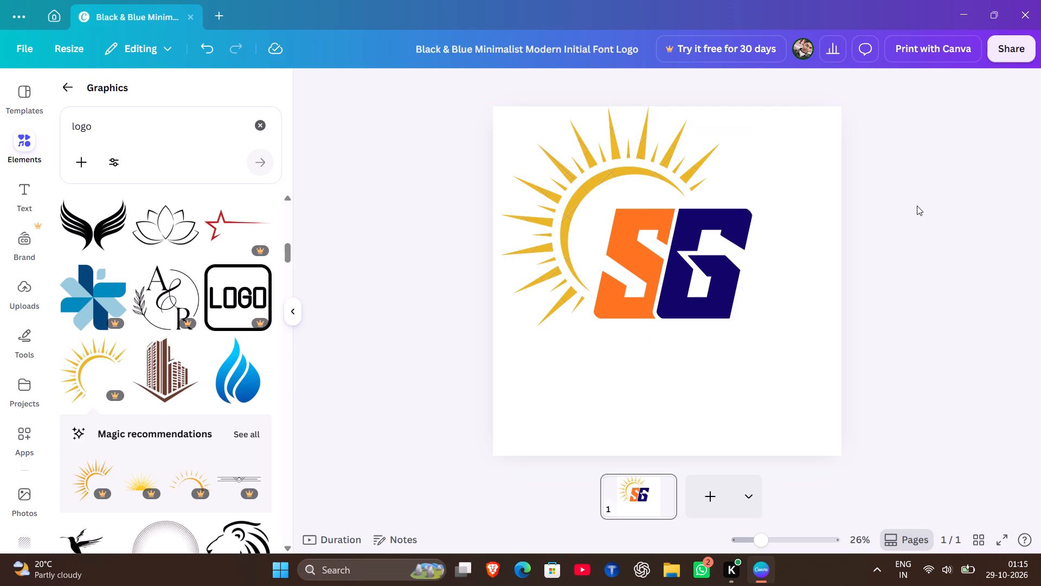
Look through the full set of recommended graphics related to the golden sun-ray arc for alternative emblems.
scroll(917, 206, down, 1)
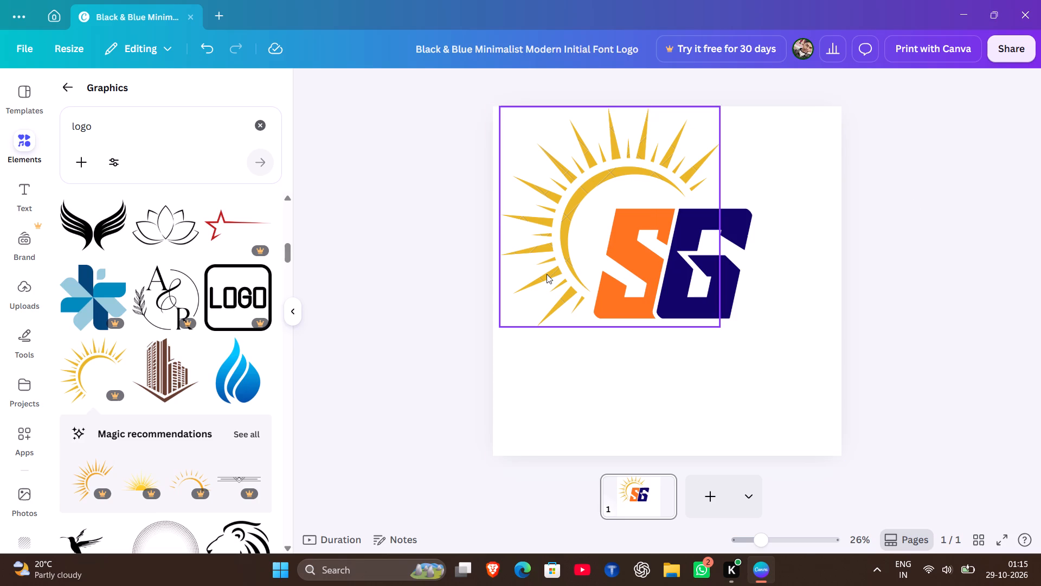
scroll(252, 392, up, 1)
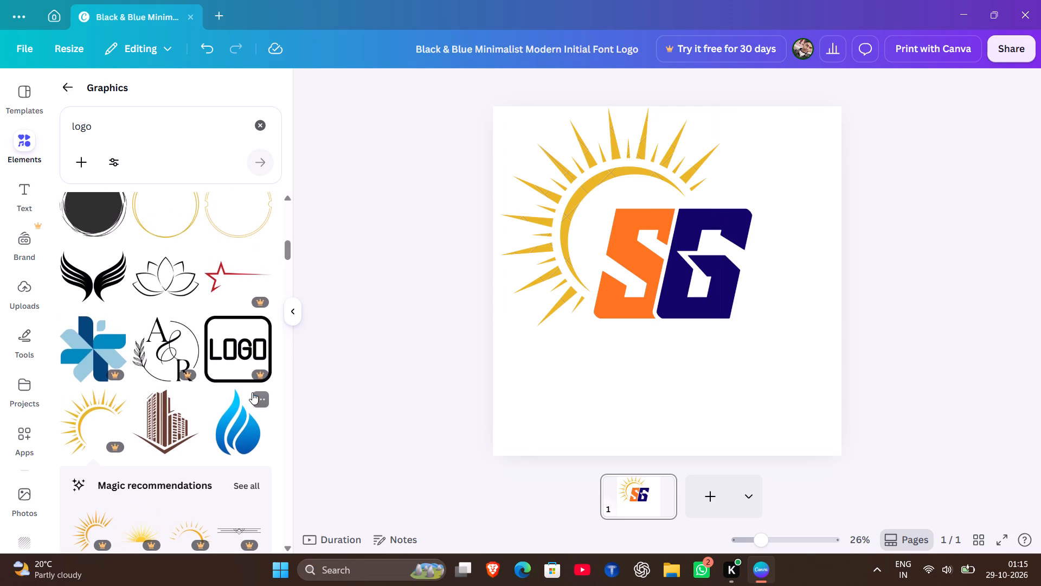
scroll(252, 392, up, 1)
scroll(252, 392, down, 2)
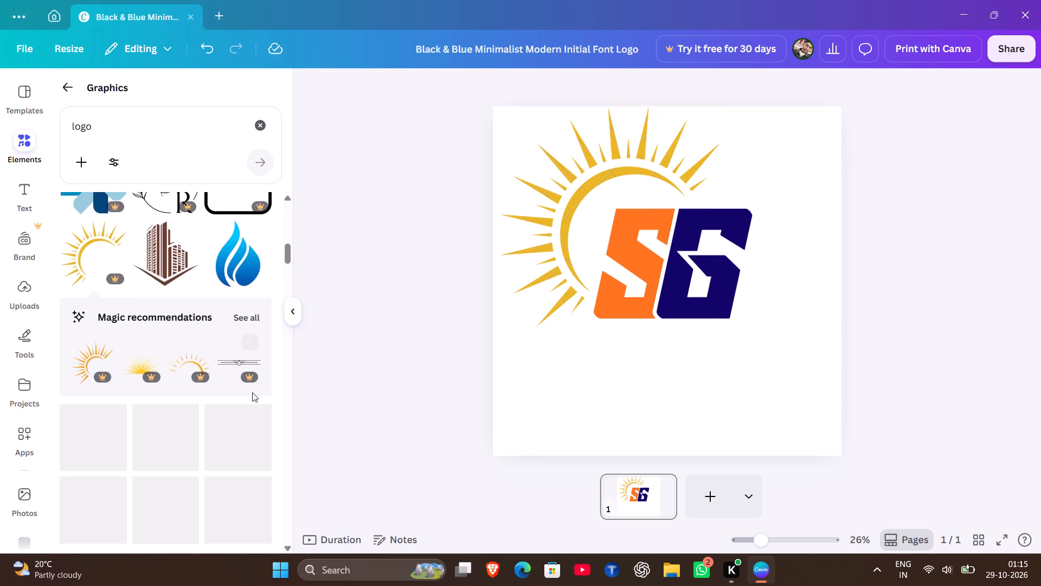
scroll(252, 392, down, 2)
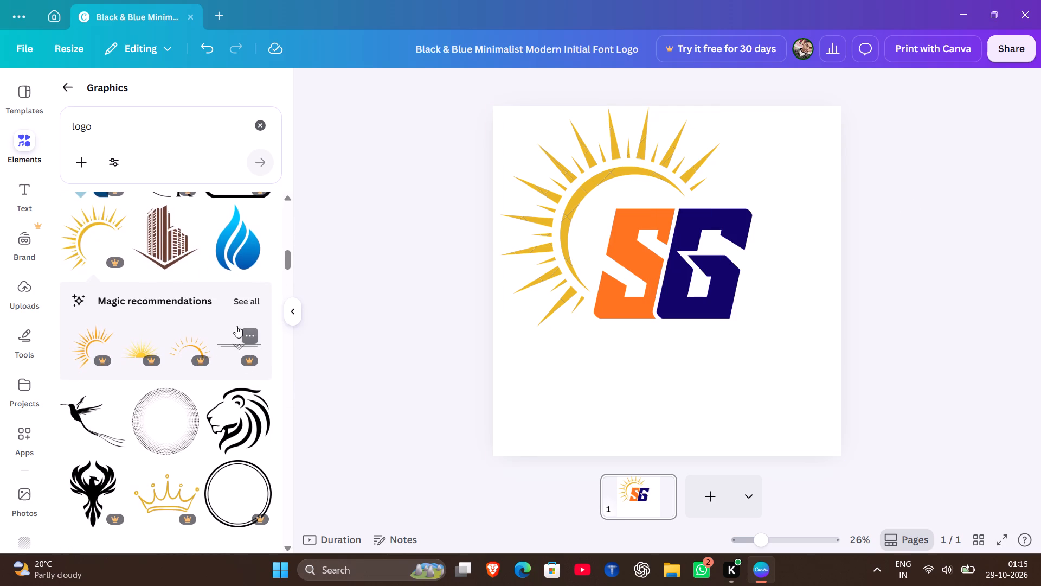
click(243, 305)
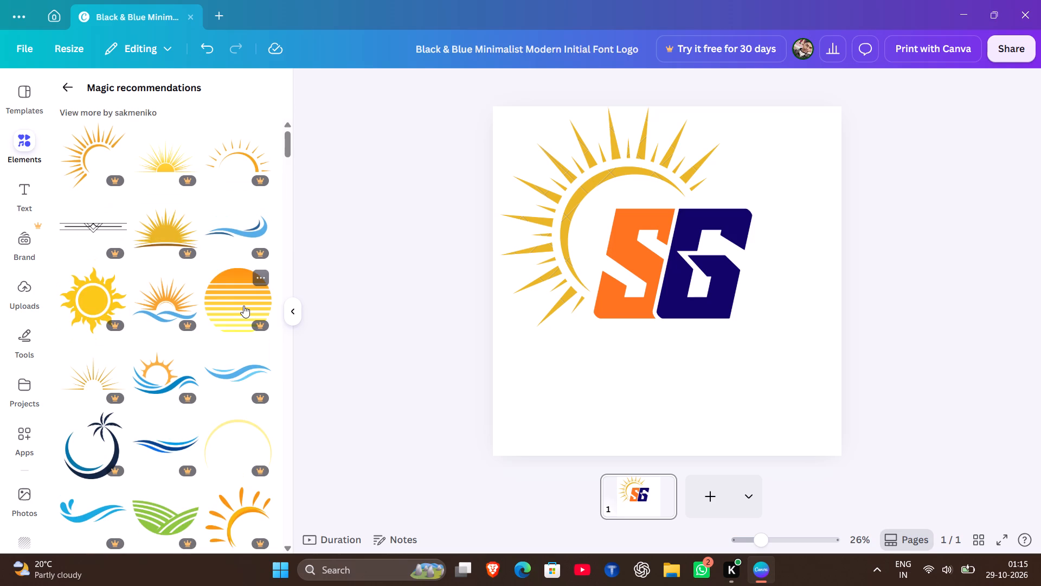
scroll(243, 305, down, 3)
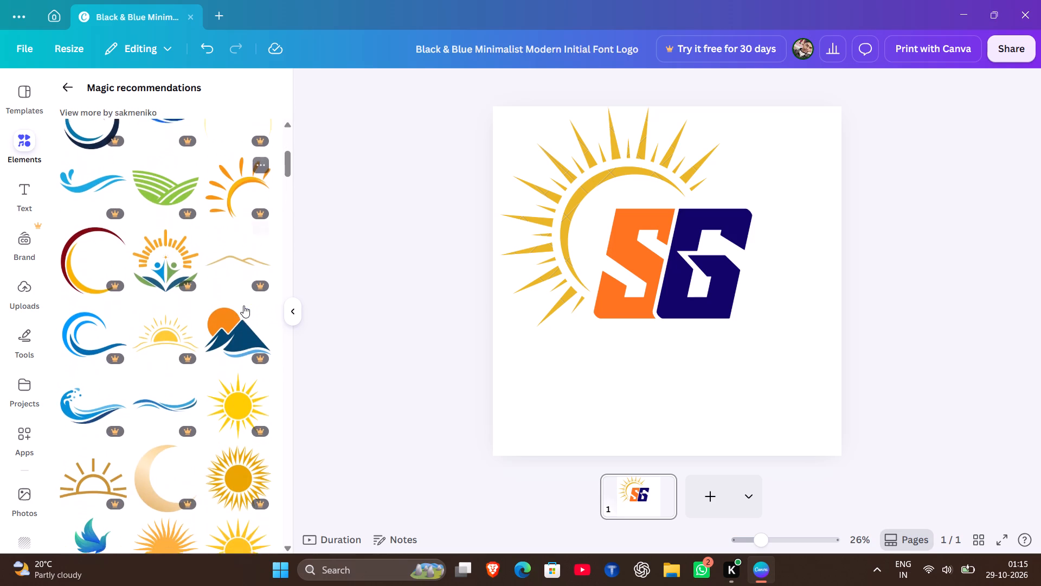
scroll(243, 305, down, 4)
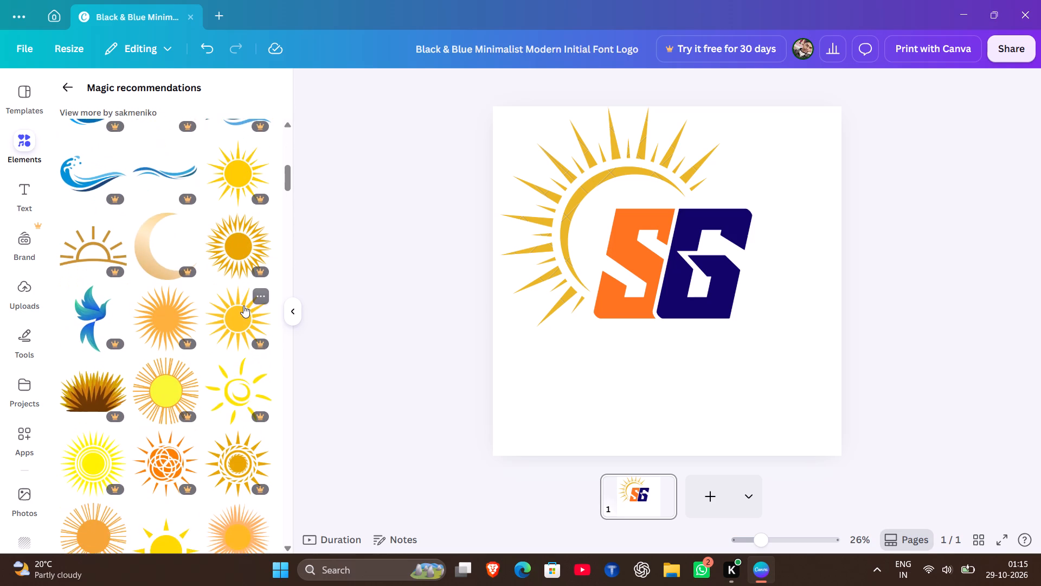
scroll(243, 305, down, 3)
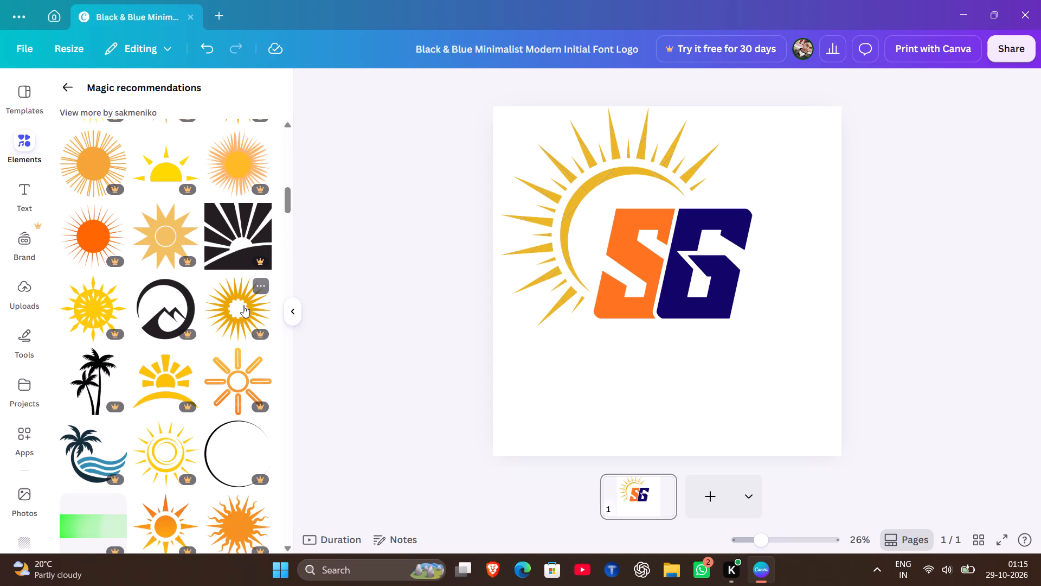
scroll(243, 305, down, 3)
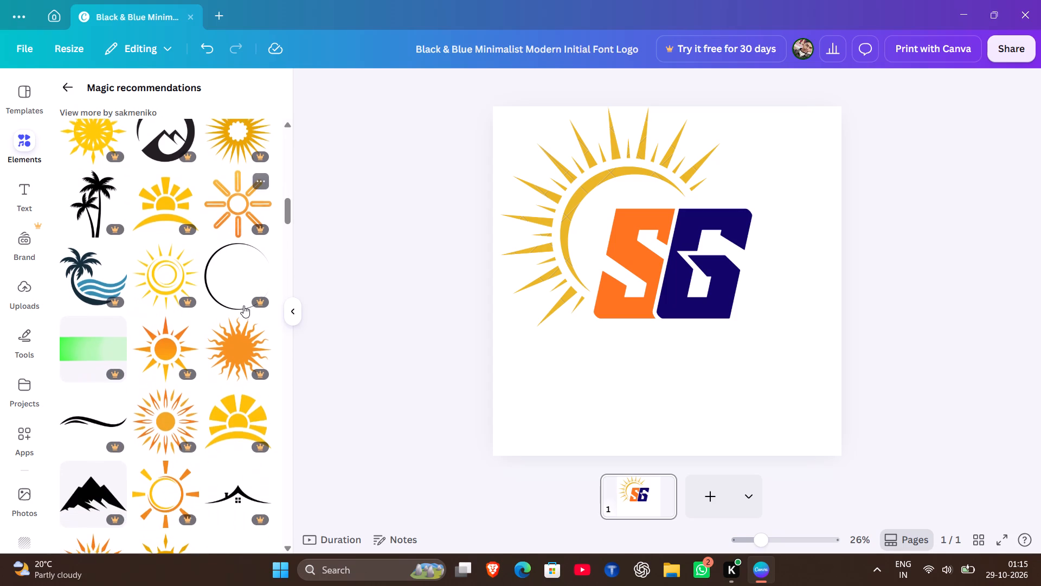
scroll(243, 305, down, 2)
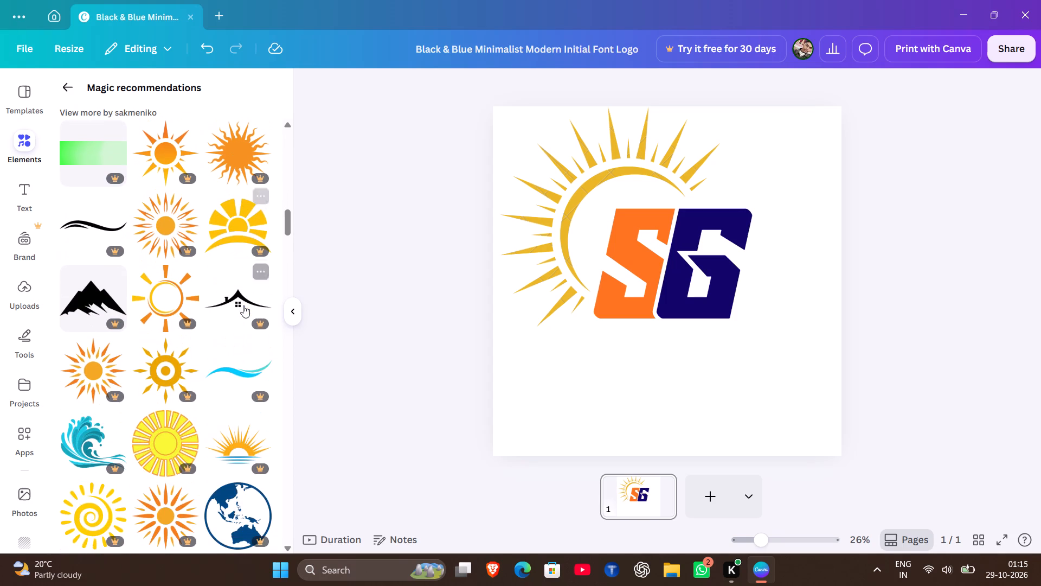
scroll(243, 305, down, 3)
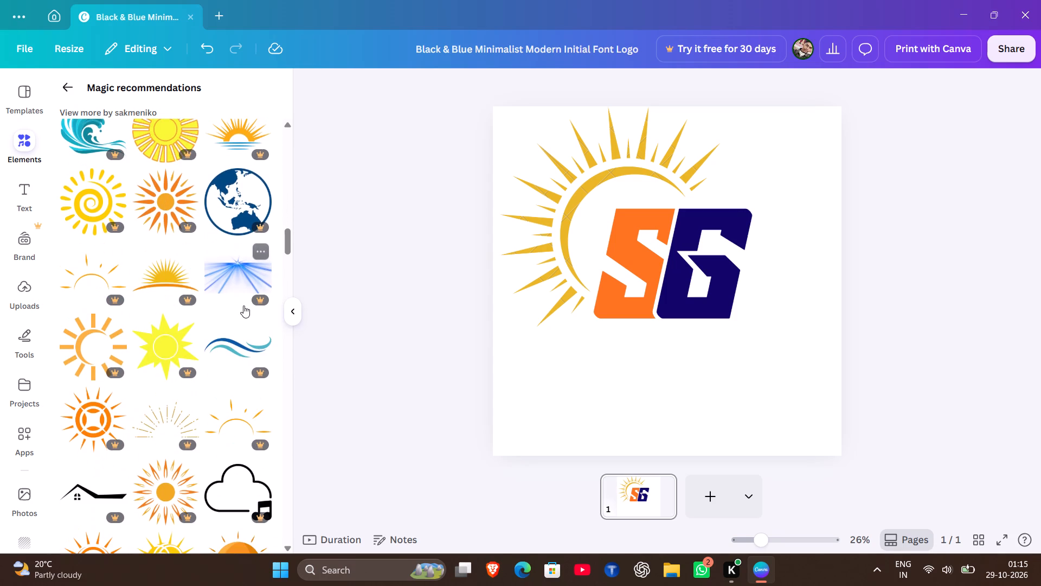
scroll(243, 305, down, 2)
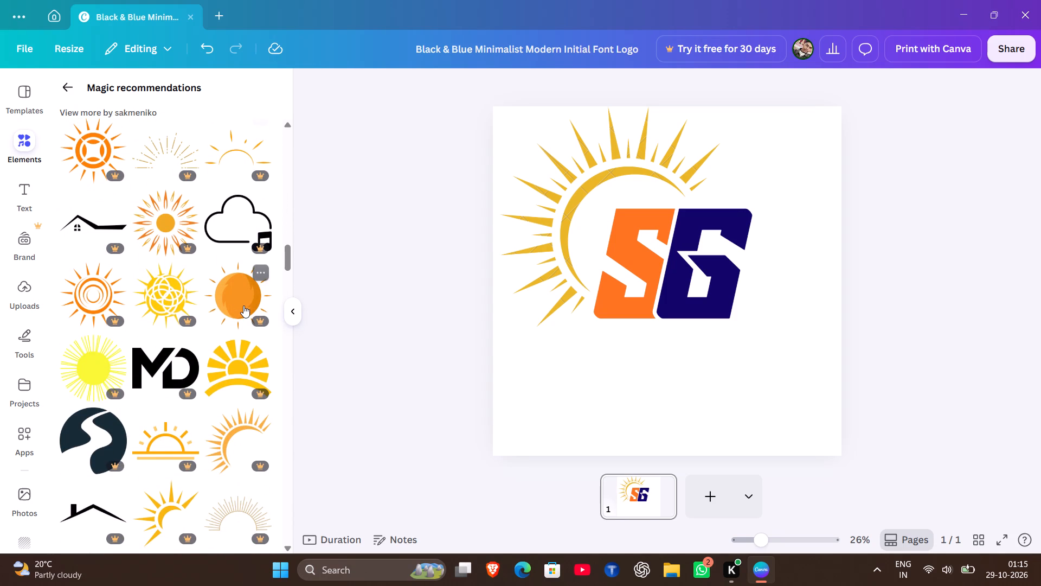
scroll(243, 305, down, 2)
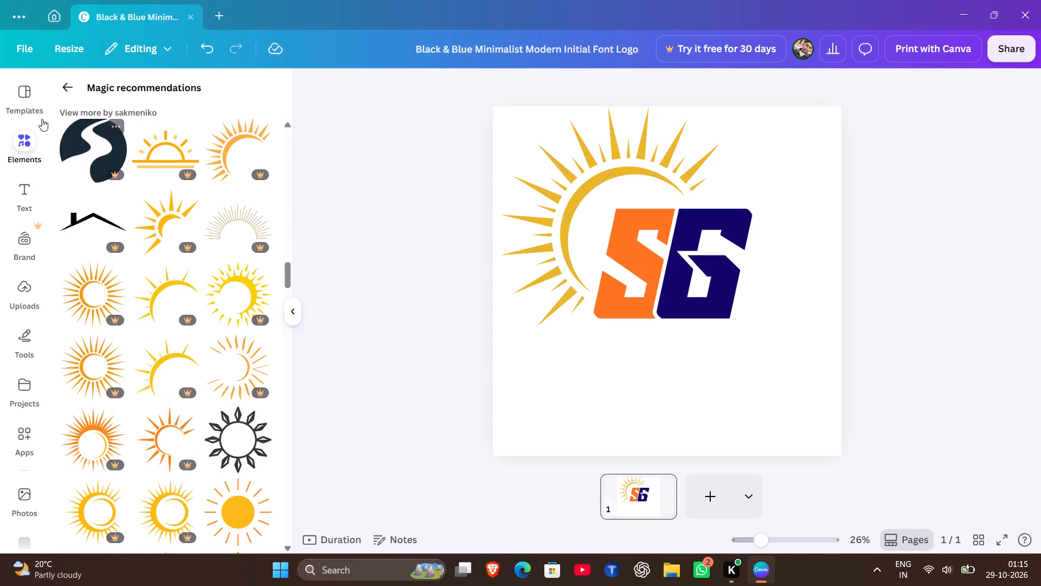
Return from the sun-ray recommendations to the "logo" graphics results and clear the search term.
click(62, 87)
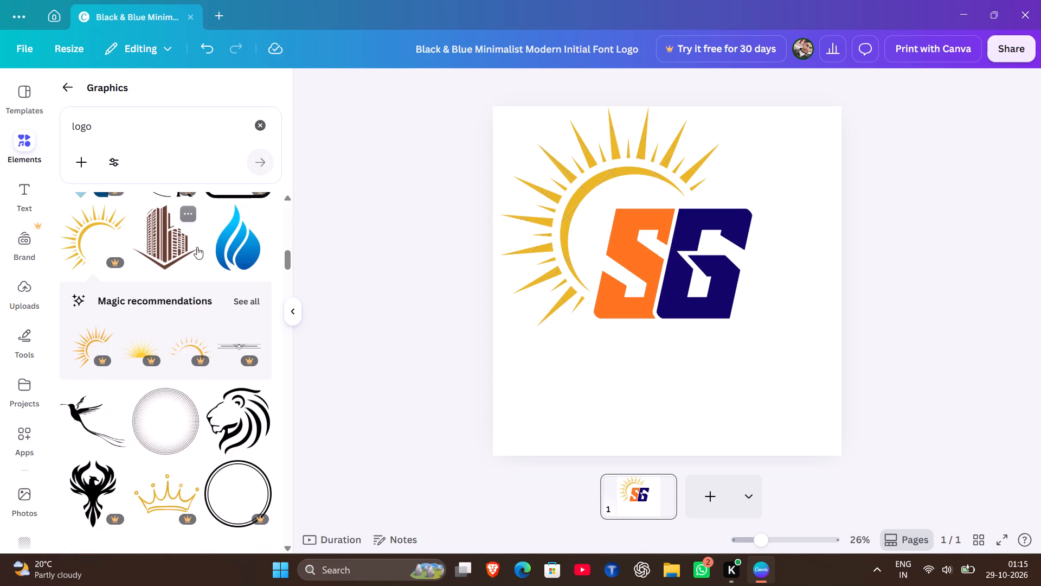
scroll(197, 247, up, 4)
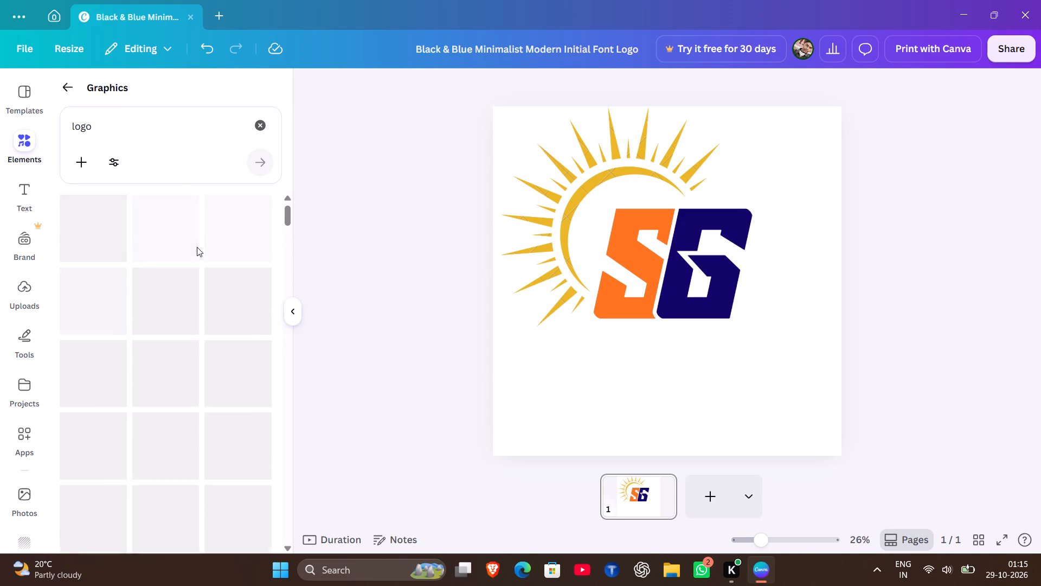
scroll(197, 247, up, 2)
click(155, 157)
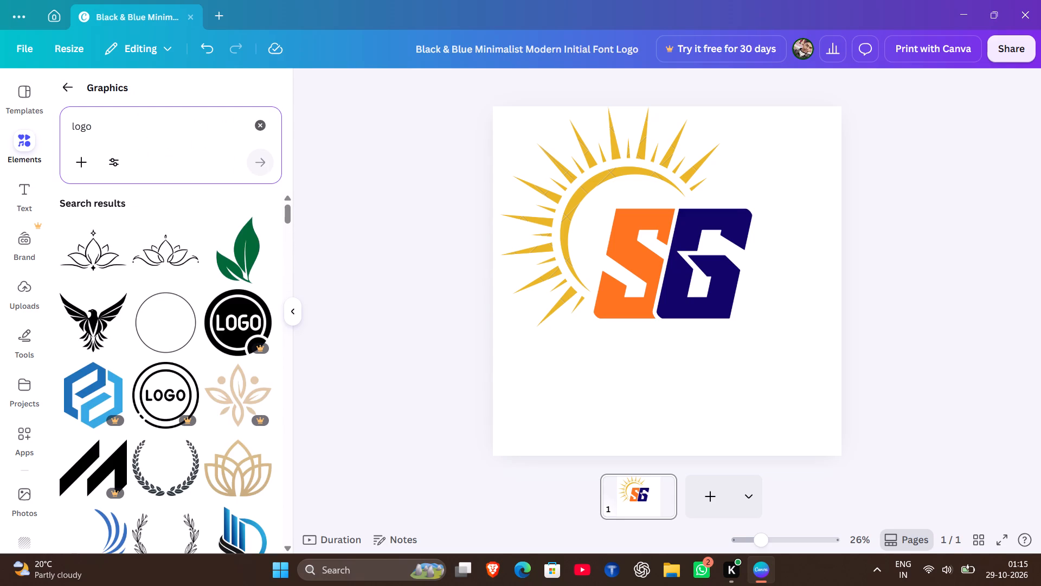
click(155, 157)
drag(173, 106, 178, 108)
click(178, 108)
click(163, 148)
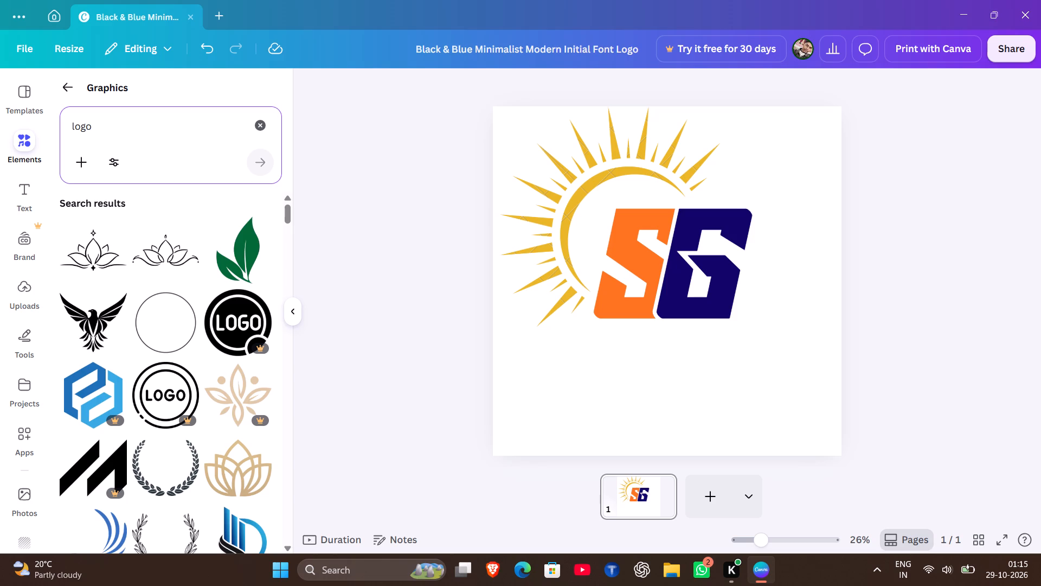
click(163, 148)
click(261, 121)
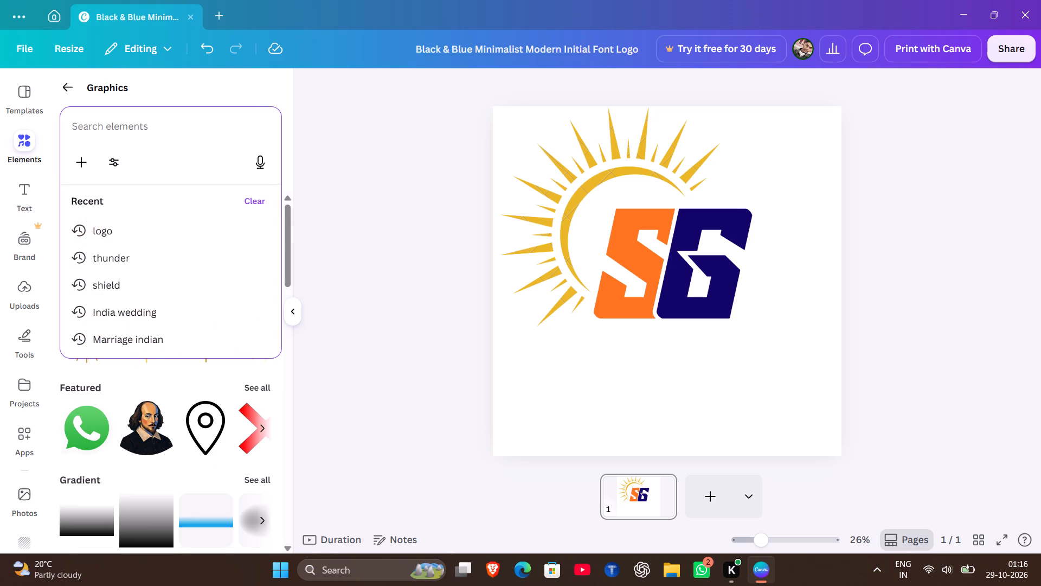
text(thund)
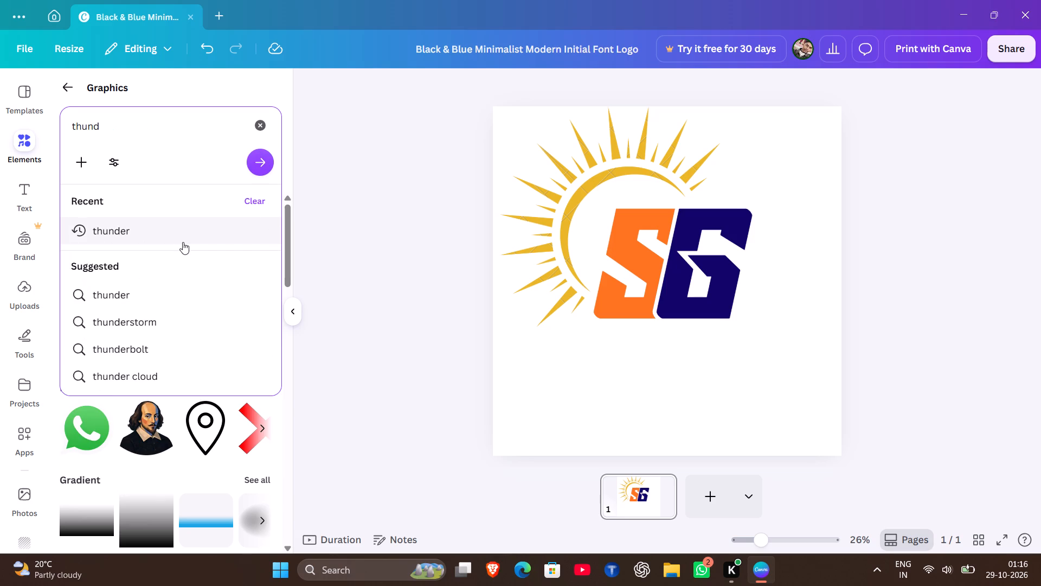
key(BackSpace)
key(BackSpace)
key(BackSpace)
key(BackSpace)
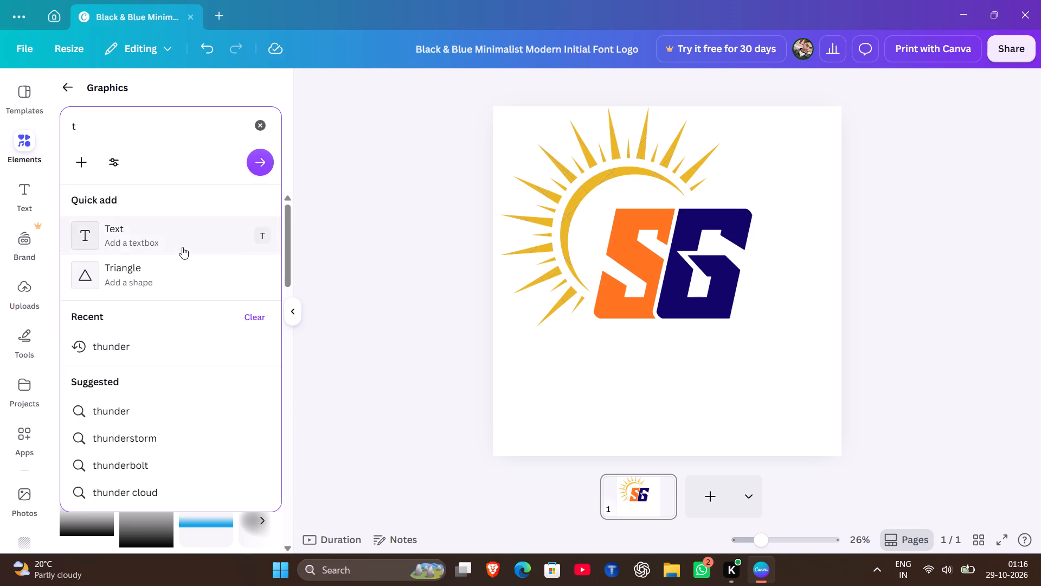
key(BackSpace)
Enter "logo thund" as the graphics search and choose the suggested term "logo".
text(logo)
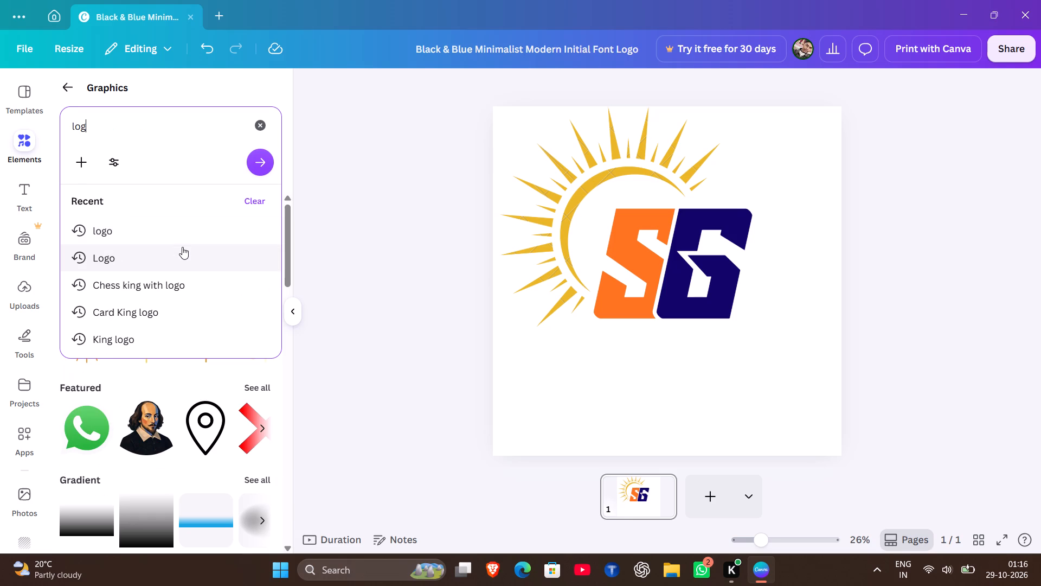
key(space)
text(thund)
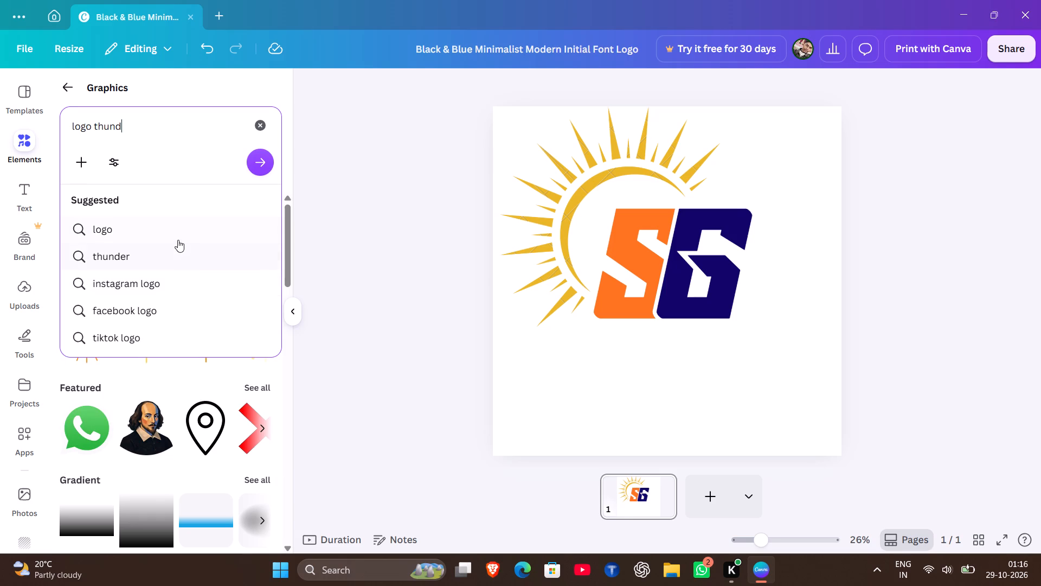
click(178, 239)
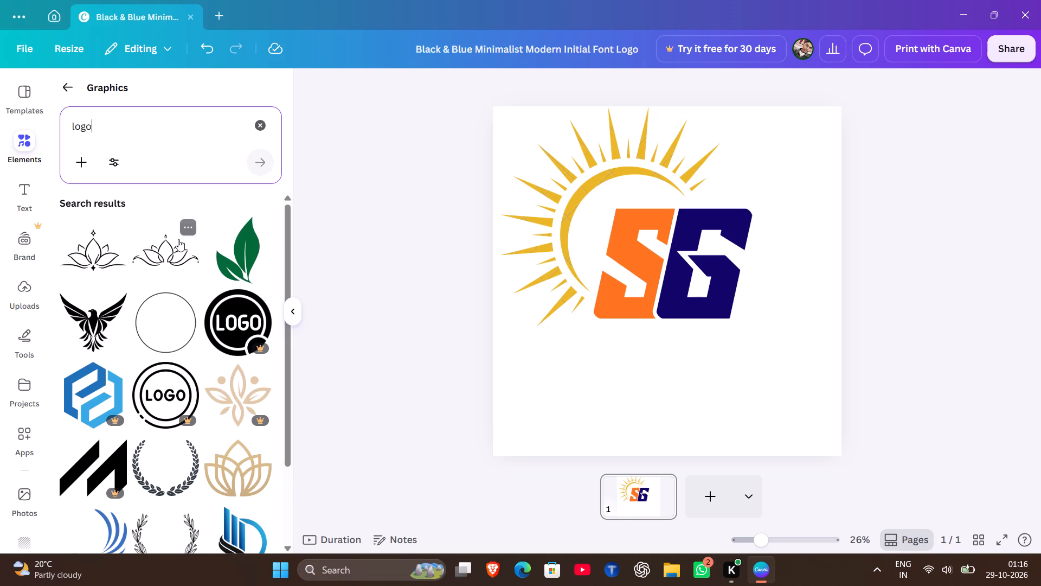
Look through the "logo" graphics results for an emblem that suits the SG monogram.
scroll(178, 239, down, 3)
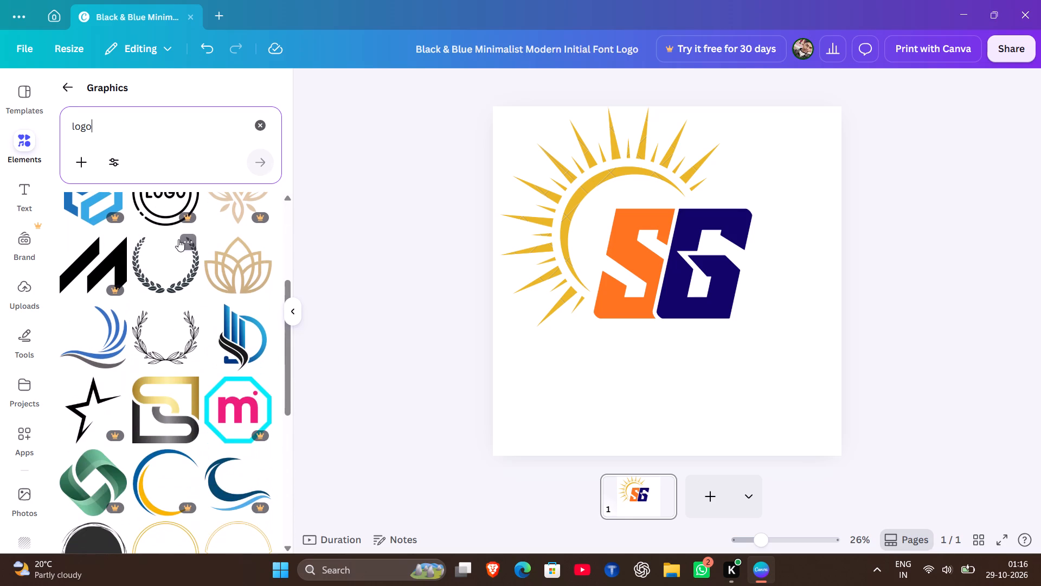
scroll(178, 239, down, 2)
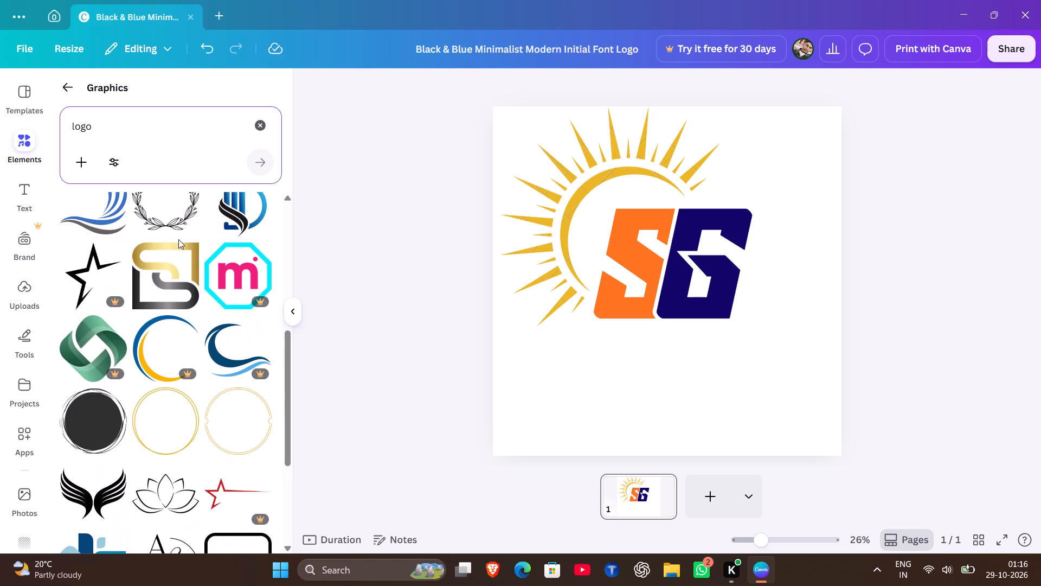
scroll(178, 239, down, 2)
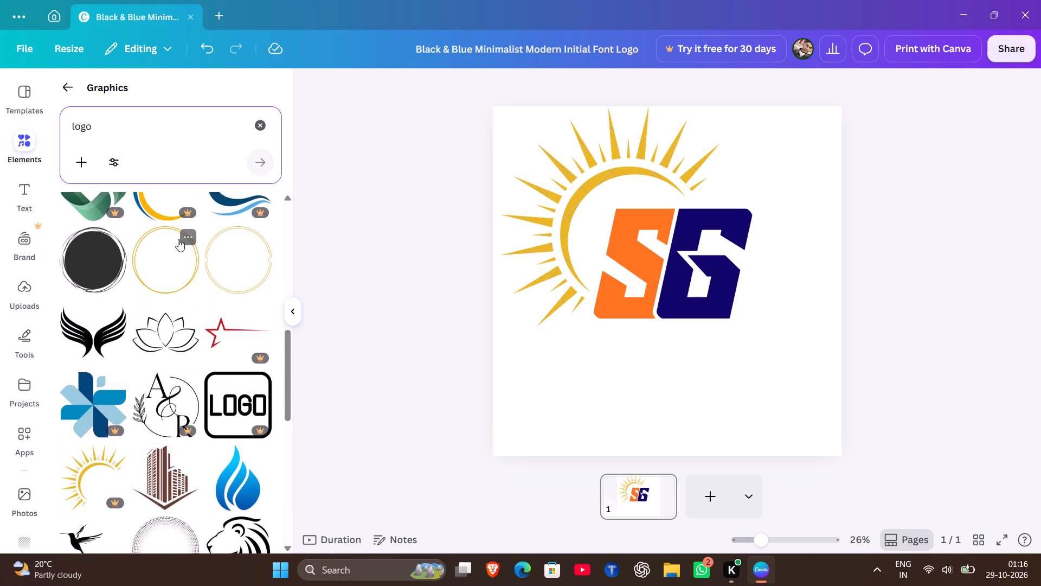
scroll(178, 239, down, 2)
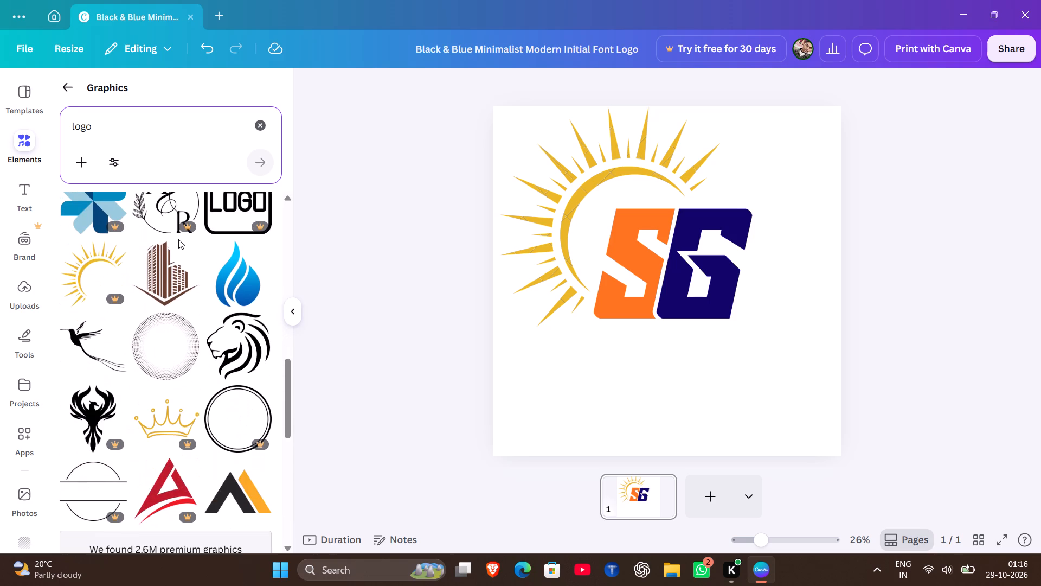